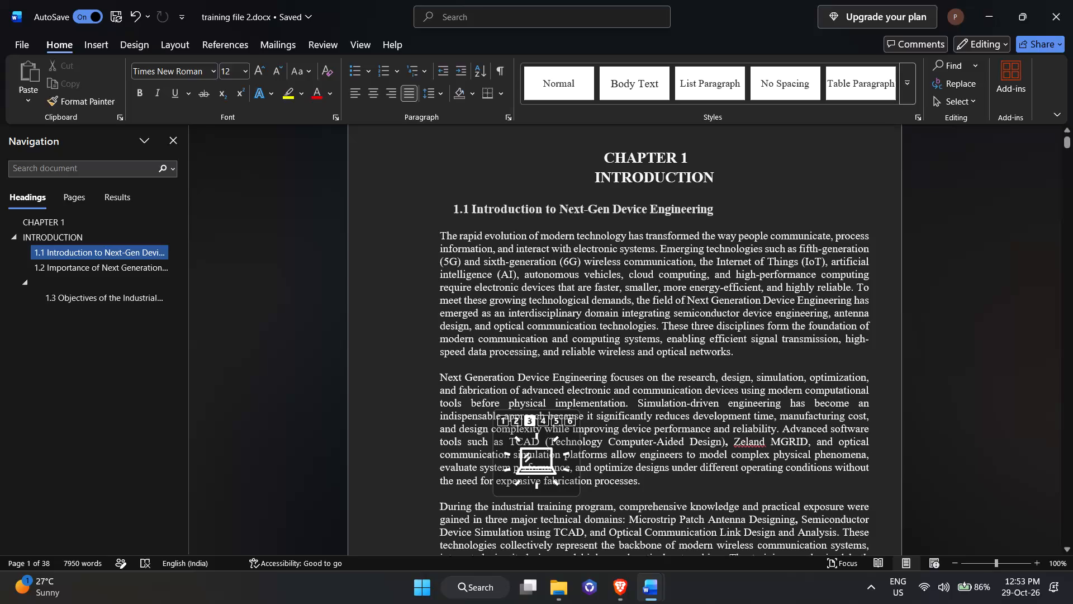
Look through the tr102 2.docx report, from its certificates and declaration to its table of contents.
{"action": "scroll", "coordinate": [661, 304], "scroll_direction": "up", "scroll_amount": 1}
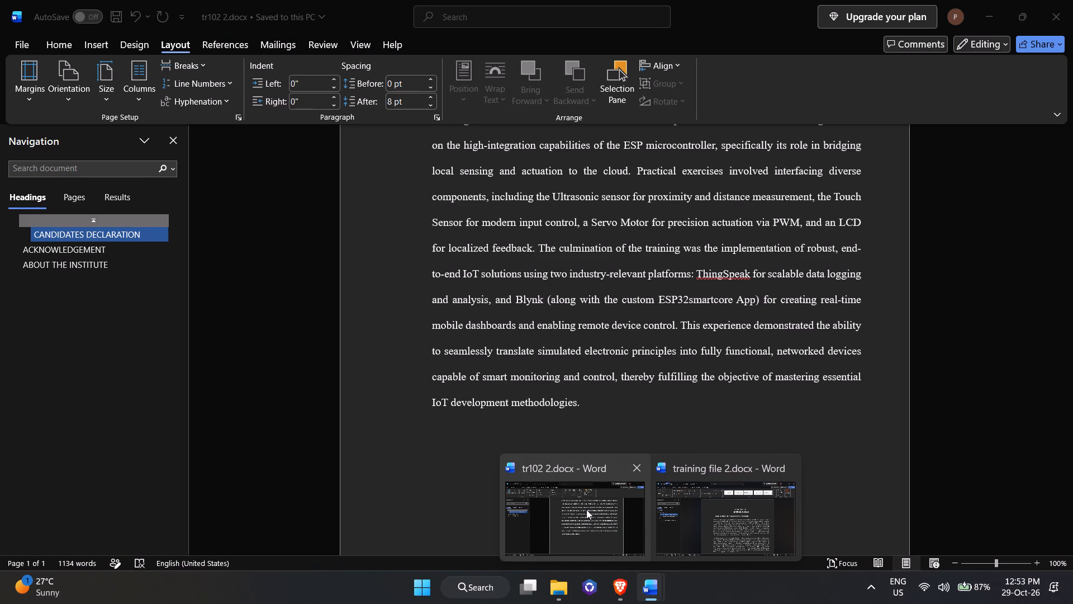
{"action": "left_click", "coordinate": [586, 509]}
{"action": "scroll", "coordinate": [586, 509], "scroll_direction": "up", "scroll_amount": 20}
{"action": "scroll", "coordinate": [586, 509], "scroll_direction": "up", "scroll_amount": 5}
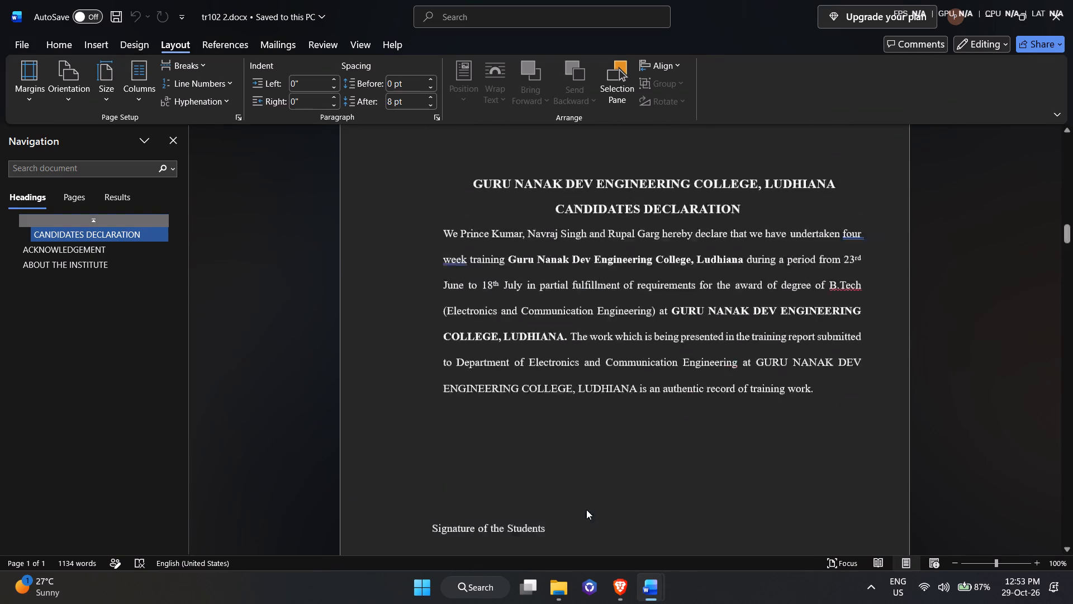
{"action": "scroll", "coordinate": [586, 509], "scroll_direction": "up", "scroll_amount": 20}
{"action": "scroll", "coordinate": [586, 509], "scroll_direction": "up", "scroll_amount": 20}
{"action": "scroll", "coordinate": [586, 509], "scroll_direction": "up", "scroll_amount": 14}
{"action": "scroll", "coordinate": [586, 509], "scroll_direction": "down", "scroll_amount": 11}
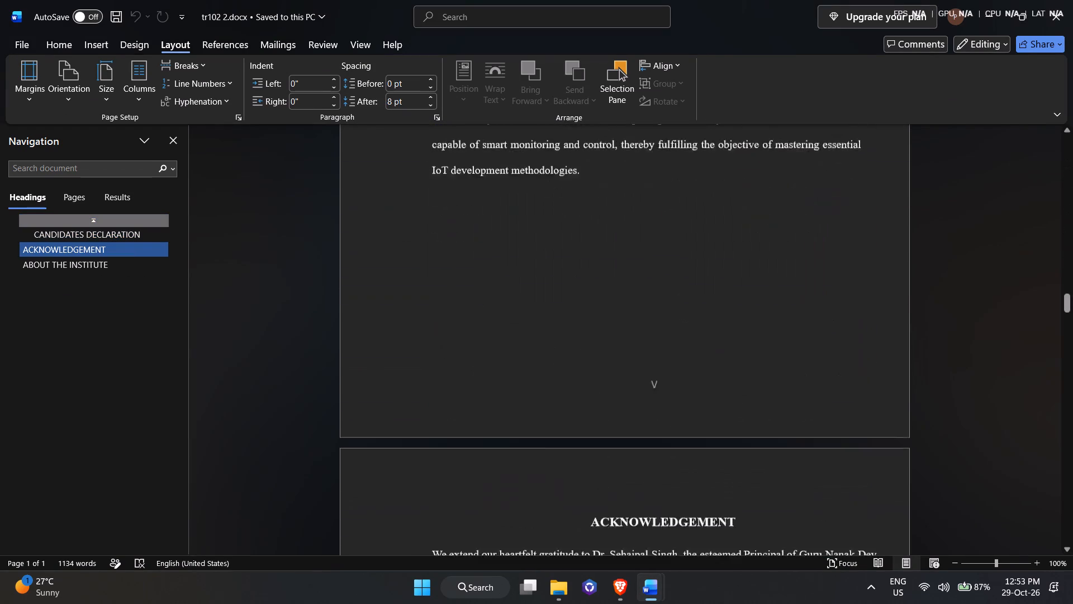
{"action": "scroll", "coordinate": [586, 509], "scroll_direction": "down", "scroll_amount": 19}
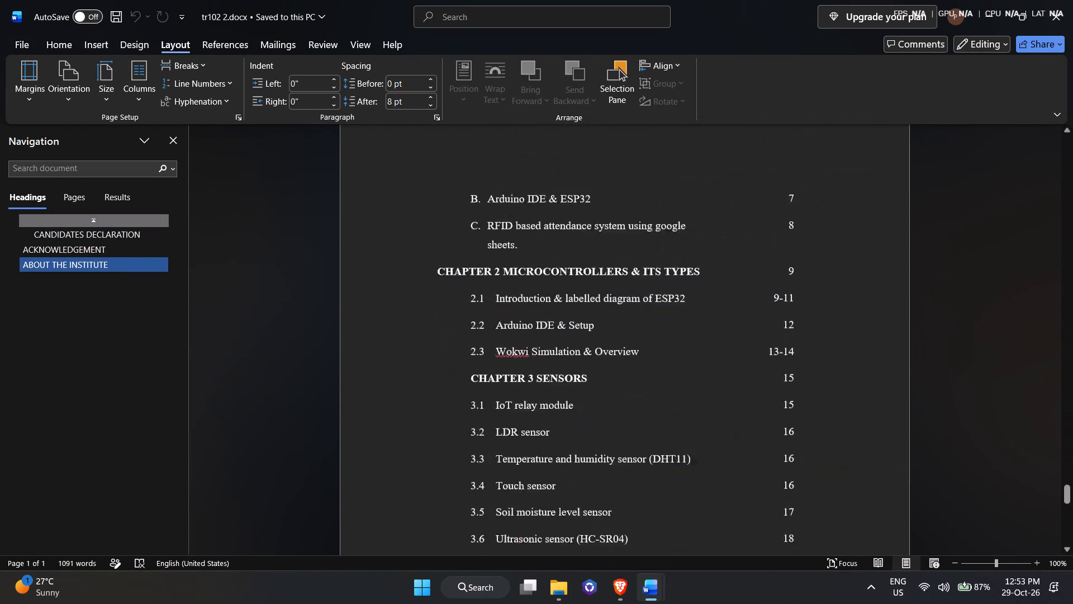
{"action": "scroll", "coordinate": [586, 509], "scroll_direction": "down", "scroll_amount": 3}
{"action": "scroll", "coordinate": [586, 509], "scroll_direction": "up", "scroll_amount": 3}
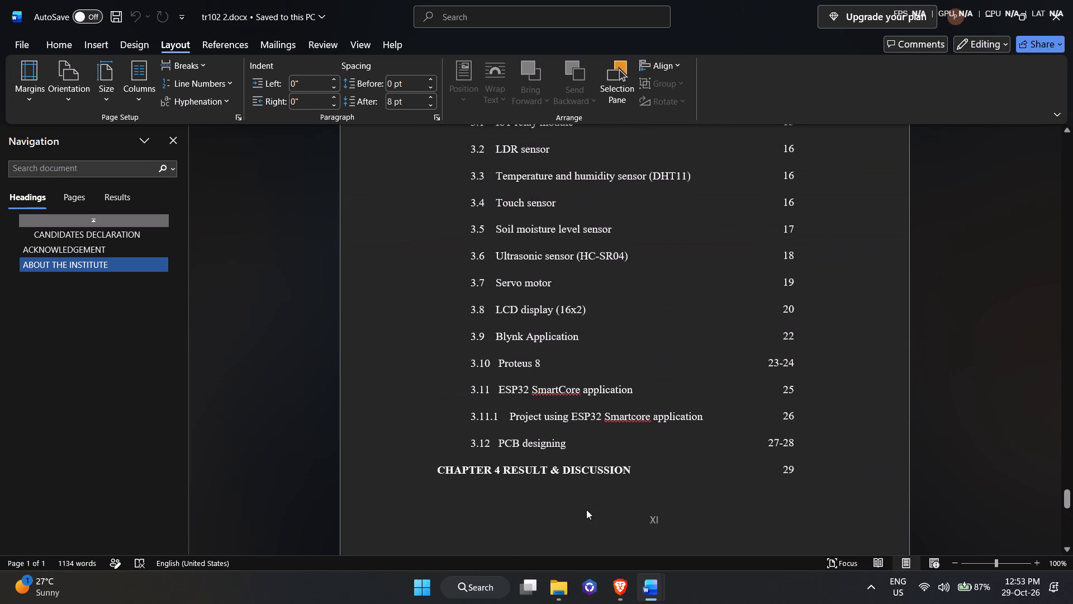
{"action": "scroll", "coordinate": [586, 509], "scroll_direction": "up", "scroll_amount": 9}
{"action": "scroll", "coordinate": [586, 509], "scroll_direction": "up", "scroll_amount": 18}
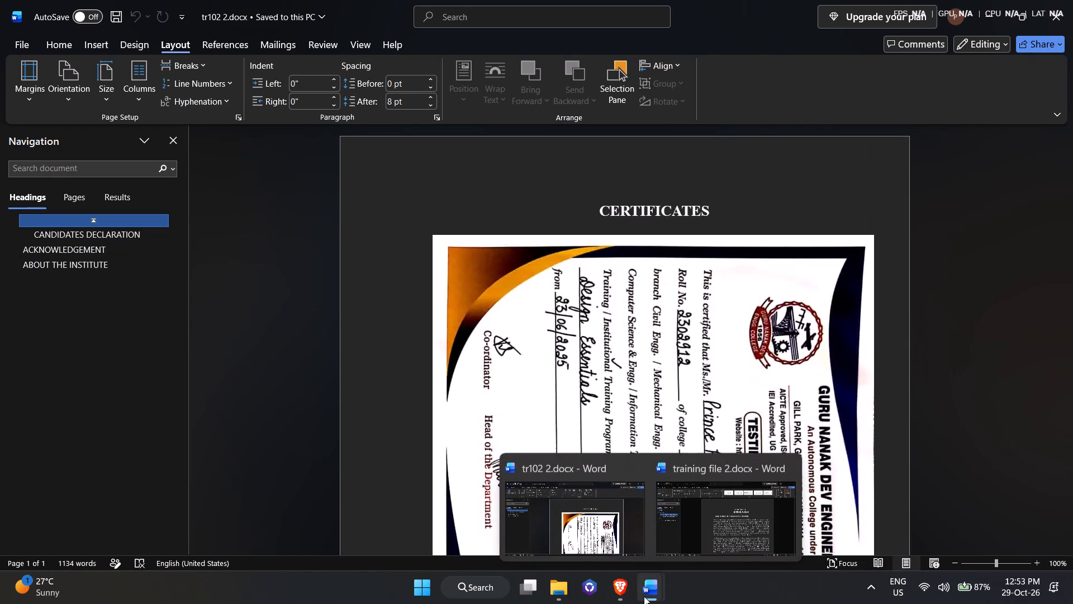
Open the other TR102 Word report from the TR102 final folder for viewing and dismiss the viewing notice.
{"action": "left_click", "coordinate": [566, 594]}
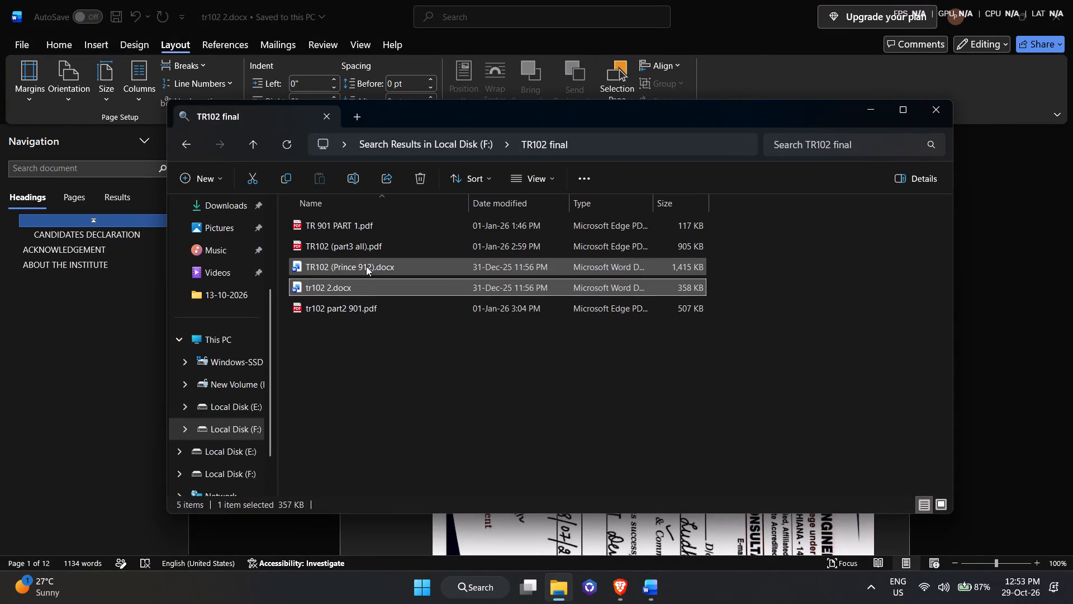
{"action": "double_click", "coordinate": [360, 261]}
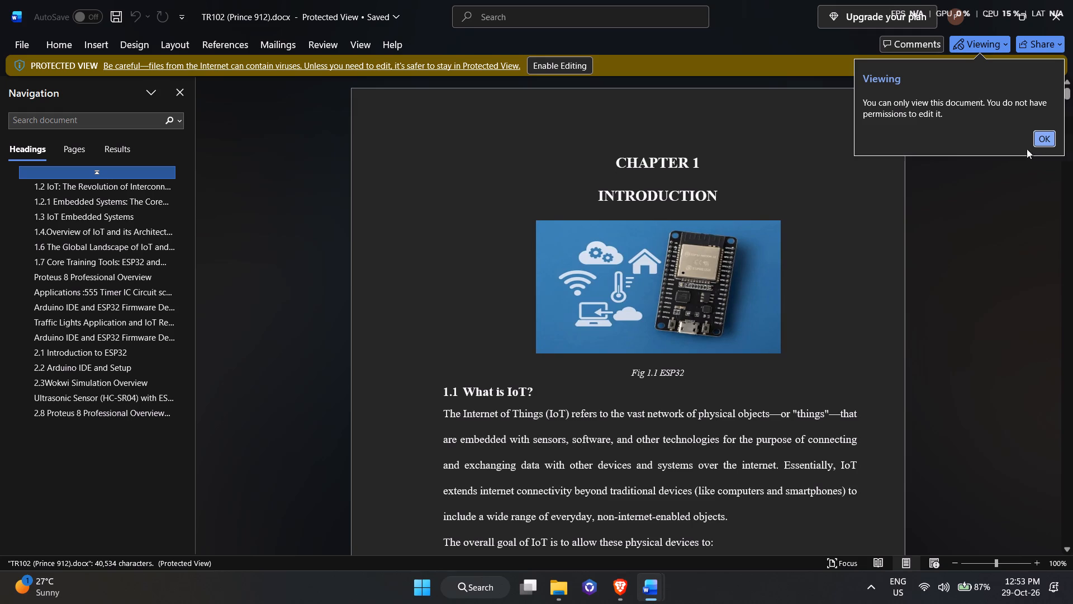
{"action": "left_click", "coordinate": [1052, 136]}
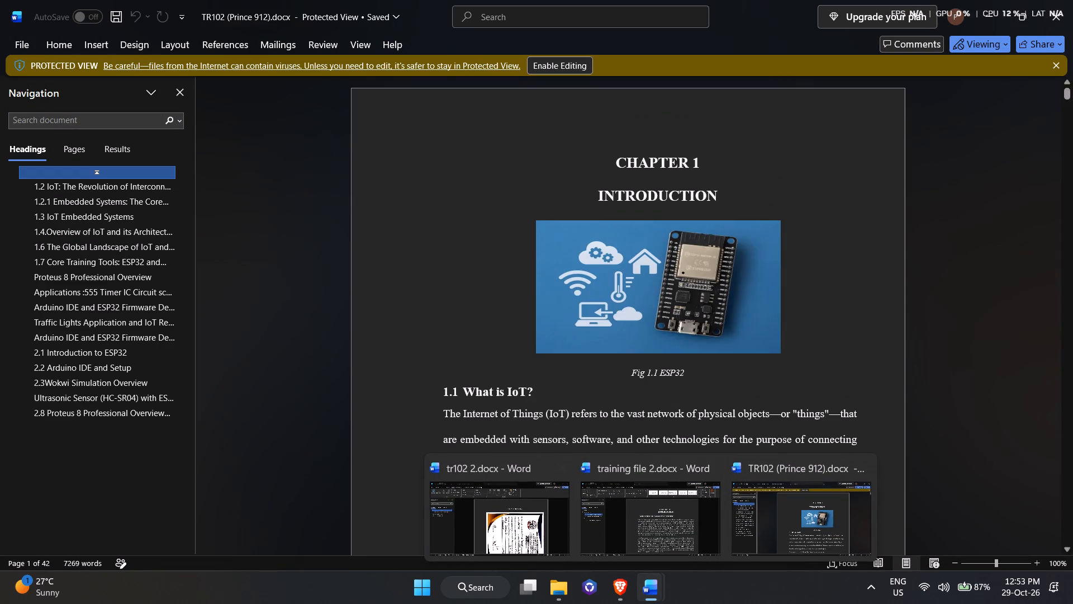
Close the tr102 2.docx report.
{"action": "left_click", "coordinate": [563, 464]}
Switch to training file 2.docx and look through its Chapter 1 introduction, from section 1.1 to section 1.3.
{"action": "left_click", "coordinate": [566, 499]}
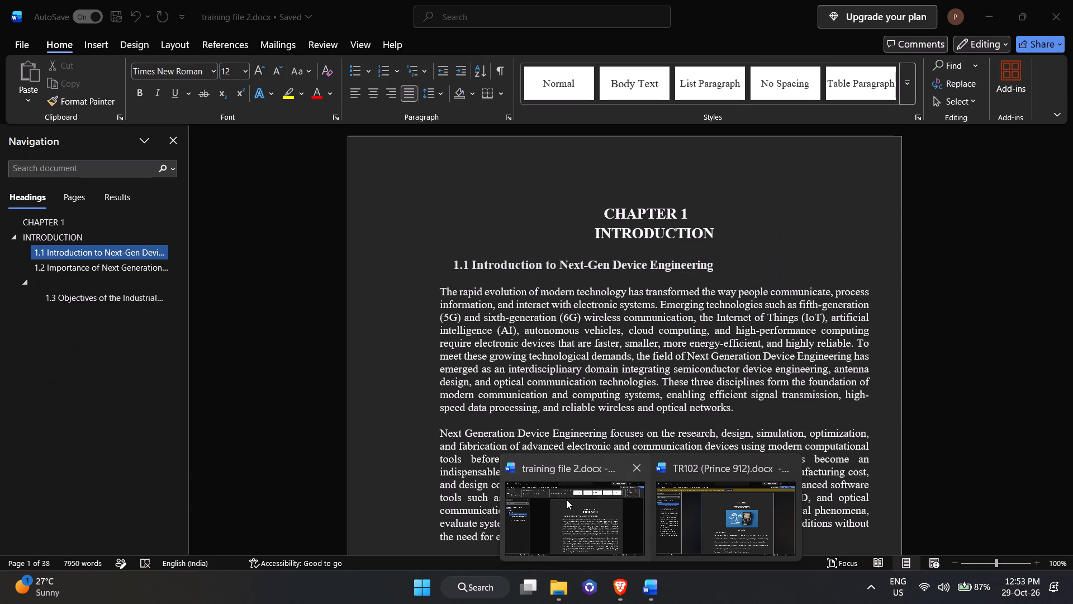
{"action": "scroll", "coordinate": [626, 400], "scroll_direction": "down", "scroll_amount": 3}
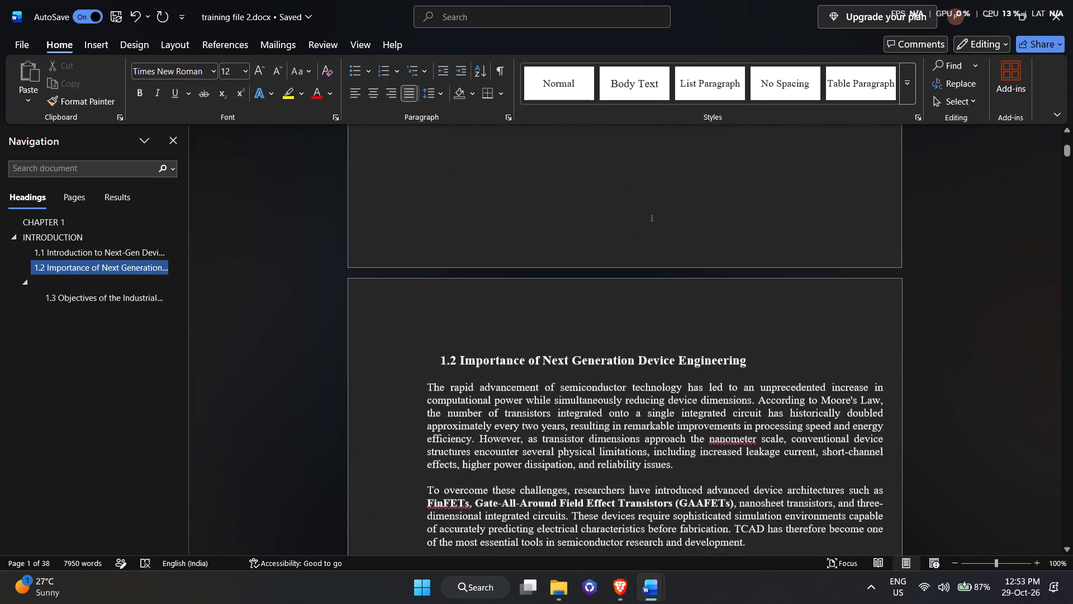
{"action": "scroll", "coordinate": [626, 400], "scroll_direction": "down", "scroll_amount": 3}
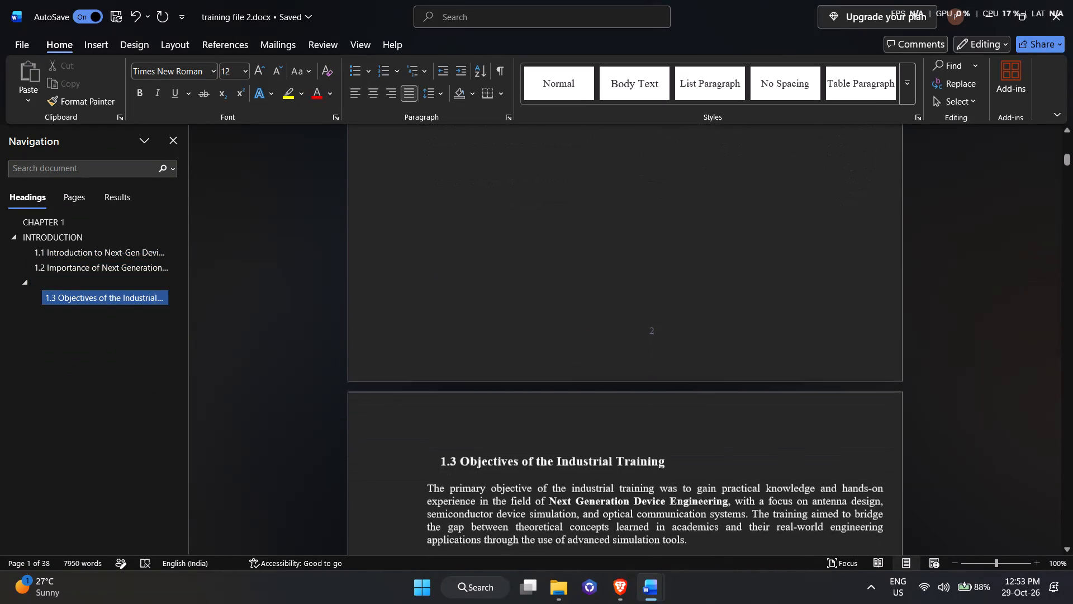
{"action": "scroll", "coordinate": [626, 400], "scroll_direction": "up", "scroll_amount": 2}
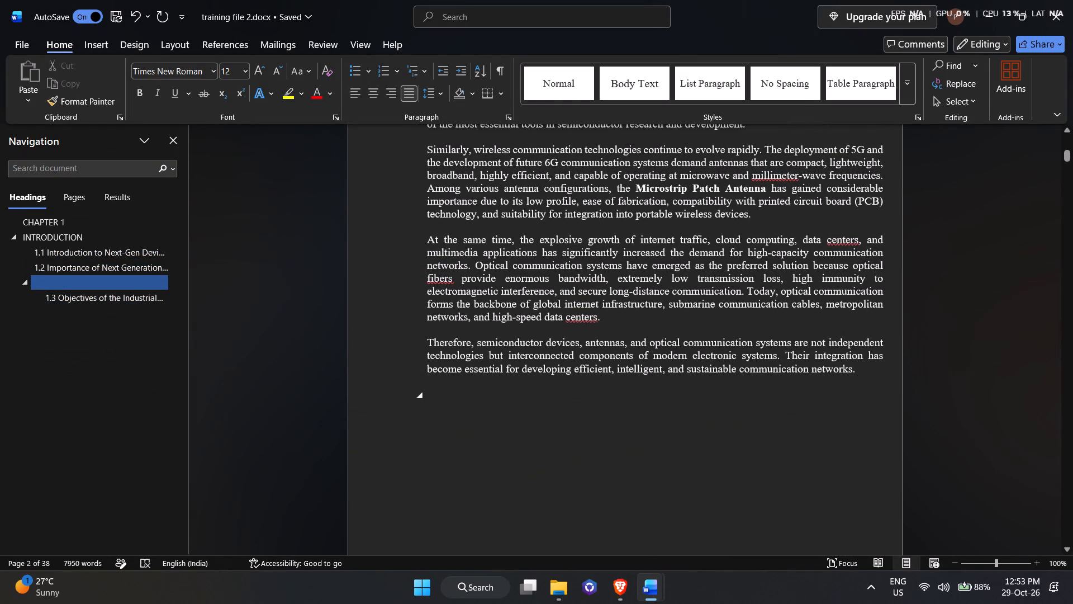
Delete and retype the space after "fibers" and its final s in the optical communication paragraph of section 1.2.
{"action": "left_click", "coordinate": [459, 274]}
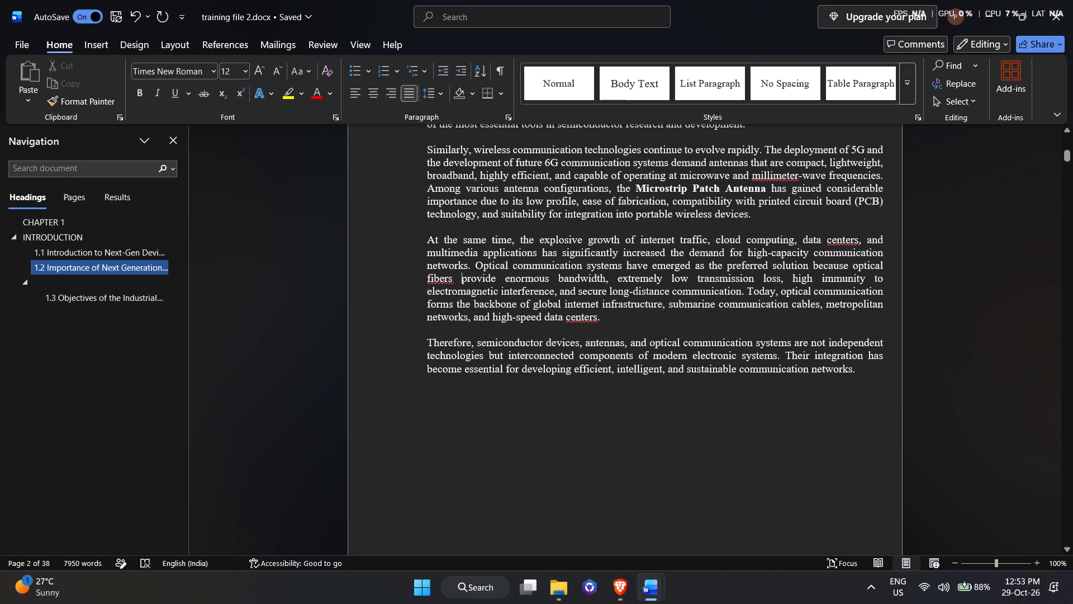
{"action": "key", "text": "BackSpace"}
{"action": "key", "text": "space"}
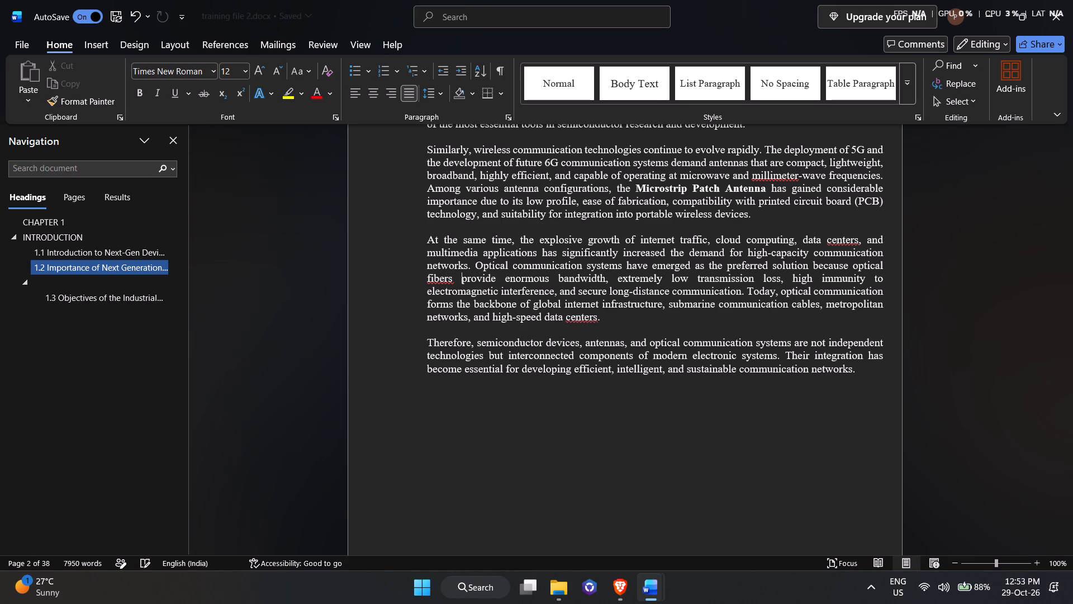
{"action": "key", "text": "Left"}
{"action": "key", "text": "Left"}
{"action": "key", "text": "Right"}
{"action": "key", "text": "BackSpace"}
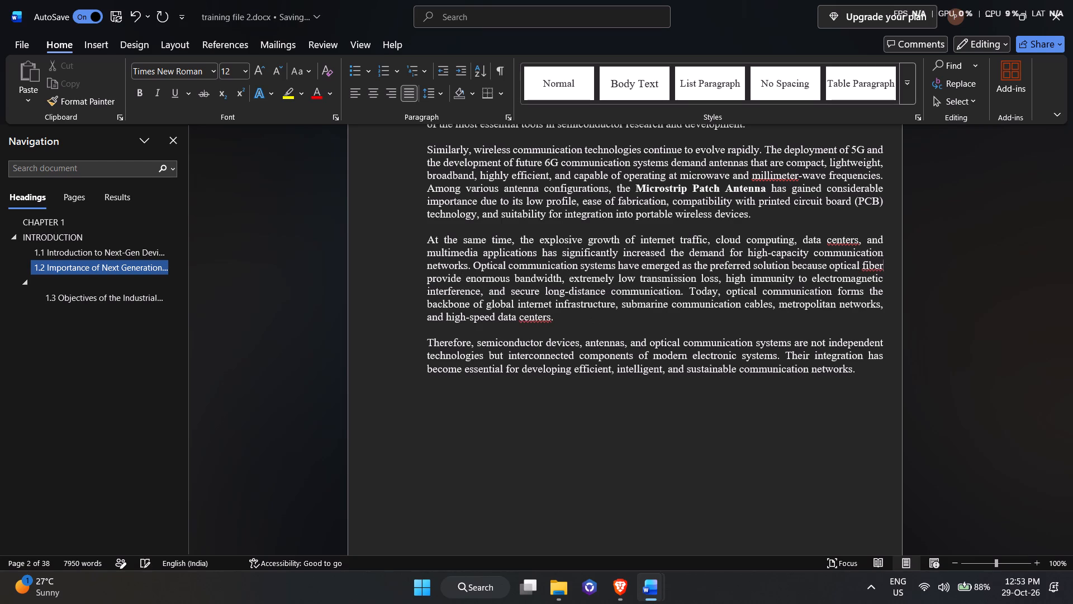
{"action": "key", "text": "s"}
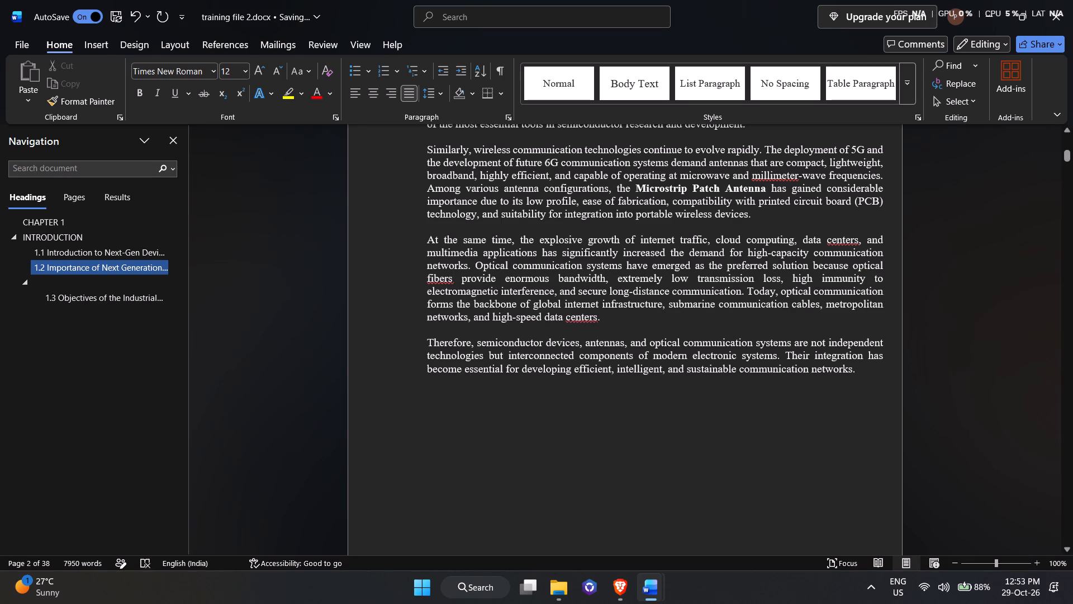
In training file 2.docx, apply the Normal style to the section 1.2 paragraph beginning "At the same time, the explosive growth".
{"action": "scroll", "coordinate": [800, 284], "scroll_direction": "down", "scroll_amount": 6}
{"action": "scroll", "coordinate": [800, 284], "scroll_direction": "up", "scroll_amount": 2}
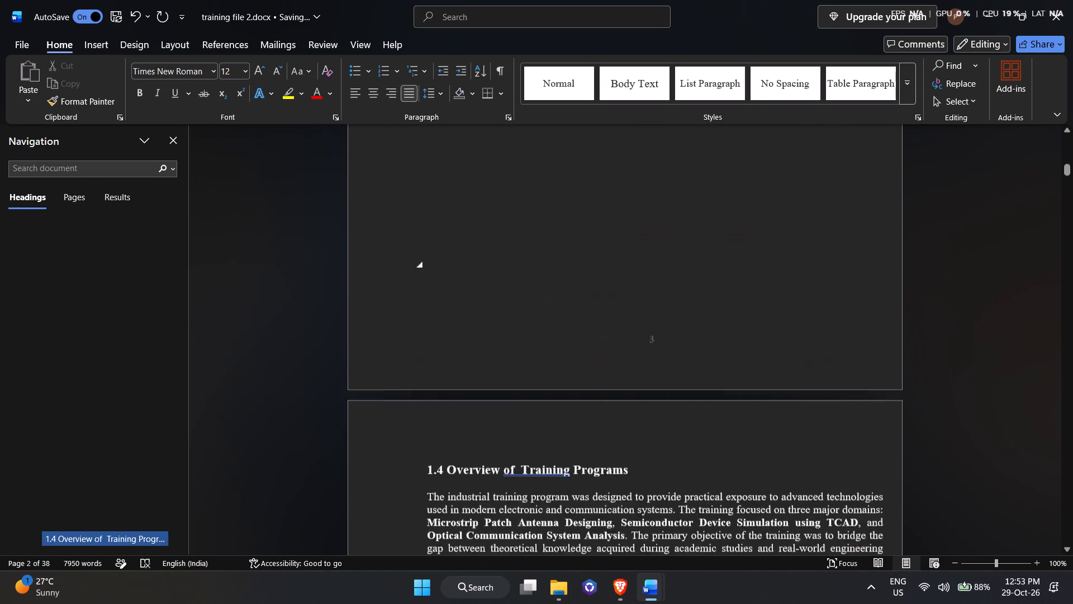
{"action": "scroll", "coordinate": [800, 284], "scroll_direction": "up", "scroll_amount": 4}
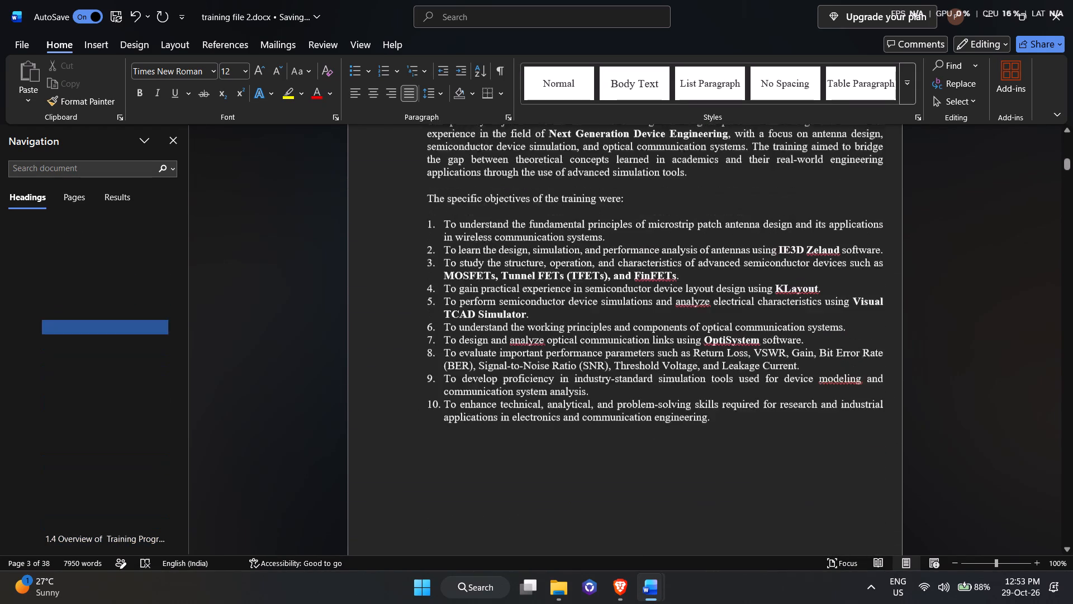
{"action": "scroll", "coordinate": [800, 284], "scroll_direction": "down", "scroll_amount": 1}
{"action": "scroll", "coordinate": [800, 284], "scroll_direction": "up", "scroll_amount": 1}
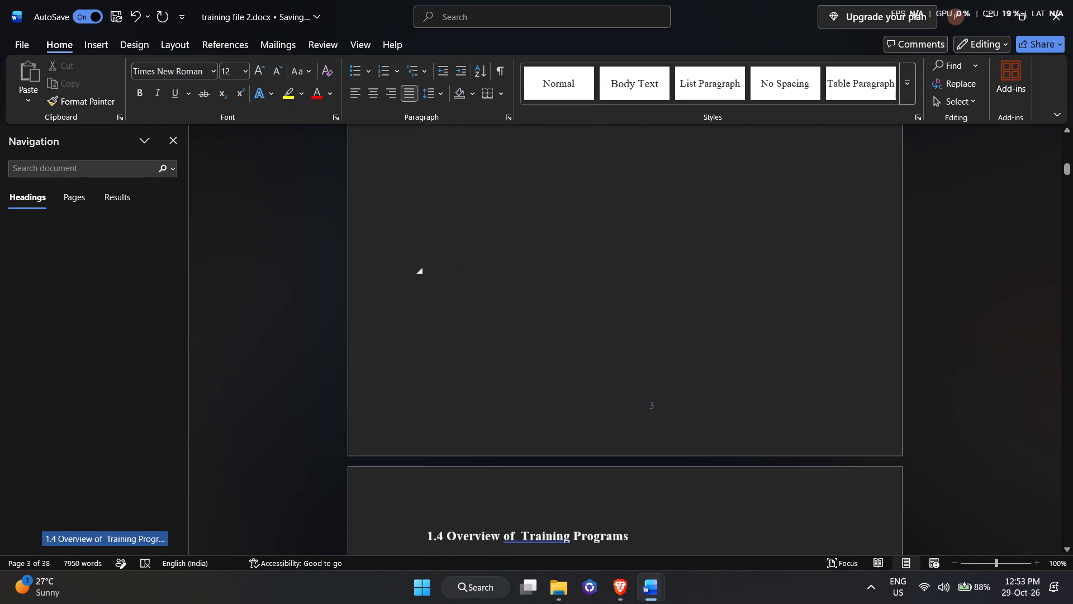
{"action": "scroll", "coordinate": [800, 284], "scroll_direction": "up", "scroll_amount": 1}
{"action": "scroll", "coordinate": [505, 266], "scroll_direction": "up", "scroll_amount": 1}
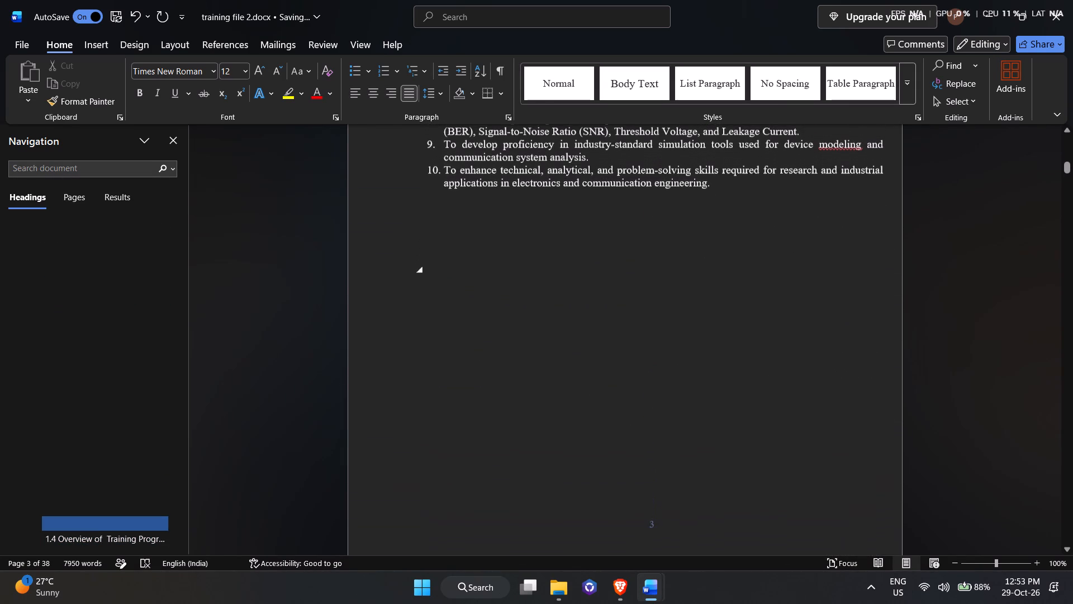
{"action": "left_click", "coordinate": [420, 207]}
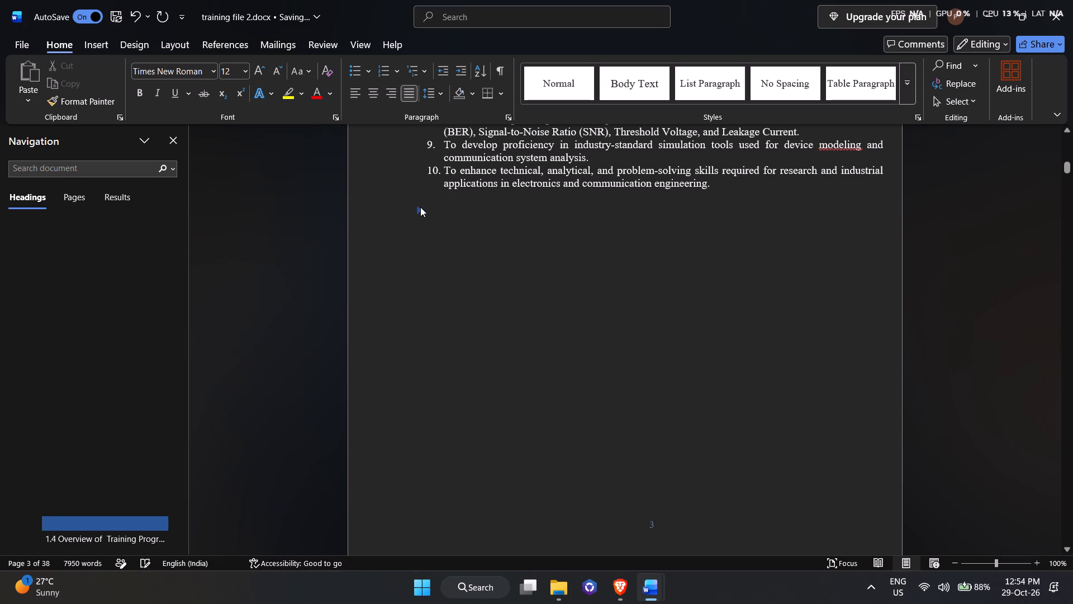
{"action": "left_click", "coordinate": [538, 96]}
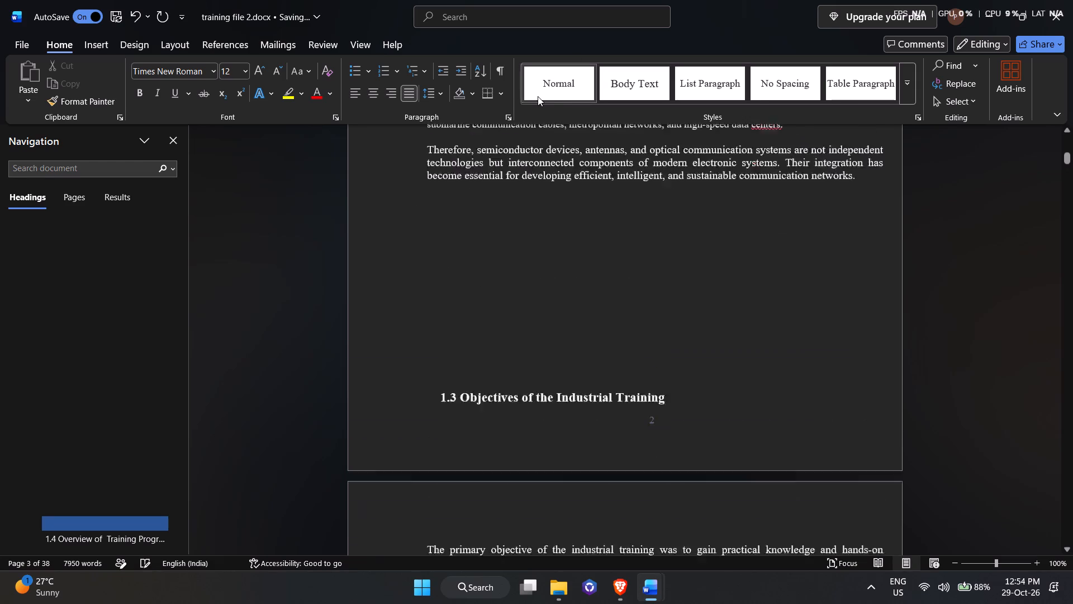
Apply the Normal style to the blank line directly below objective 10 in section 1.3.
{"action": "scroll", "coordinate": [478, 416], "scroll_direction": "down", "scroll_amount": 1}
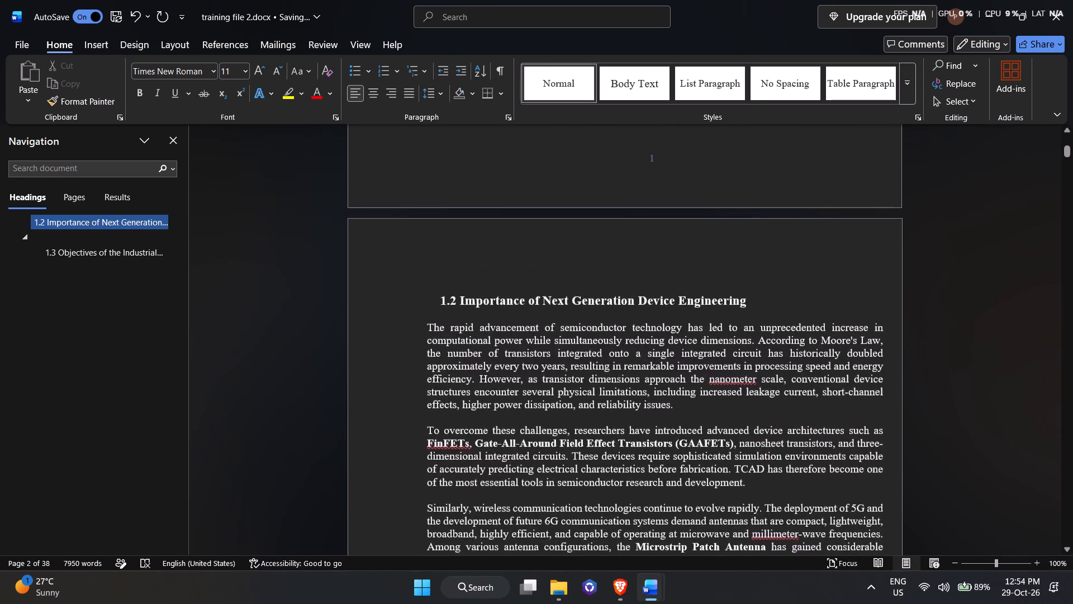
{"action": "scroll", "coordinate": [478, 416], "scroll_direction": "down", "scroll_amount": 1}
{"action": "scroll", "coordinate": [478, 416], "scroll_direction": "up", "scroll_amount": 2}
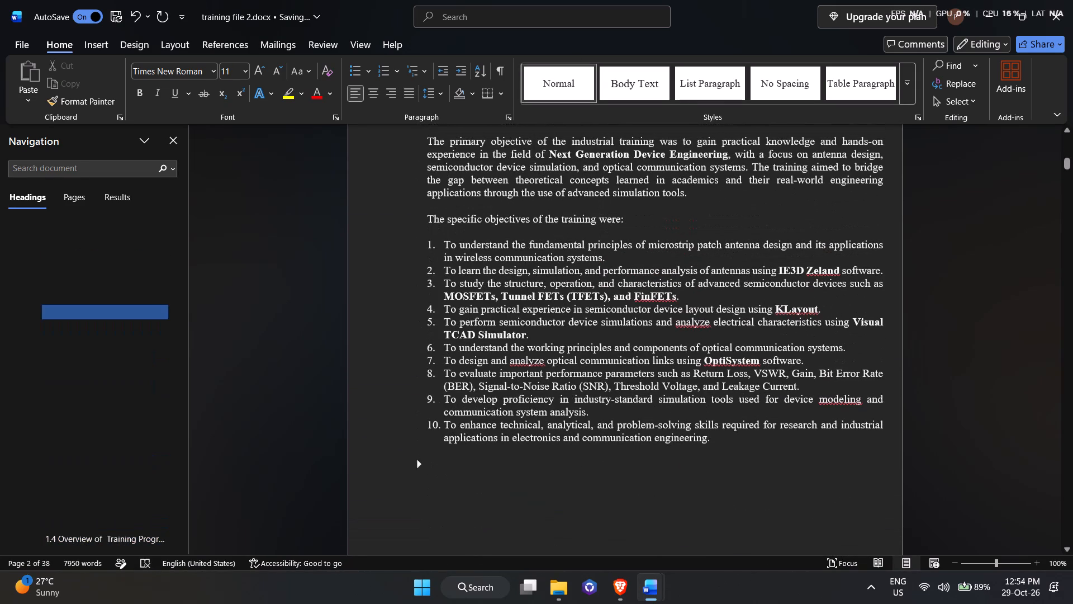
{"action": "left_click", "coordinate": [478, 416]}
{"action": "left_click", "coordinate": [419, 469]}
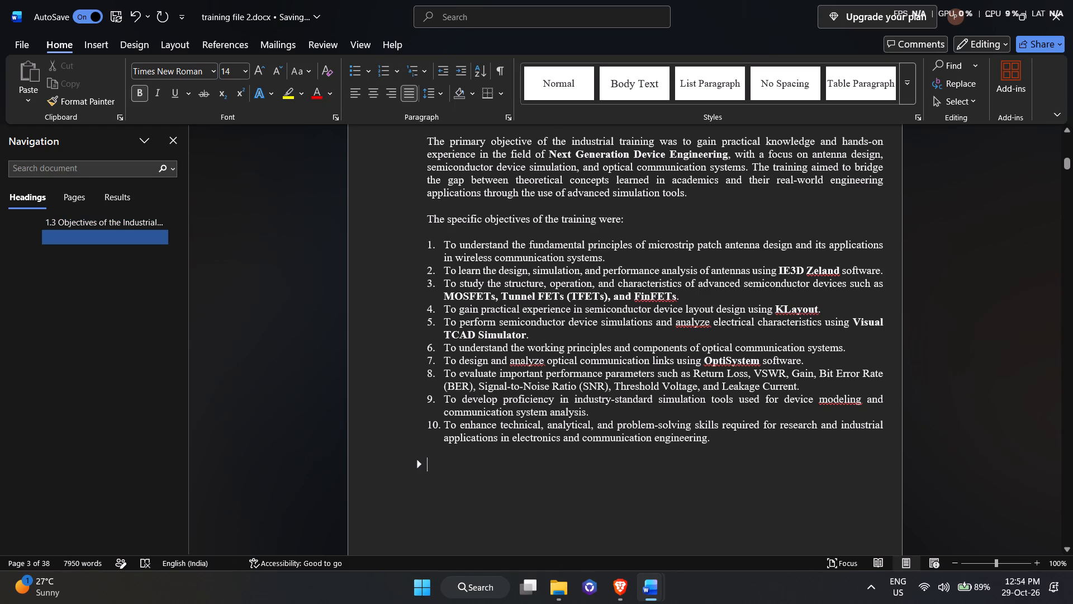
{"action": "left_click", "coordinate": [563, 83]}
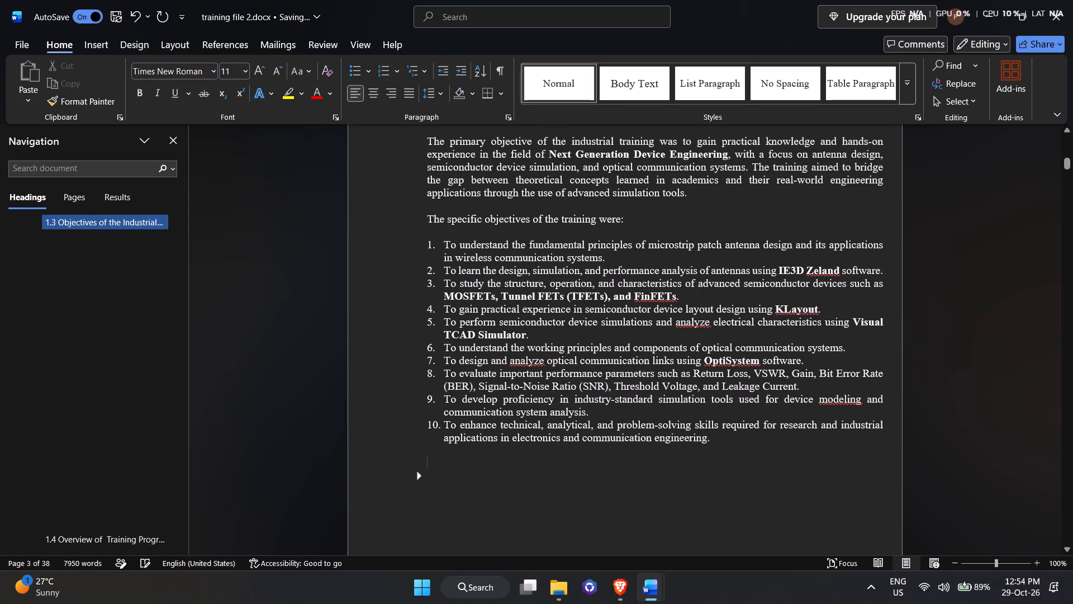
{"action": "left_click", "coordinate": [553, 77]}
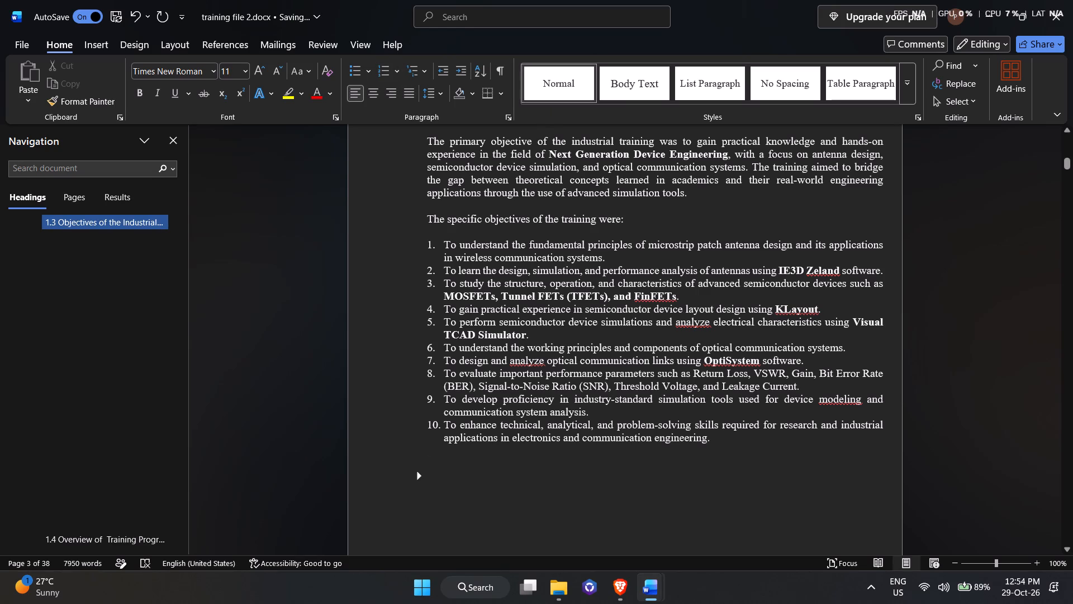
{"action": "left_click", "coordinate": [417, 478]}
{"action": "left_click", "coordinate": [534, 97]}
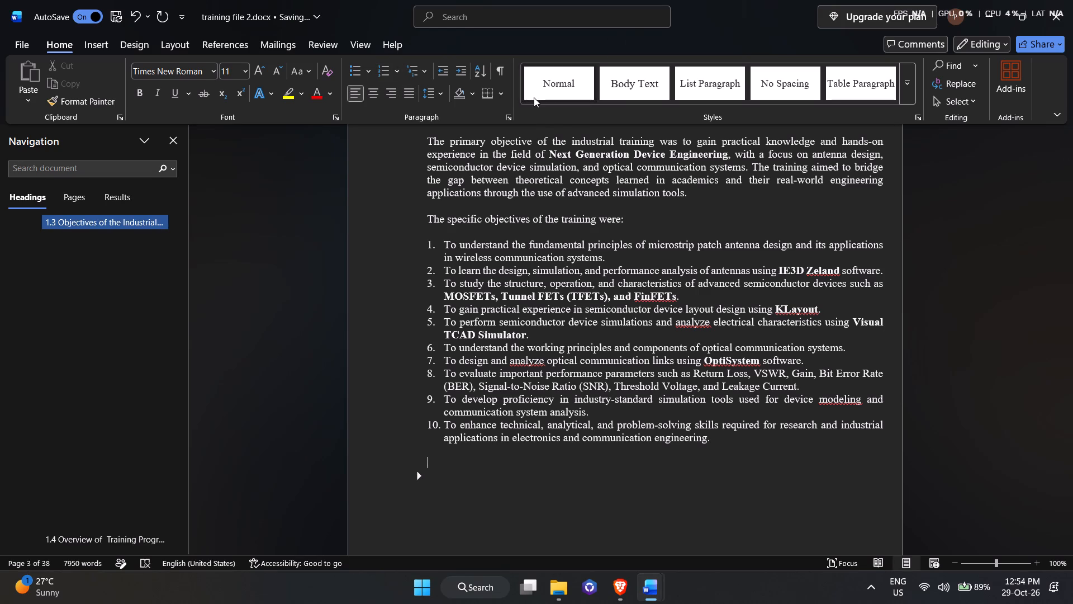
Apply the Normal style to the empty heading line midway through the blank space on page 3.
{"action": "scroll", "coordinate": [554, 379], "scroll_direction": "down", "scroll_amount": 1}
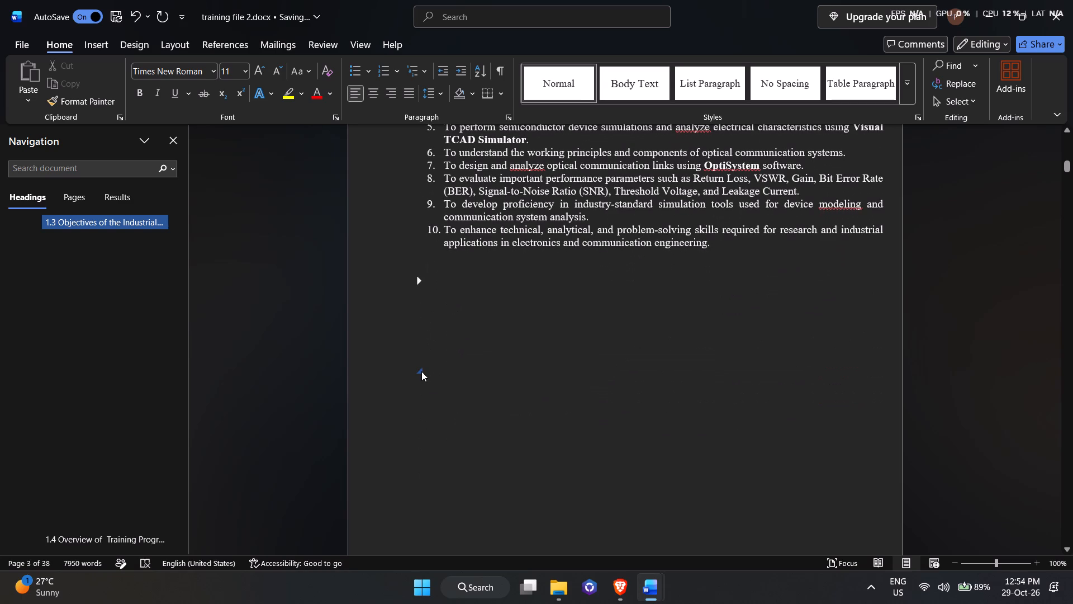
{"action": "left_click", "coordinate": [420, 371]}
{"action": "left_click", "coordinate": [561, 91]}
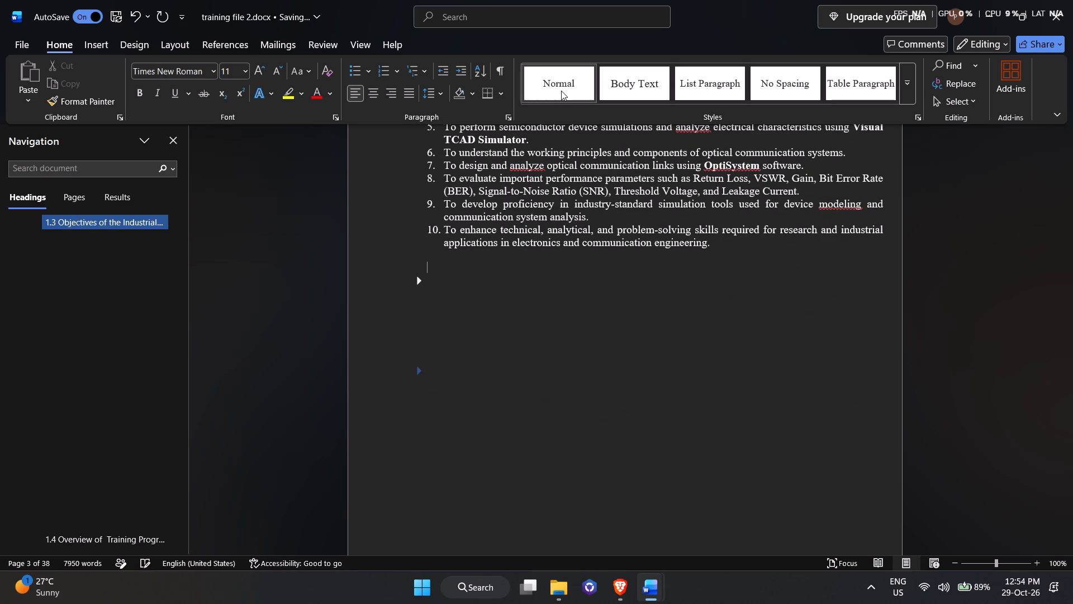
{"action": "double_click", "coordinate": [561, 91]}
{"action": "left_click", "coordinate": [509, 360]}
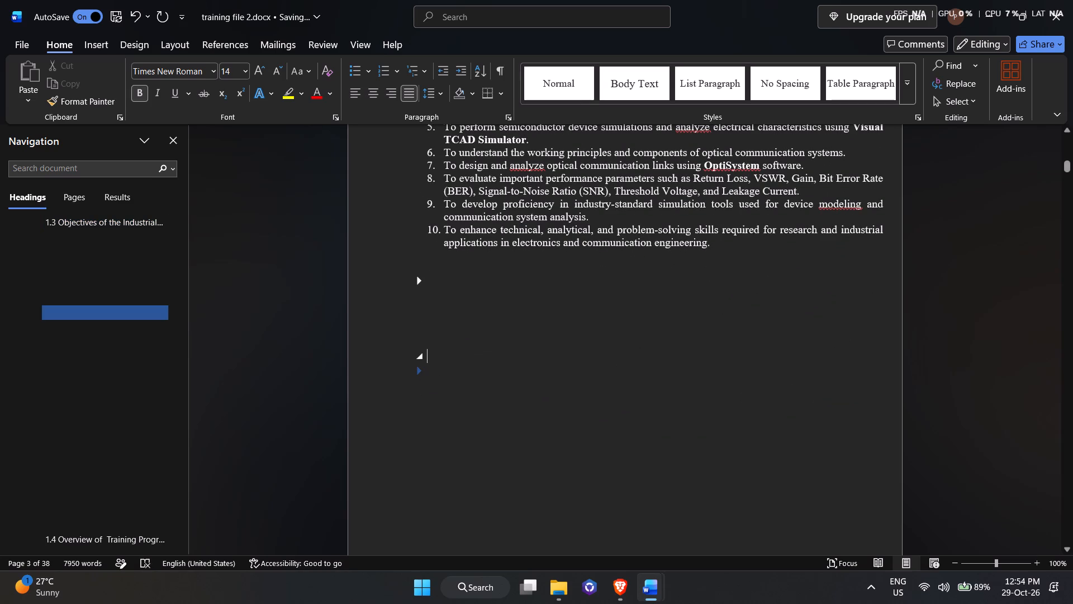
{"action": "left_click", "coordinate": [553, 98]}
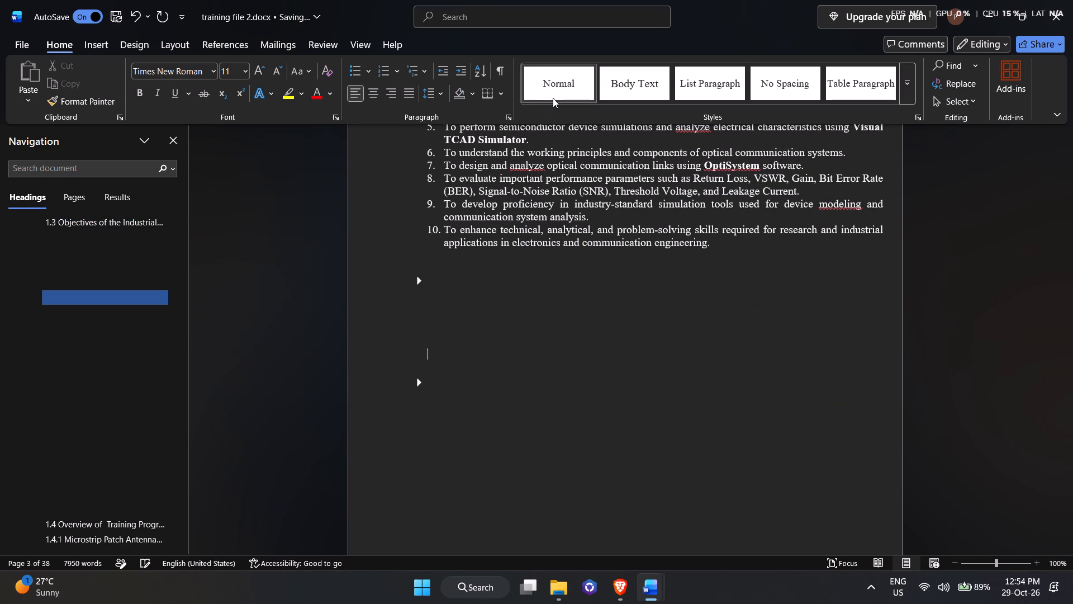
Delete the blank lines between objective 10 and the heading 1.4 Overview of Training Programs.
{"action": "key", "text": "BackSpace"}
{"action": "key", "text": "BackSpace"}
{"action": "key", "text": "BackSpace"}
{"action": "key", "text": "BackSpace"}
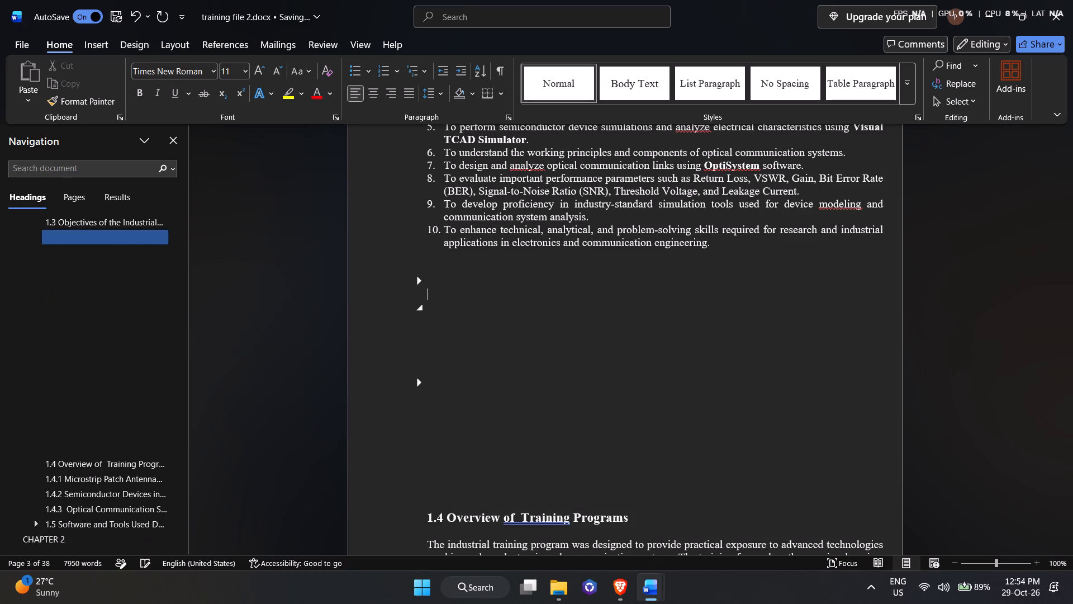
{"action": "key", "text": "BackSpace"}
{"action": "key", "text": "BackSpace"}
{"action": "key", "text": "Down"}
{"action": "key", "text": "Down"}
{"action": "key", "text": "Down"}
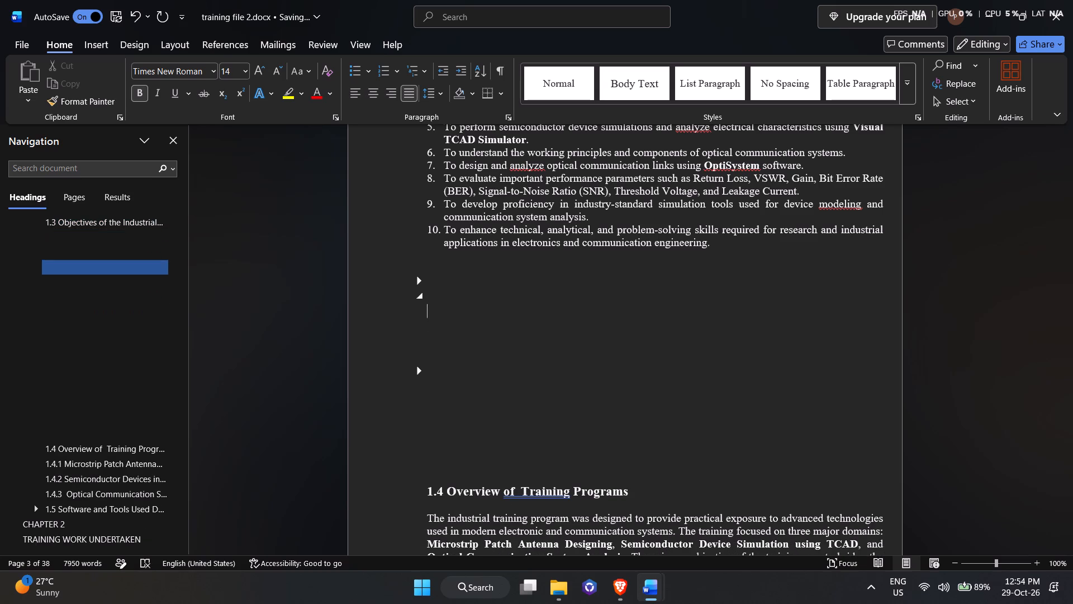
{"action": "key", "text": "Down"}
{"action": "key", "text": "Down"}
{"action": "key", "text": "Down"}
{"action": "key", "text": "Down"}
{"action": "key", "text": "Down"}
{"action": "key", "text": "Down"}
{"action": "key", "text": "Down"}
{"action": "key", "text": "Down"}
{"action": "key", "text": "Down"}
{"action": "key", "text": "Down"}
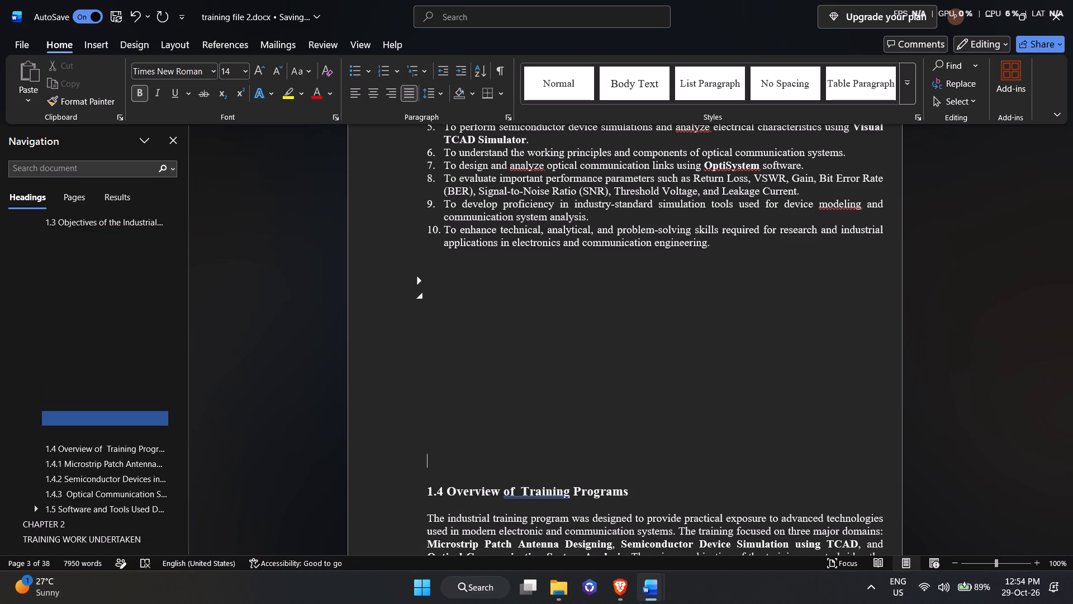
{"action": "key", "text": "BackSpace"}
{"action": "key", "text": "BackSpace"}
{"action": "key", "text": "BackSpace"}
{"action": "key", "text": "BackSpace"}
{"action": "key", "text": "BackSpace"}
{"action": "key", "text": "BackSpace"}
{"action": "key", "text": "BackSpace"}
{"action": "key", "text": "BackSpace"}
{"action": "key", "text": "BackSpace"}
{"action": "key", "text": "BackSpace"}
{"action": "key", "text": "BackSpace"}
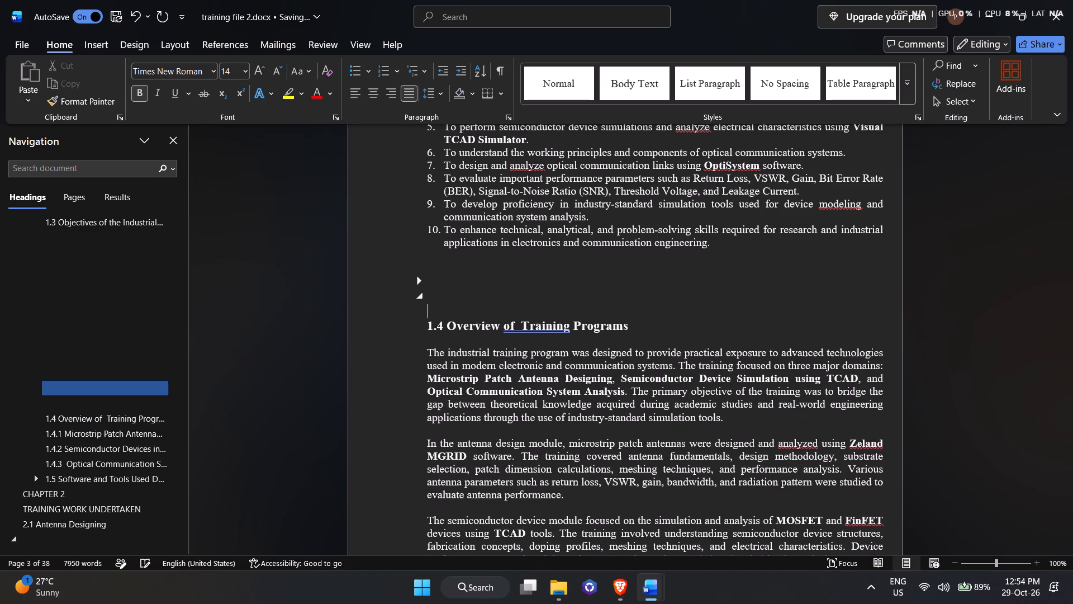
{"action": "key", "text": "BackSpace"}
{"action": "key", "text": "BackSpace"}
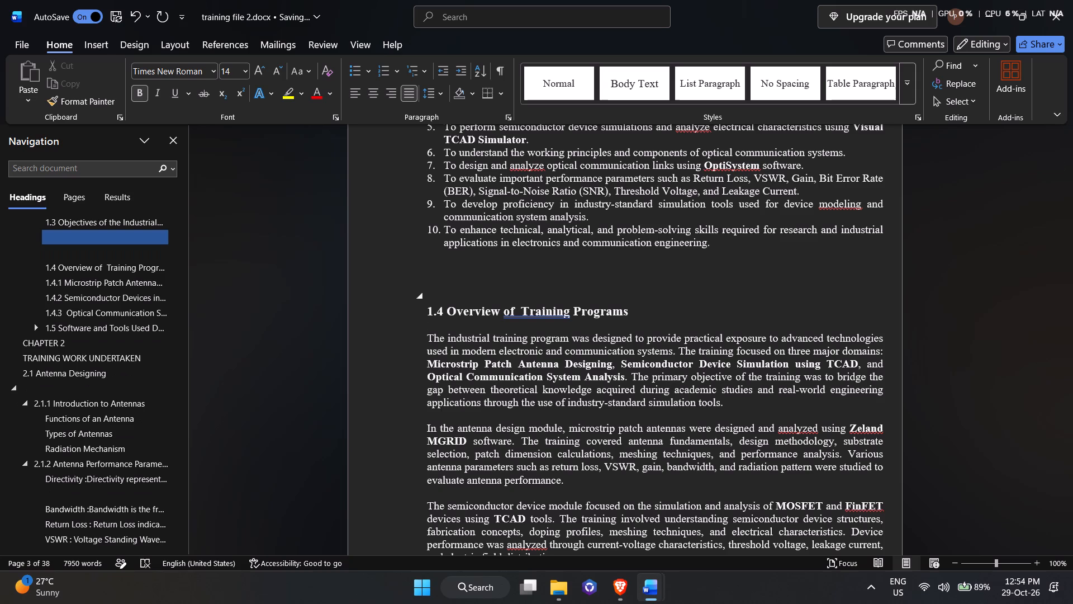
{"action": "key", "text": "BackSpace"}
{"action": "key", "text": "BackSpace"}
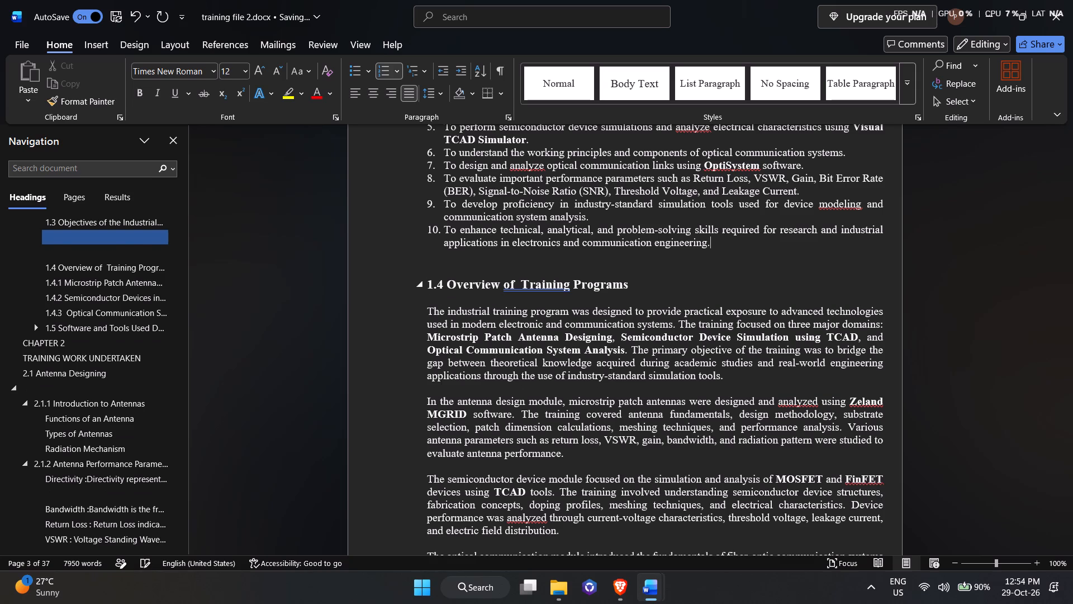
Delete the blank lines between the last paragraph of section 1.2 and the heading 1.3 Objectives of the Industrial Training.
{"action": "scroll", "coordinate": [534, 301], "scroll_direction": "up", "scroll_amount": 3}
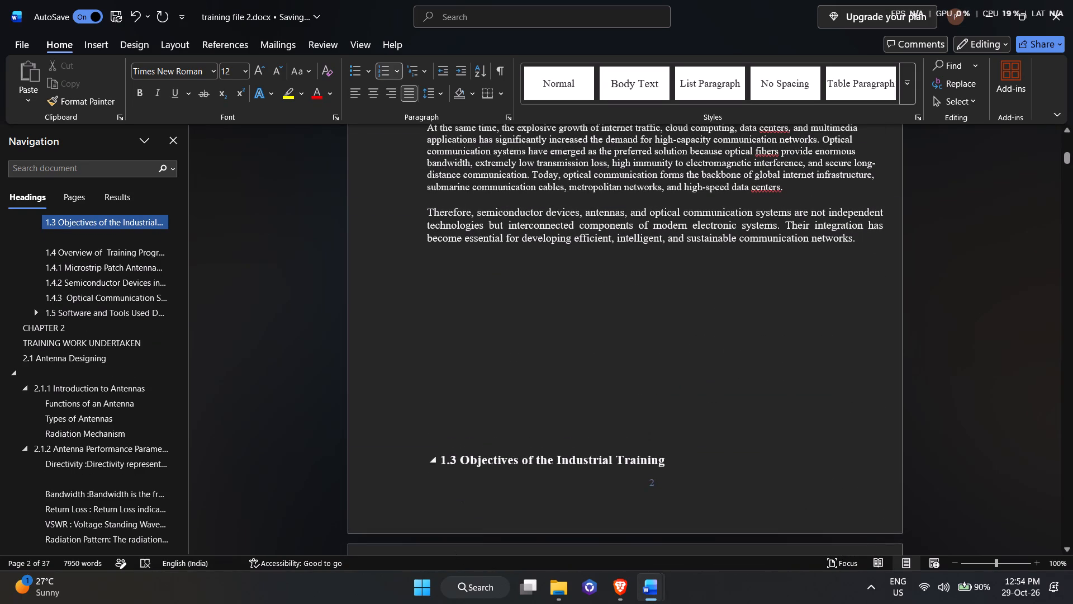
{"action": "left_click", "coordinate": [427, 430]}
{"action": "key", "text": "BackSpace"}
{"action": "key", "text": "BackSpace"}
{"action": "key", "text": "BackSpace"}
{"action": "key", "text": "BackSpace"}
{"action": "key", "text": "BackSpace"}
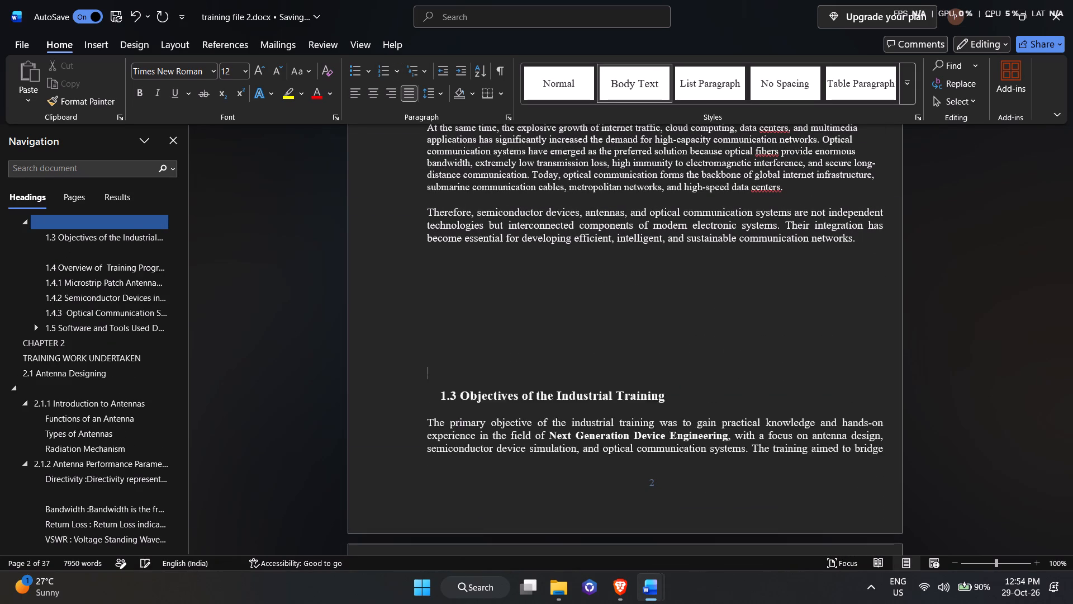
{"action": "key", "text": "BackSpace"}
{"action": "key", "text": "BackSpace"}
{"action": "key", "text": "BackSpace"}
{"action": "key", "text": "BackSpace"}
{"action": "key", "text": "BackSpace"}
{"action": "key", "text": "BackSpace"}
{"action": "key", "text": "BackSpace"}
{"action": "key", "text": "BackSpace"}
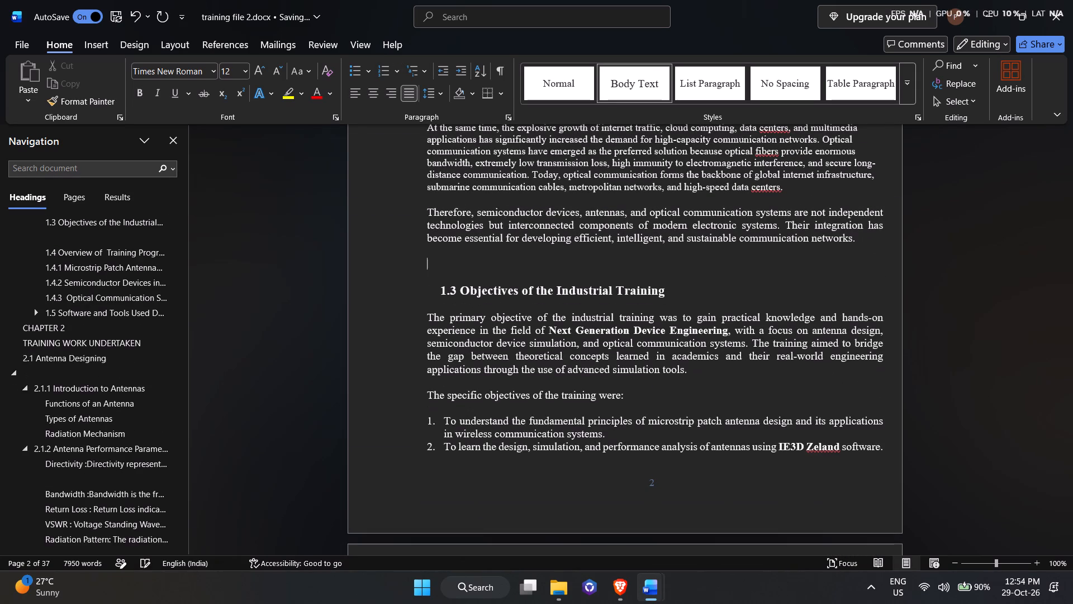
{"action": "key", "text": "BackSpace"}
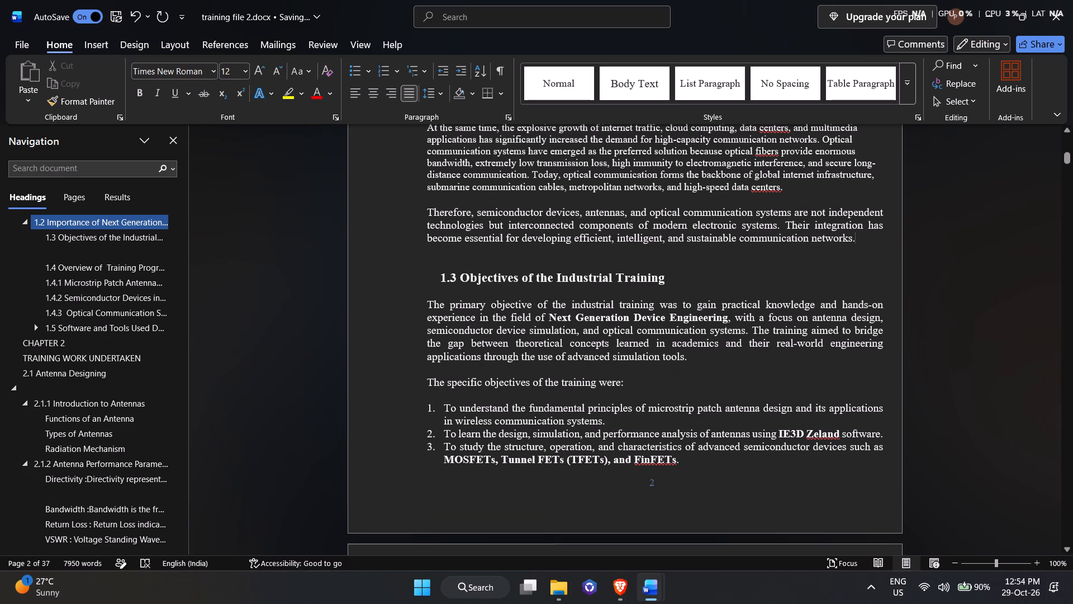
Delete the blank lines between the last paragraph of section 1.4.3 and the heading 1.5 Software and Tools Used During Training.
{"action": "scroll", "coordinate": [576, 416], "scroll_direction": "down", "scroll_amount": 7}
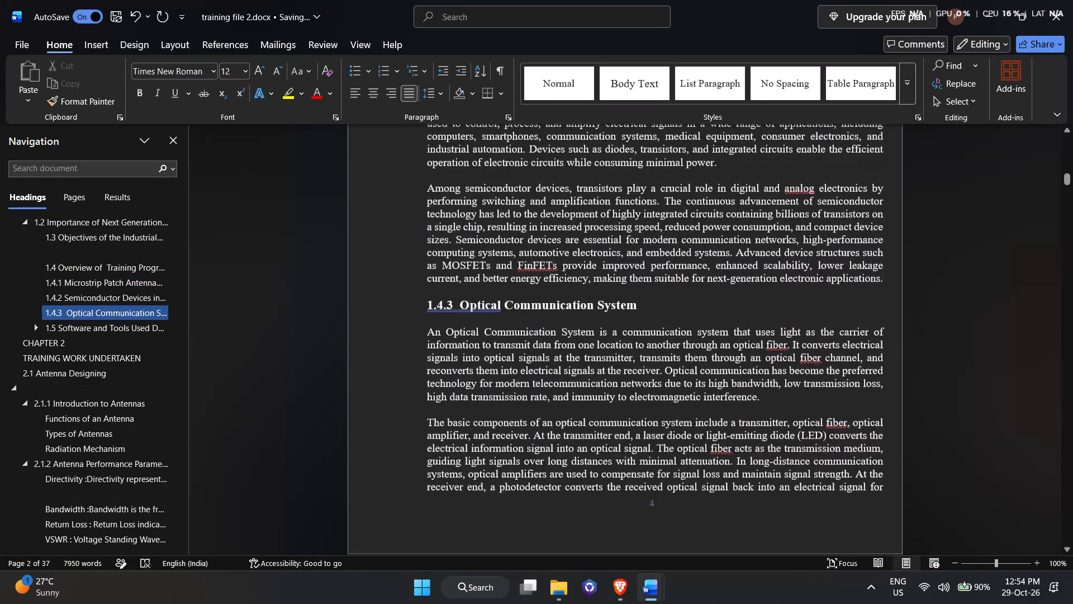
{"action": "scroll", "coordinate": [576, 416], "scroll_direction": "down", "scroll_amount": 3}
{"action": "left_click", "coordinate": [433, 216]}
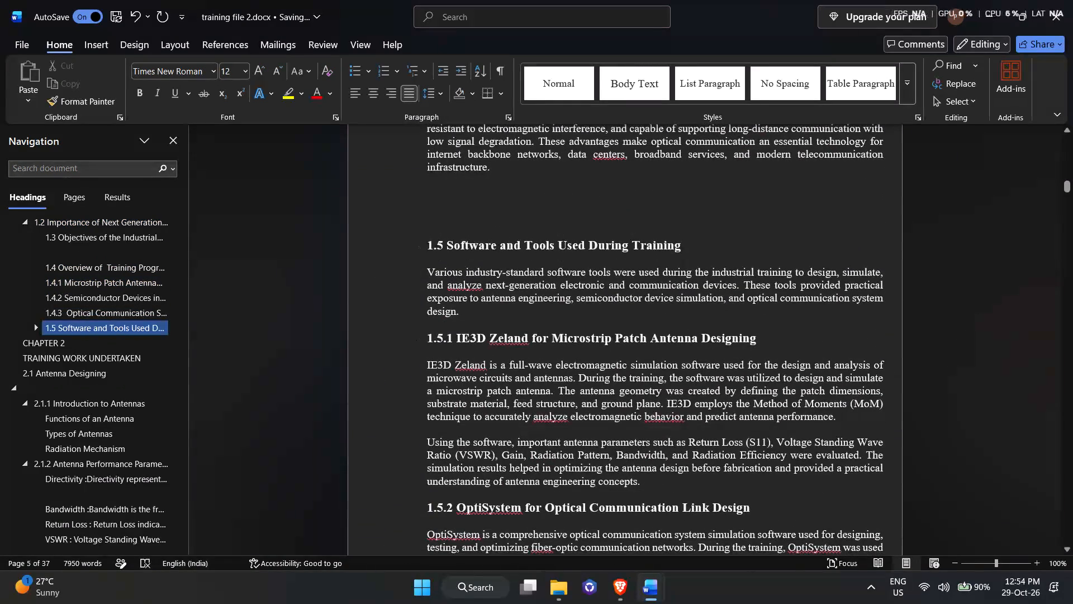
{"action": "key", "text": "BackSpace"}
{"action": "key", "text": "BackSpace"}
{"action": "key", "text": "BackSpace"}
Examine the layout from section 1.5 through the Calculation of Patch Dimensions pages for leftover blank space.
{"action": "scroll", "coordinate": [433, 216], "scroll_direction": "down", "scroll_amount": 2}
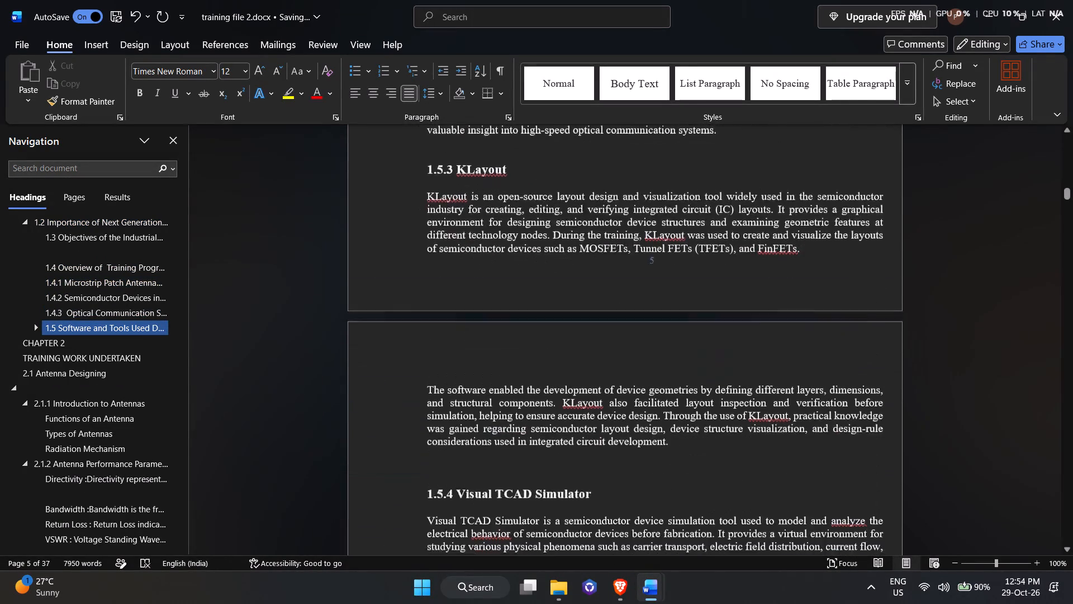
{"action": "scroll", "coordinate": [433, 216], "scroll_direction": "down", "scroll_amount": 2}
{"action": "scroll", "coordinate": [471, 296], "scroll_direction": "down", "scroll_amount": 1}
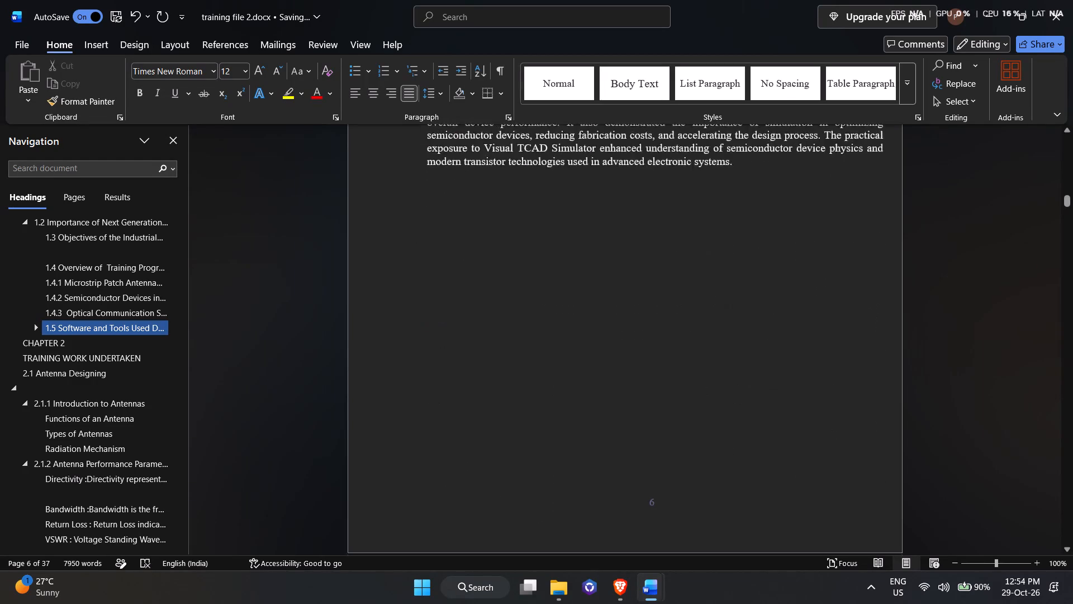
{"action": "scroll", "coordinate": [471, 296], "scroll_direction": "down", "scroll_amount": 2}
{"action": "scroll", "coordinate": [471, 296], "scroll_direction": "up", "scroll_amount": 2}
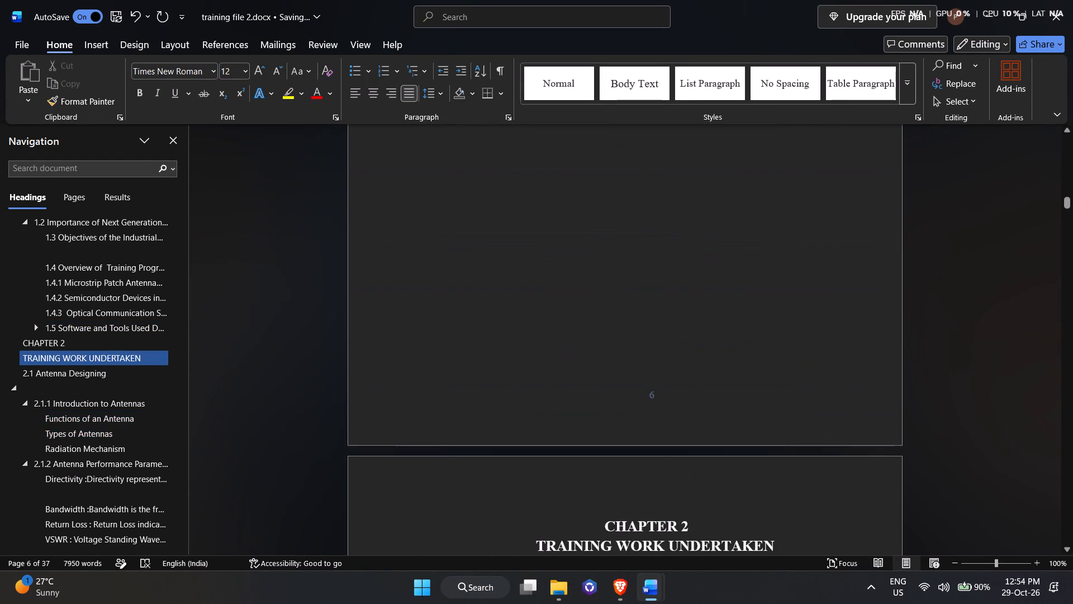
{"action": "scroll", "coordinate": [471, 296], "scroll_direction": "down", "scroll_amount": 2}
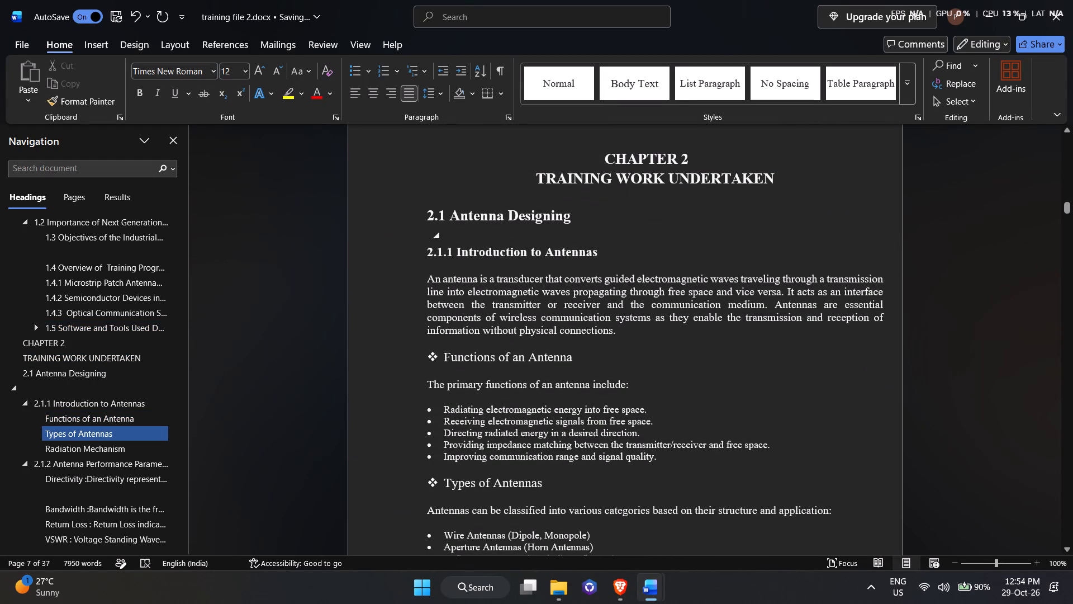
{"action": "left_click", "coordinate": [422, 213]}
{"action": "left_click", "coordinate": [422, 213]}
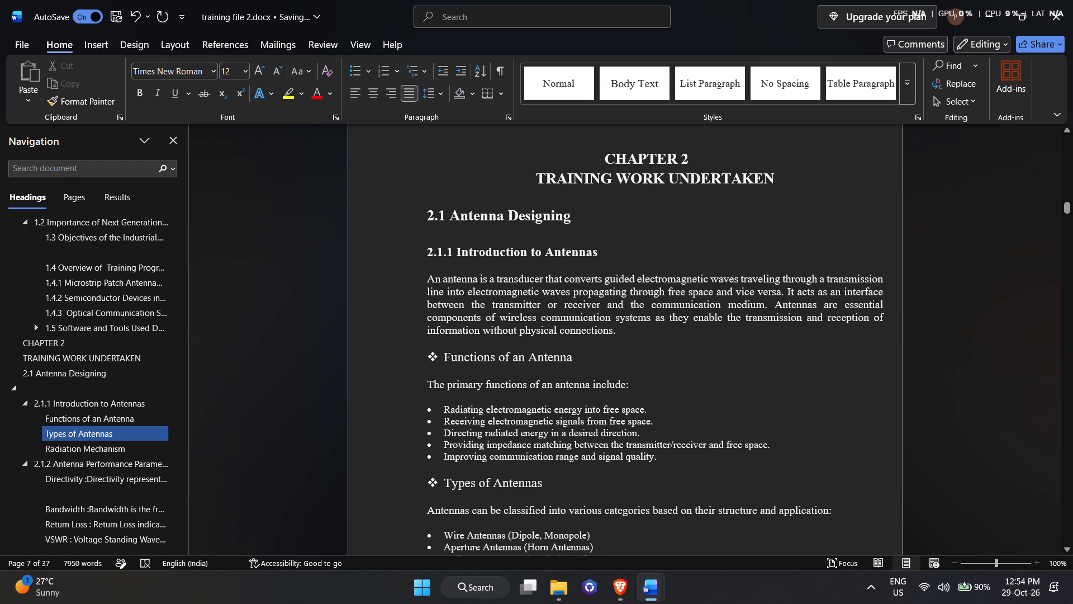
{"action": "scroll", "coordinate": [536, 308], "scroll_direction": "down", "scroll_amount": 3}
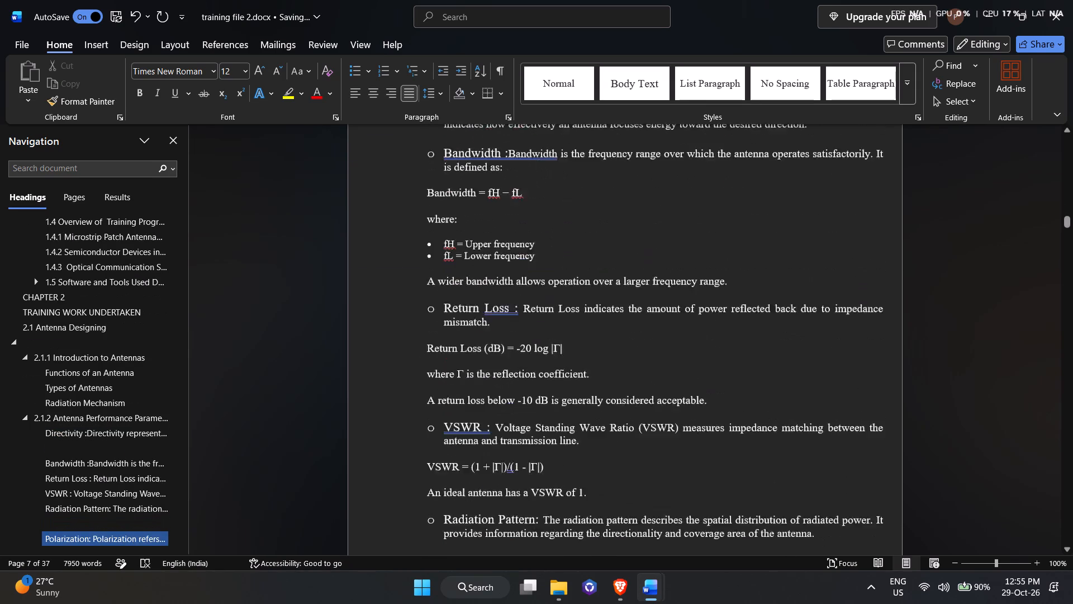
{"action": "scroll", "coordinate": [536, 308], "scroll_direction": "down", "scroll_amount": 5}
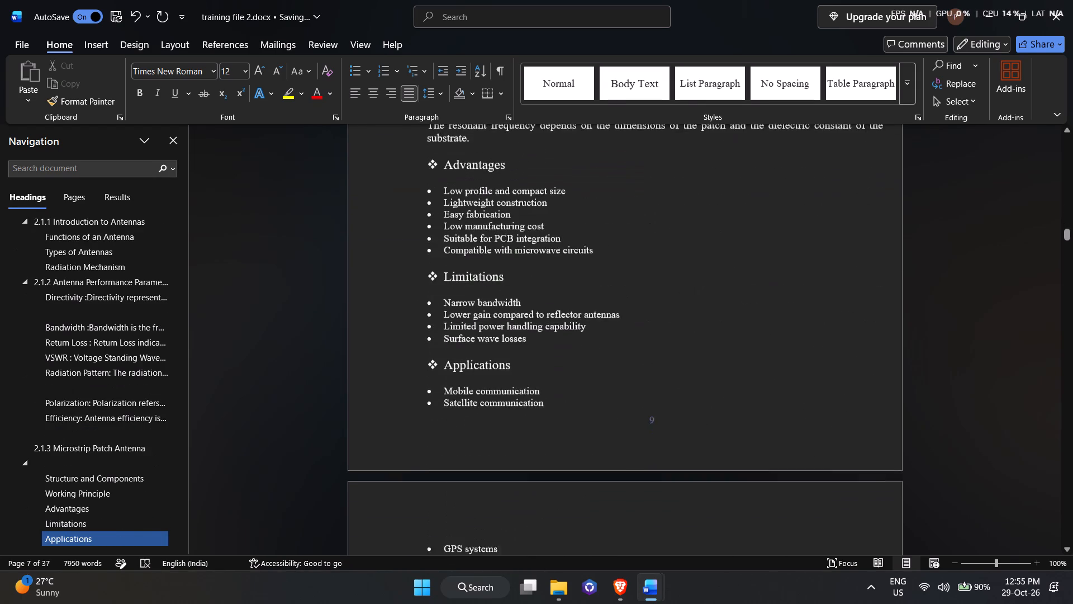
{"action": "scroll", "coordinate": [536, 308], "scroll_direction": "down", "scroll_amount": 4}
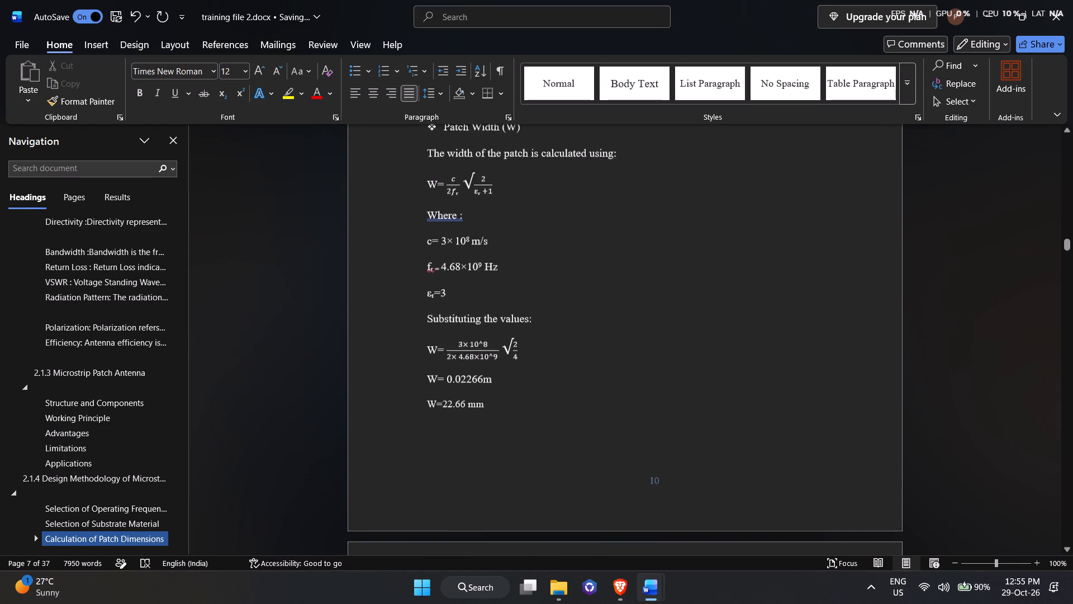
{"action": "scroll", "coordinate": [536, 308], "scroll_direction": "down", "scroll_amount": 2}
Inspect the framed text box directly below the Leff = 18.88mm result under Effective Length.
{"action": "left_click", "coordinate": [519, 335]}
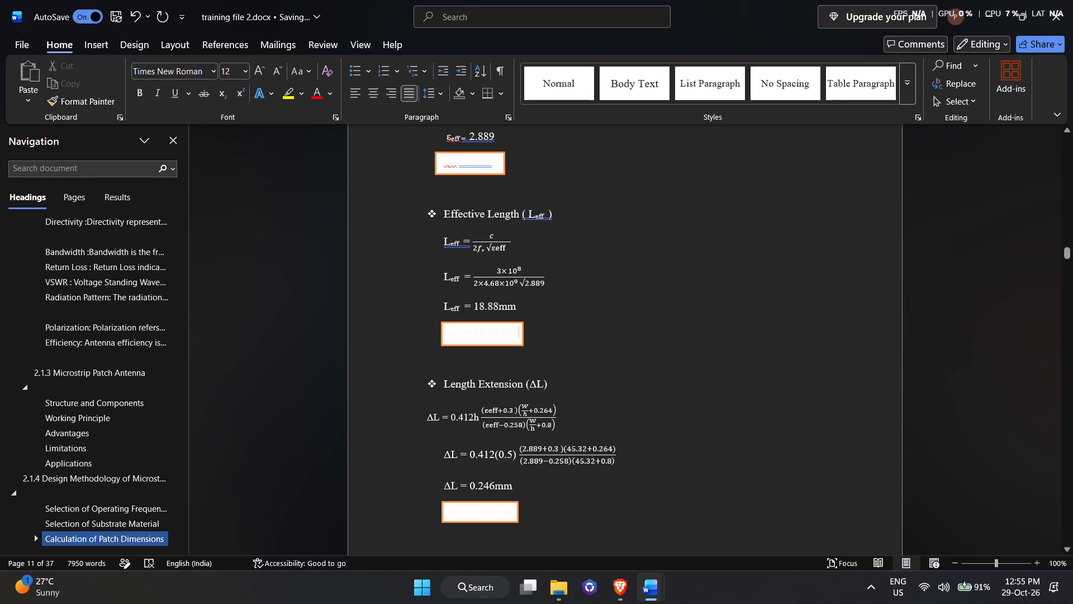
{"action": "left_click", "coordinate": [519, 342]}
{"action": "left_click", "coordinate": [600, 323]}
{"action": "left_click", "coordinate": [504, 319]}
{"action": "left_click_drag", "start_coordinate": [389, 310], "coordinate": [468, 341]}
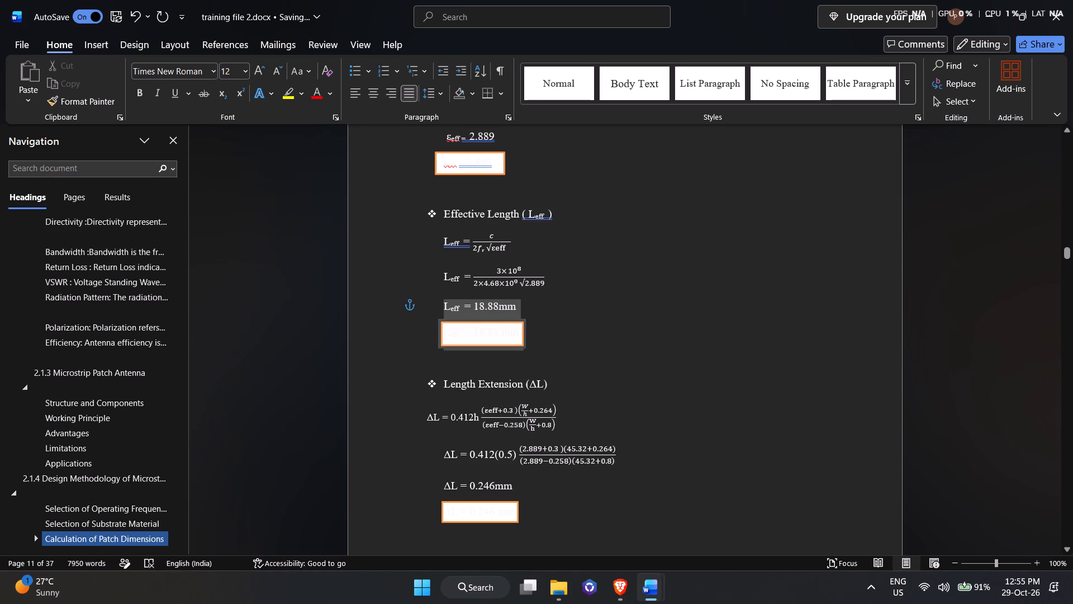
{"action": "left_click_drag", "start_coordinate": [468, 341], "coordinate": [531, 343]}
{"action": "left_click", "coordinate": [531, 343]}
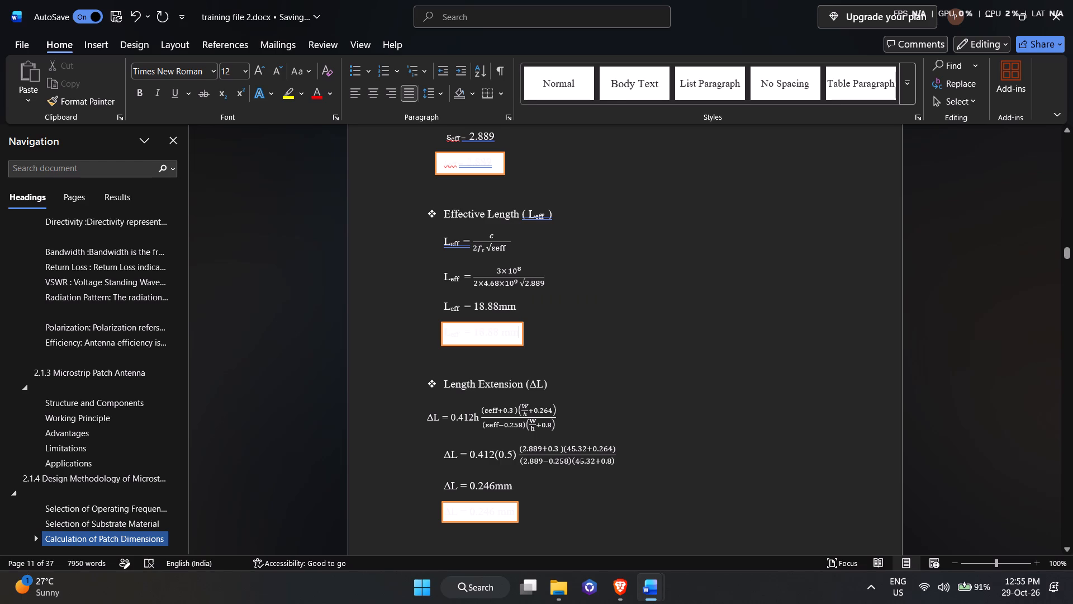
{"action": "left_click", "coordinate": [503, 349]}
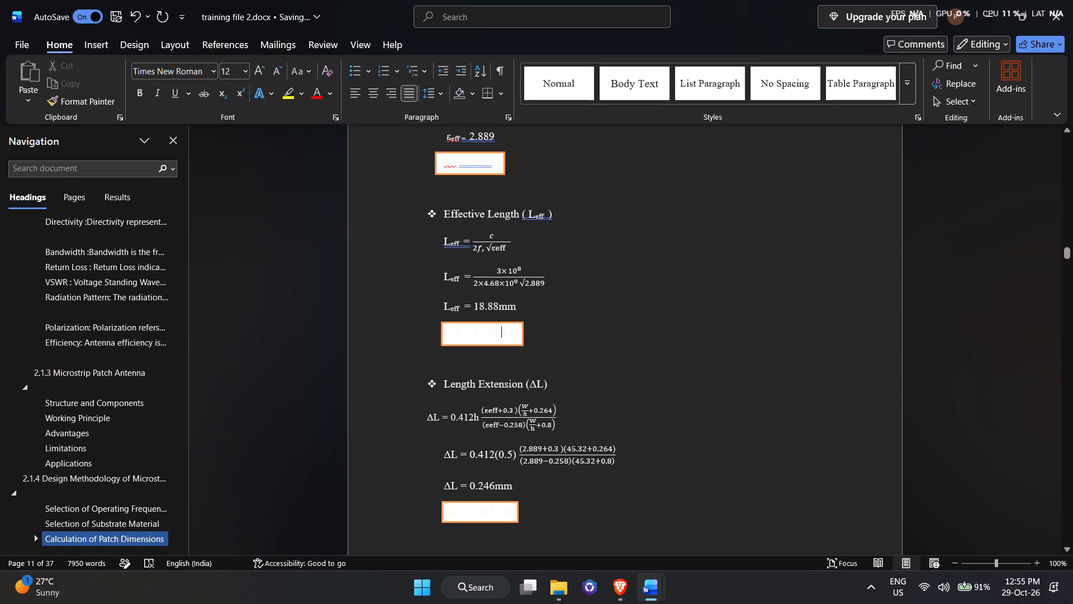
Delete the blank lines between the last bullet of section 2.1.7 Learning Outcomes and the heading 2.2 TCAD Simulation.
{"action": "scroll", "coordinate": [522, 342], "scroll_direction": "up", "scroll_amount": 2}
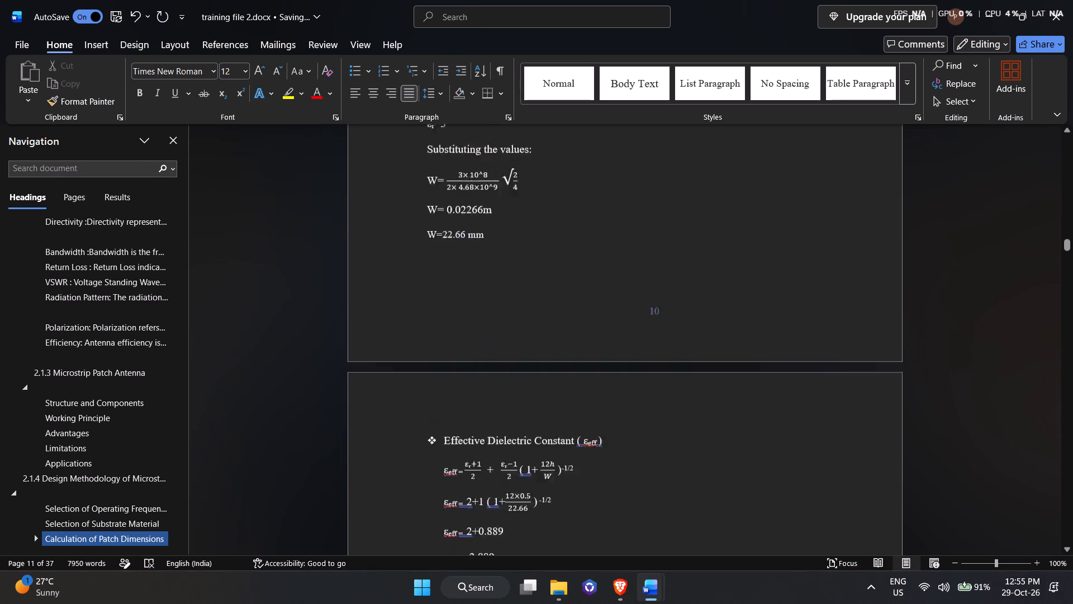
{"action": "scroll", "coordinate": [522, 342], "scroll_direction": "up", "scroll_amount": 4}
{"action": "scroll", "coordinate": [522, 342], "scroll_direction": "down", "scroll_amount": 6}
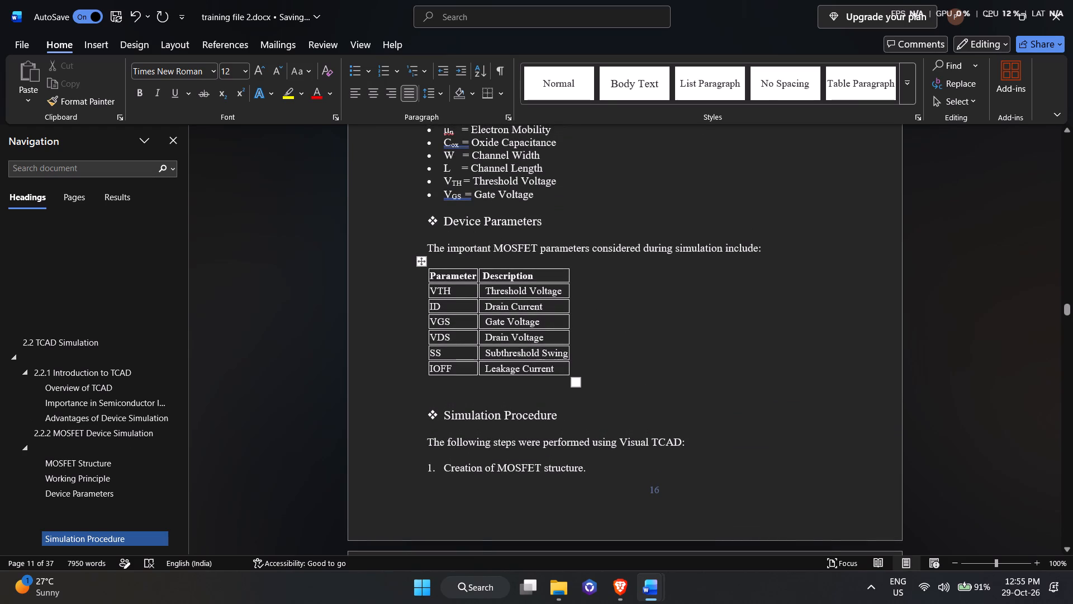
{"action": "scroll", "coordinate": [522, 342], "scroll_direction": "up", "scroll_amount": 6}
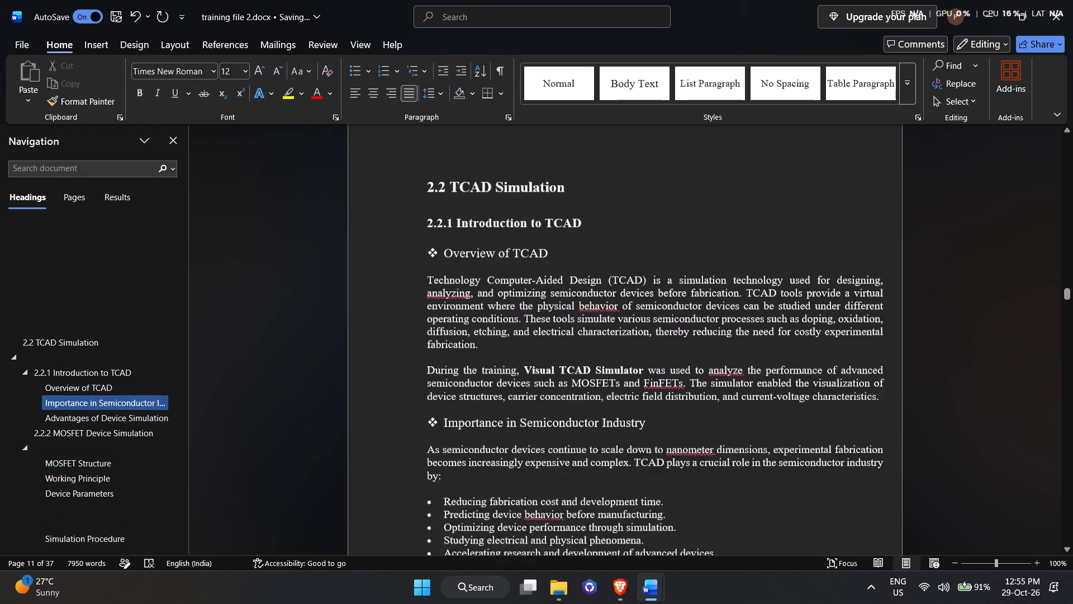
{"action": "scroll", "coordinate": [522, 342], "scroll_direction": "up", "scroll_amount": 2}
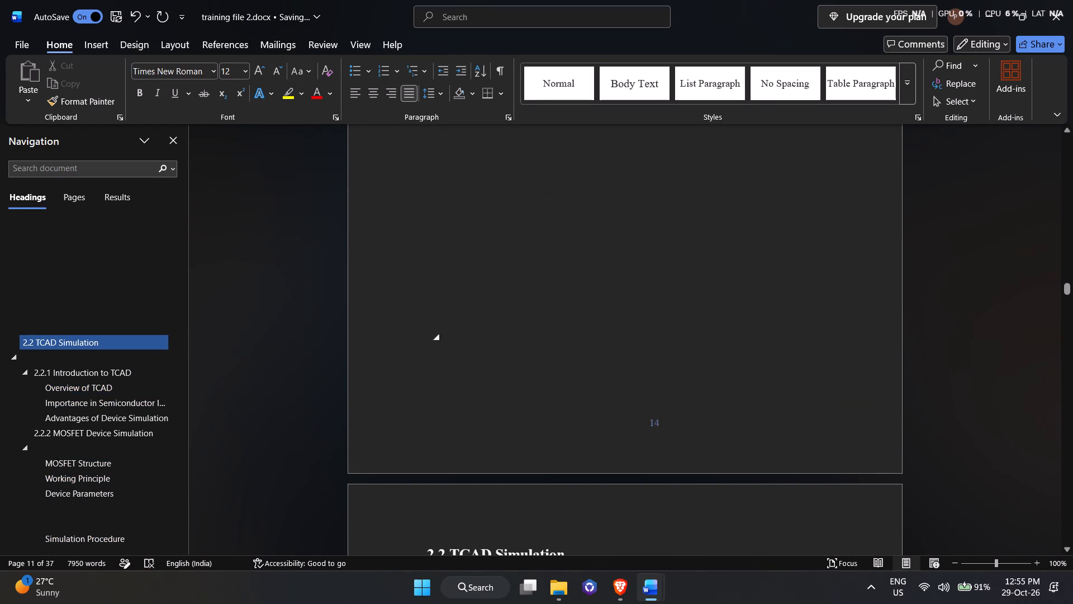
{"action": "scroll", "coordinate": [522, 342], "scroll_direction": "up", "scroll_amount": 3}
{"action": "scroll", "coordinate": [522, 342], "scroll_direction": "down", "scroll_amount": 2}
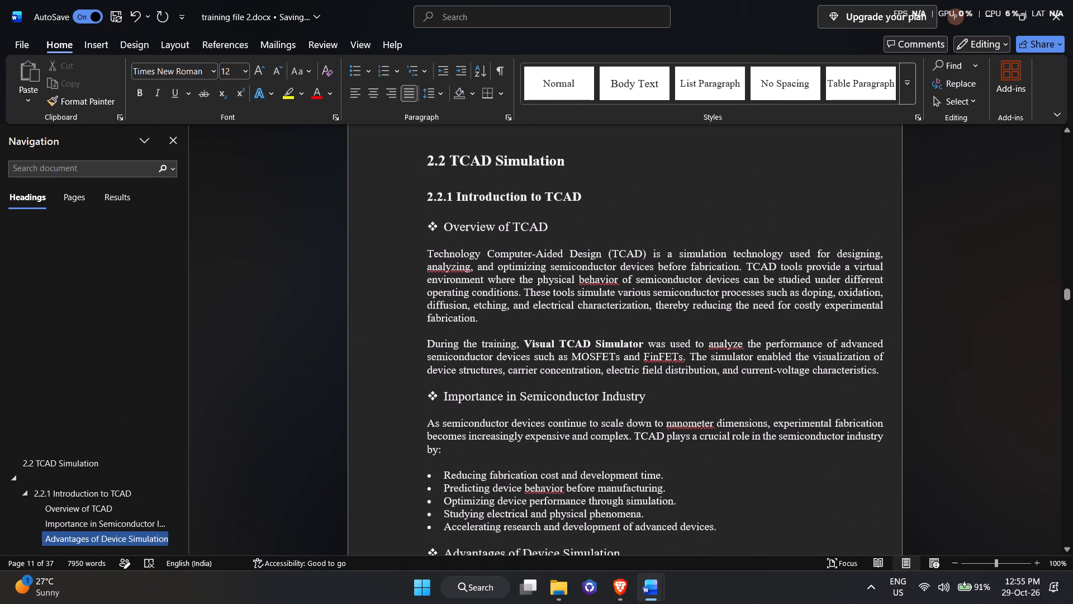
{"action": "left_click", "coordinate": [462, 350]}
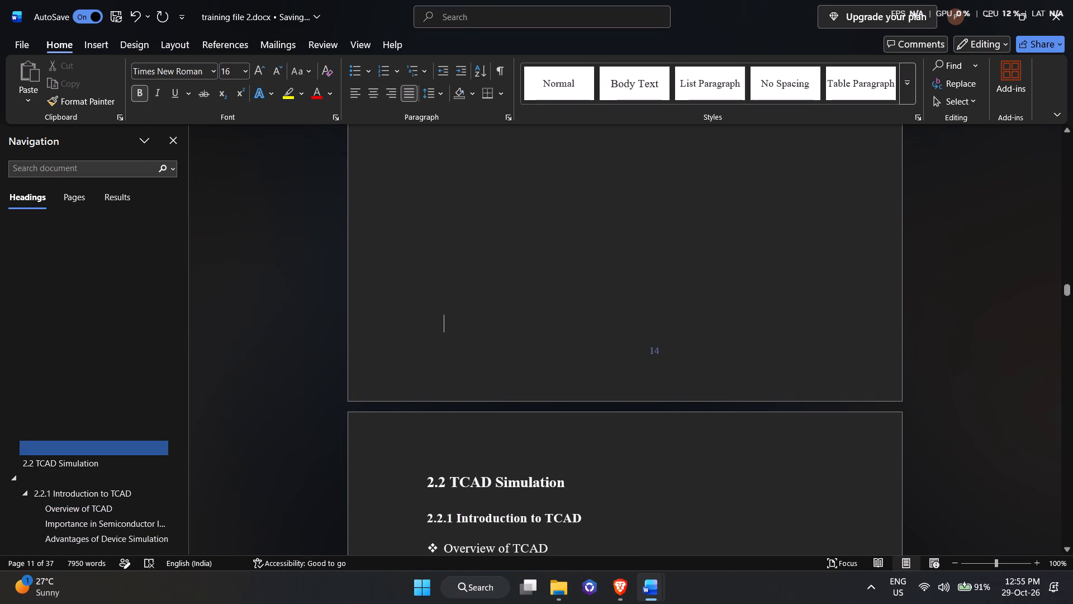
{"action": "key", "text": "BackSpace"}
{"action": "key", "text": "BackSpace"}
{"action": "key", "text": "BackSpace"}
{"action": "key", "text": "BackSpace"}
{"action": "key", "text": "BackSpace"}
{"action": "key", "text": "BackSpace"}
{"action": "key", "text": "BackSpace"}
{"action": "key", "text": "BackSpace"}
{"action": "key", "text": "BackSpace"}
{"action": "key", "text": "BackSpace"}
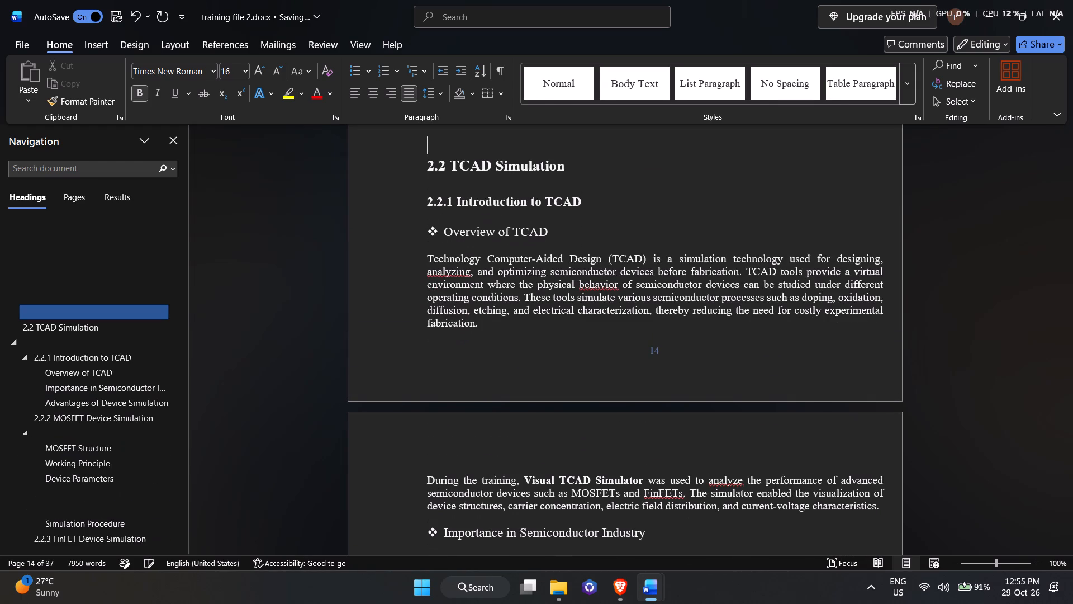
{"action": "scroll", "coordinate": [462, 350], "scroll_direction": "up", "scroll_amount": 8}
{"action": "key", "text": "BackSpace"}
{"action": "key", "text": "BackSpace"}
{"action": "key", "text": "BackSpace"}
{"action": "key", "text": "BackSpace"}
{"action": "key", "text": "BackSpace"}
{"action": "key", "text": "BackSpace"}
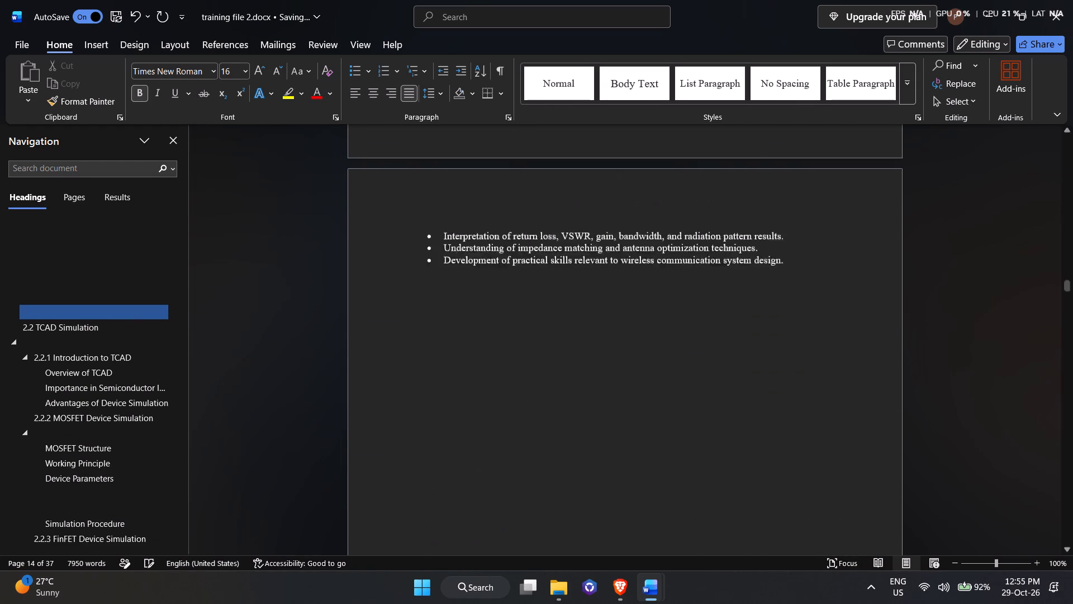
{"action": "scroll", "coordinate": [462, 350], "scroll_direction": "up", "scroll_amount": 1}
{"action": "key", "text": "BackSpace"}
{"action": "key", "text": "BackSpace"}
{"action": "key", "text": "BackSpace"}
{"action": "key", "text": "BackSpace"}
{"action": "key", "text": "BackSpace"}
{"action": "key", "text": "BackSpace"}
{"action": "key", "text": "BackSpace"}
{"action": "key", "text": "BackSpace"}
{"action": "key", "text": "BackSpace"}
{"action": "key", "text": "BackSpace"}
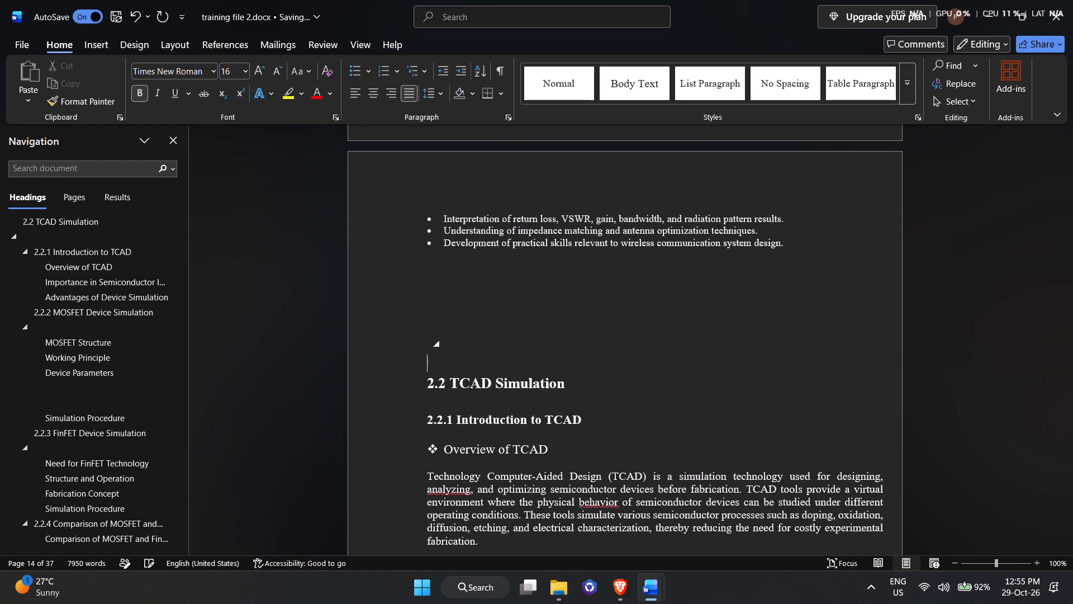
{"action": "key", "text": "BackSpace"}
{"action": "key", "text": "BackSpace"}
{"action": "key", "text": "BackSpace"}
{"action": "key", "text": "BackSpace"}
{"action": "key", "text": "BackSpace"}
{"action": "key", "text": "BackSpace"}
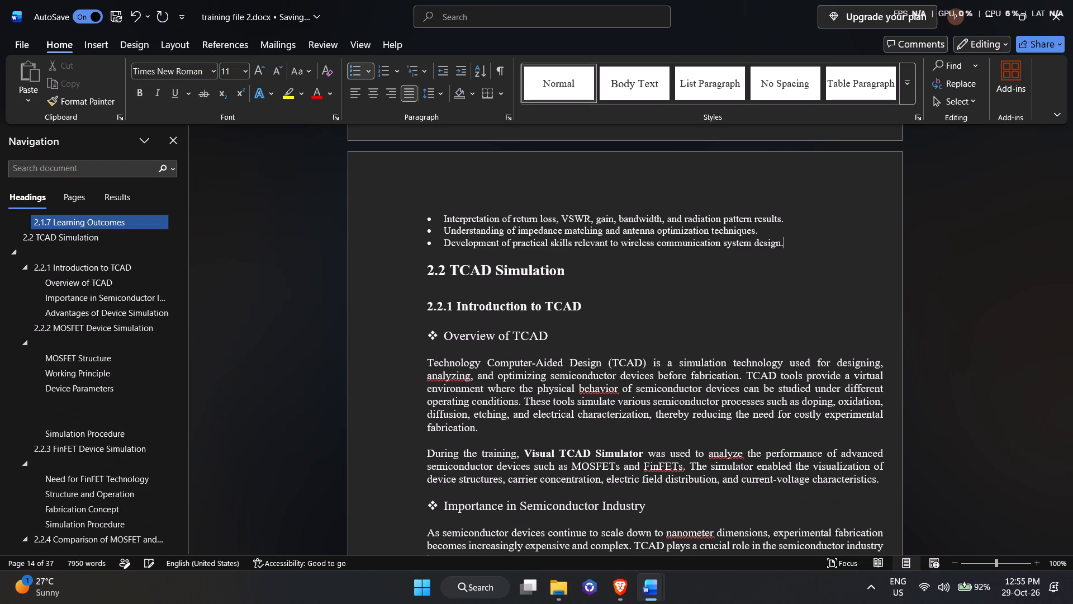
Examine the layout of section 2.2 TCAD Simulation, from the introduction through the Discussion page, for leftover blank space.
{"action": "scroll", "coordinate": [470, 356], "scroll_direction": "down", "scroll_amount": 4}
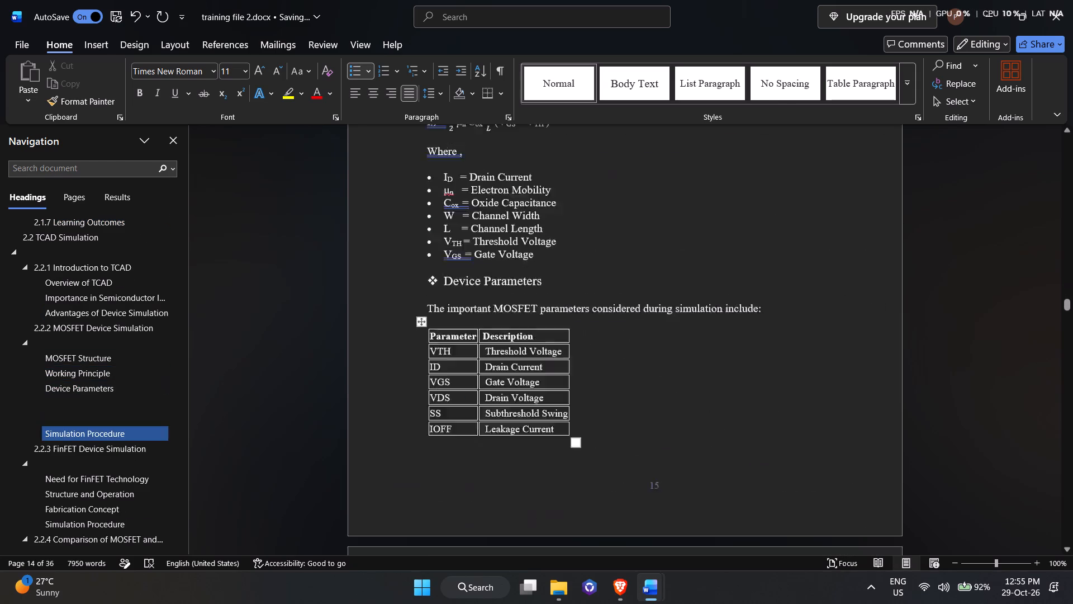
{"action": "scroll", "coordinate": [470, 356], "scroll_direction": "down", "scroll_amount": 8}
{"action": "scroll", "coordinate": [470, 356], "scroll_direction": "up", "scroll_amount": 5}
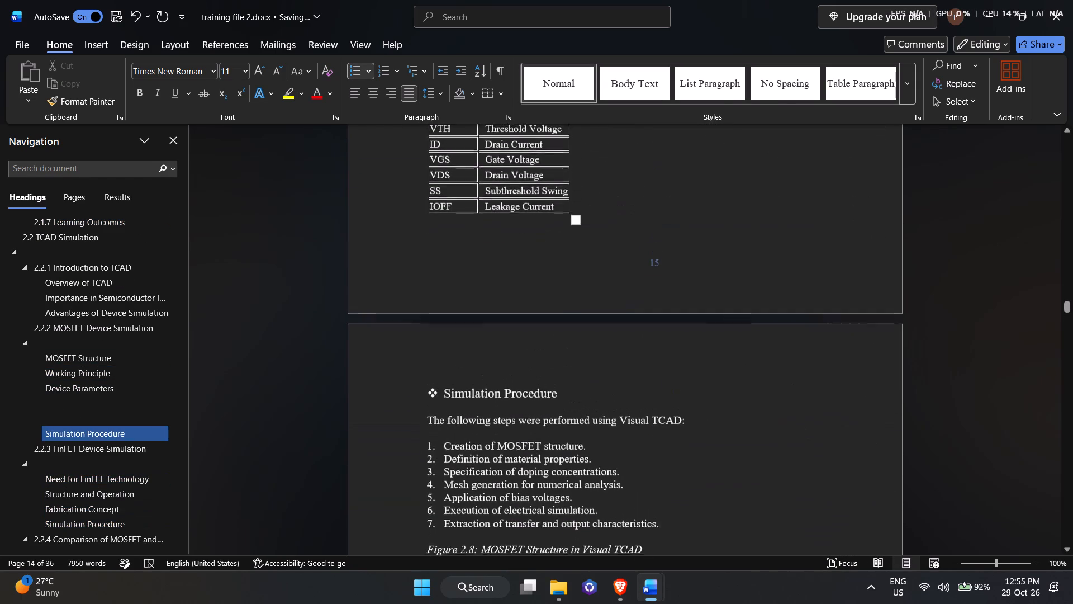
{"action": "scroll", "coordinate": [470, 356], "scroll_direction": "down", "scroll_amount": 1}
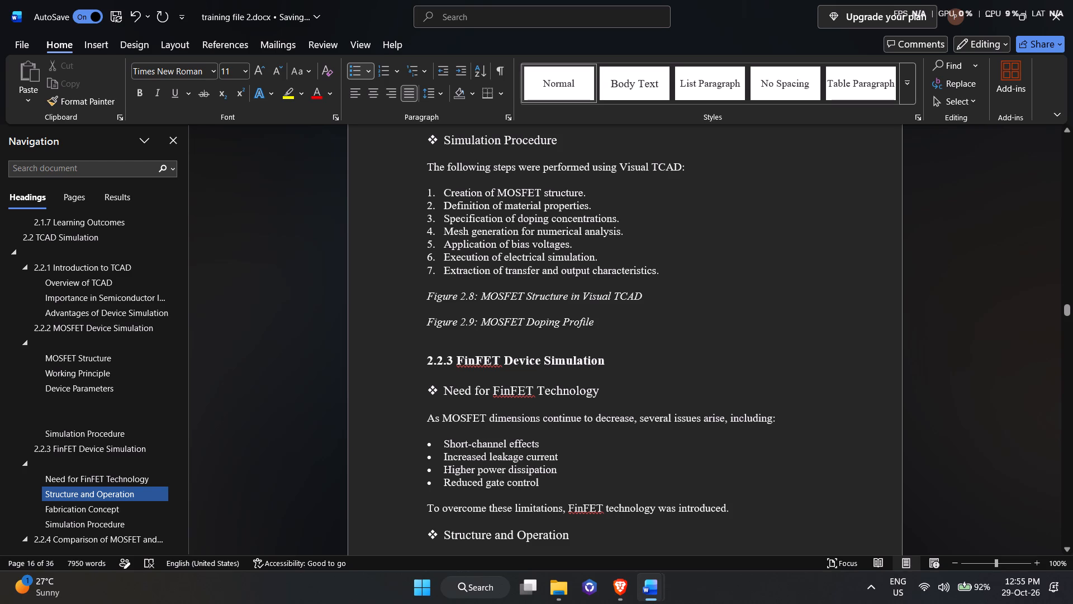
{"action": "scroll", "coordinate": [481, 296], "scroll_direction": "down", "scroll_amount": 4}
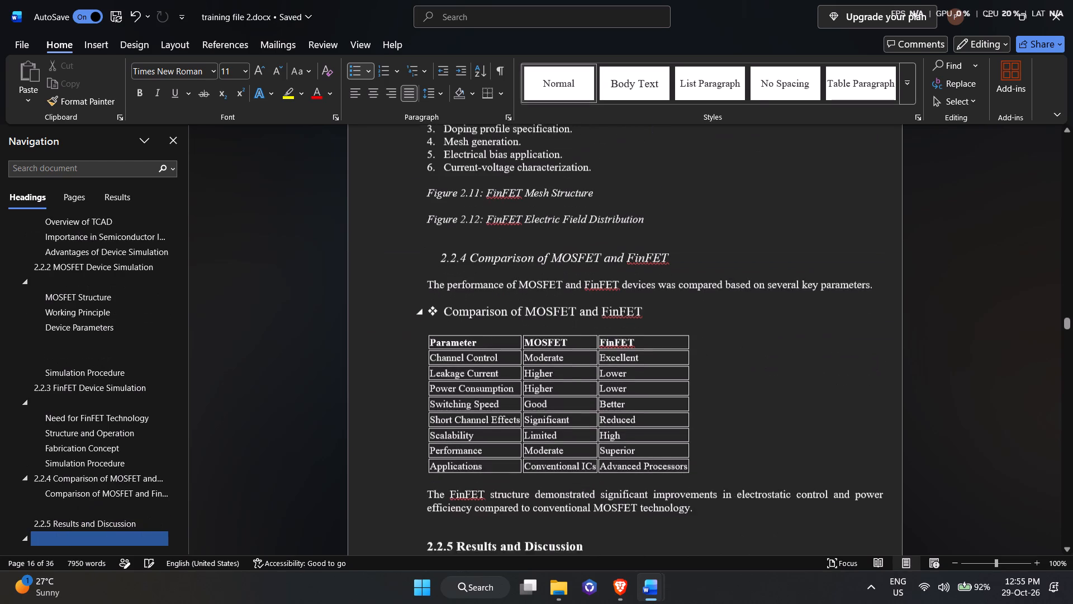
{"action": "scroll", "coordinate": [481, 296], "scroll_direction": "up", "scroll_amount": 1}
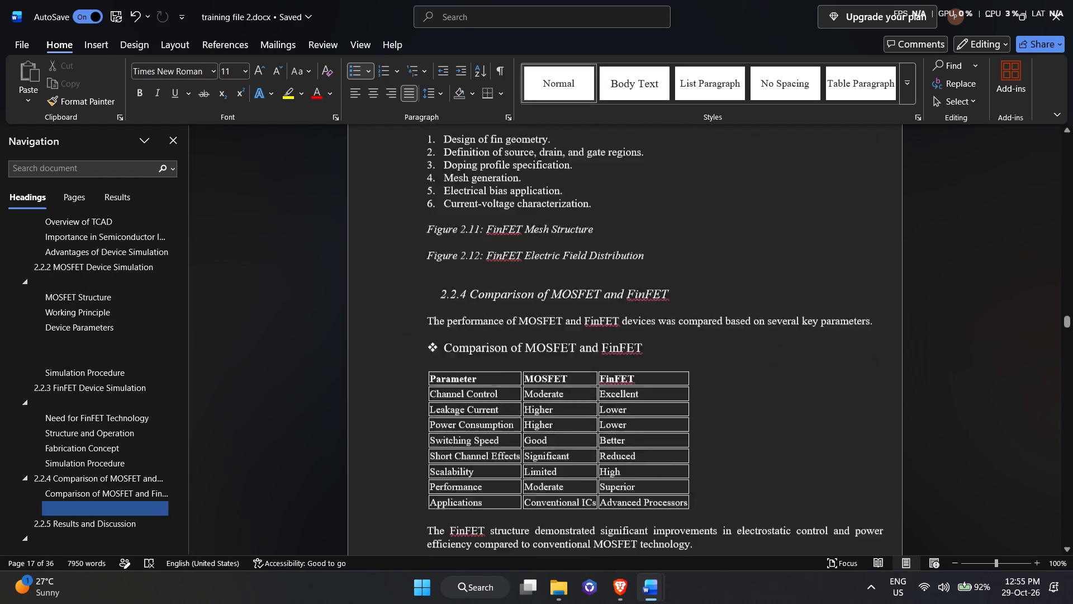
{"action": "scroll", "coordinate": [481, 296], "scroll_direction": "up", "scroll_amount": 2}
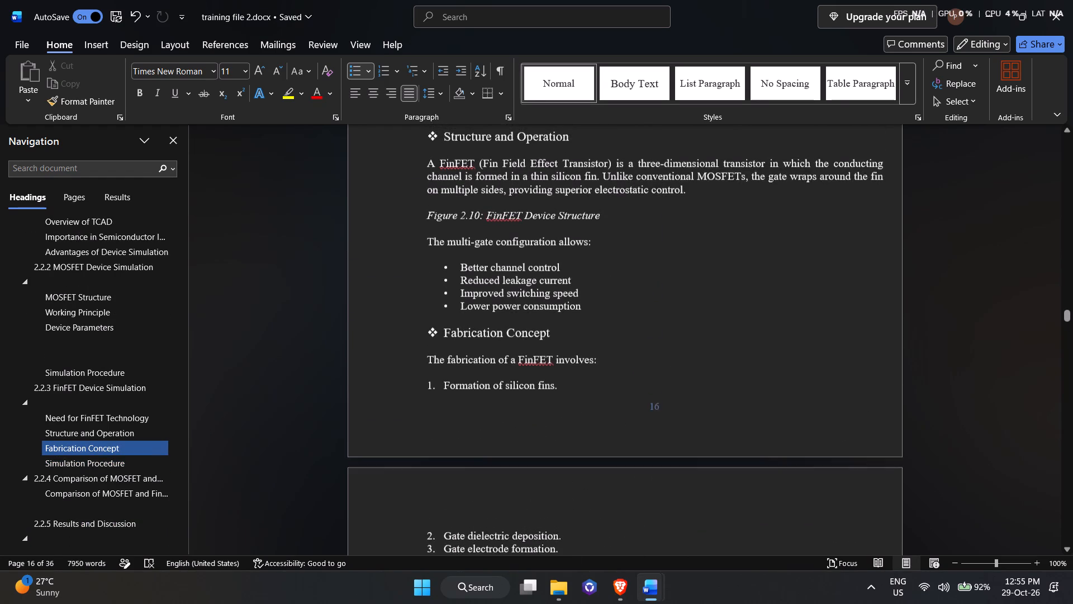
{"action": "scroll", "coordinate": [481, 296], "scroll_direction": "down", "scroll_amount": 5}
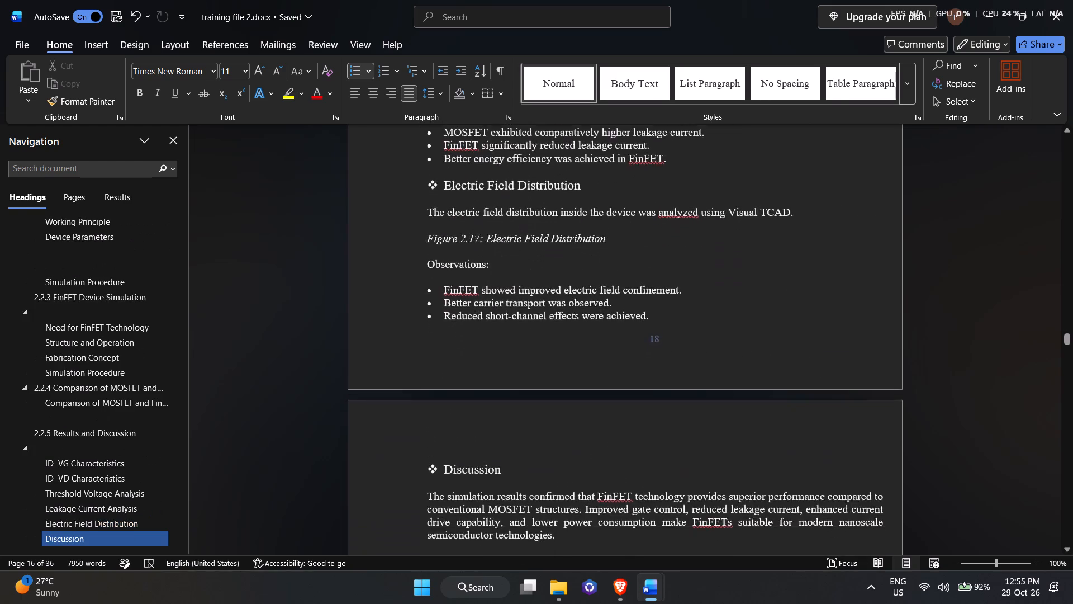
{"action": "scroll", "coordinate": [481, 296], "scroll_direction": "down", "scroll_amount": 2}
Delete the blank lines between the last bullet of section 2.2.6 Learning Outcomes and the heading 2.3 Optical Communication.
{"action": "scroll", "coordinate": [481, 296], "scroll_direction": "down", "scroll_amount": 1}
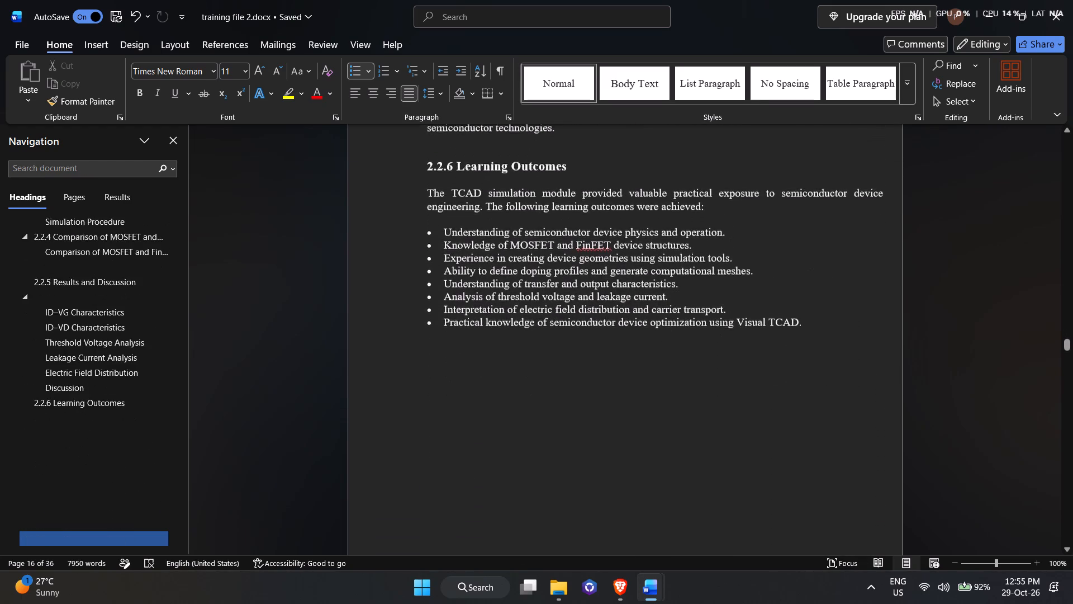
{"action": "scroll", "coordinate": [481, 296], "scroll_direction": "down", "scroll_amount": 3}
{"action": "left_click", "coordinate": [461, 348]}
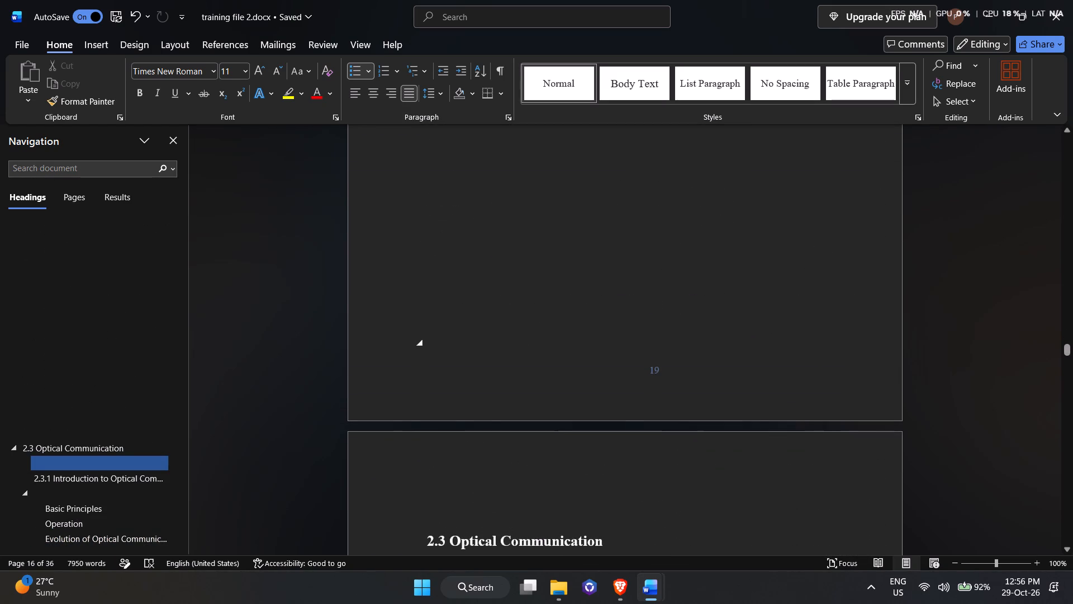
{"action": "key", "text": "BackSpace"}
{"action": "key", "text": "BackSpace"}
{"action": "key", "text": "BackSpace"}
{"action": "key", "text": "BackSpace"}
{"action": "key", "text": "BackSpace"}
{"action": "key", "text": "BackSpace"}
{"action": "key", "text": "BackSpace"}
{"action": "key", "text": "BackSpace"}
{"action": "key", "text": "BackSpace"}
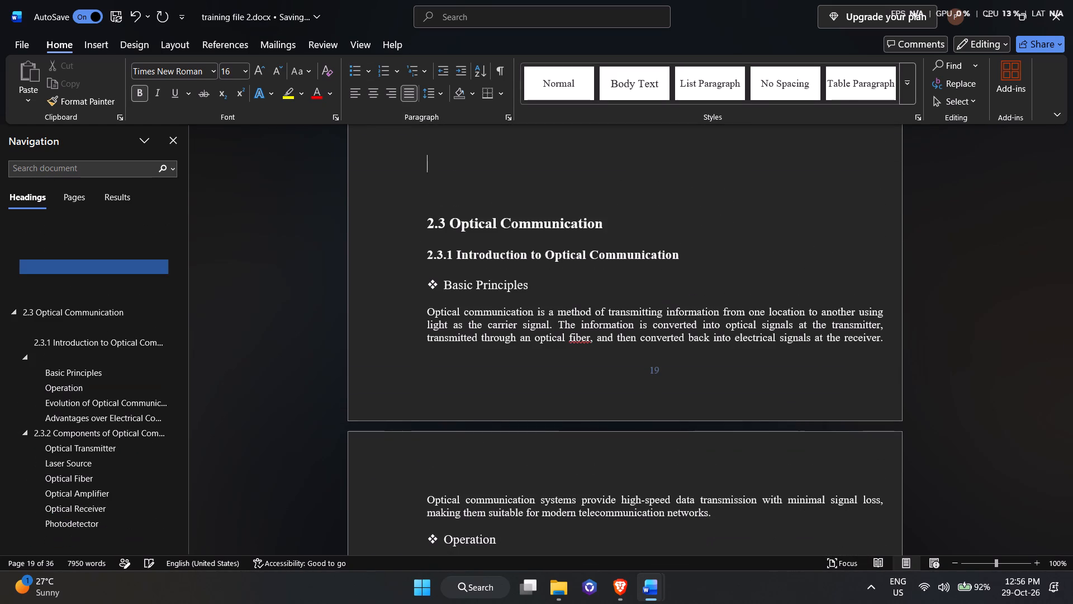
{"action": "scroll", "coordinate": [461, 348], "scroll_direction": "up", "scroll_amount": 1}
{"action": "key", "text": "BackSpace"}
{"action": "key", "text": "BackSpace"}
{"action": "key", "text": "BackSpace"}
{"action": "key", "text": "BackSpace"}
{"action": "key", "text": "BackSpace"}
{"action": "key", "text": "BackSpace"}
{"action": "key", "text": "BackSpace"}
{"action": "key", "text": "BackSpace"}
{"action": "key", "text": "BackSpace"}
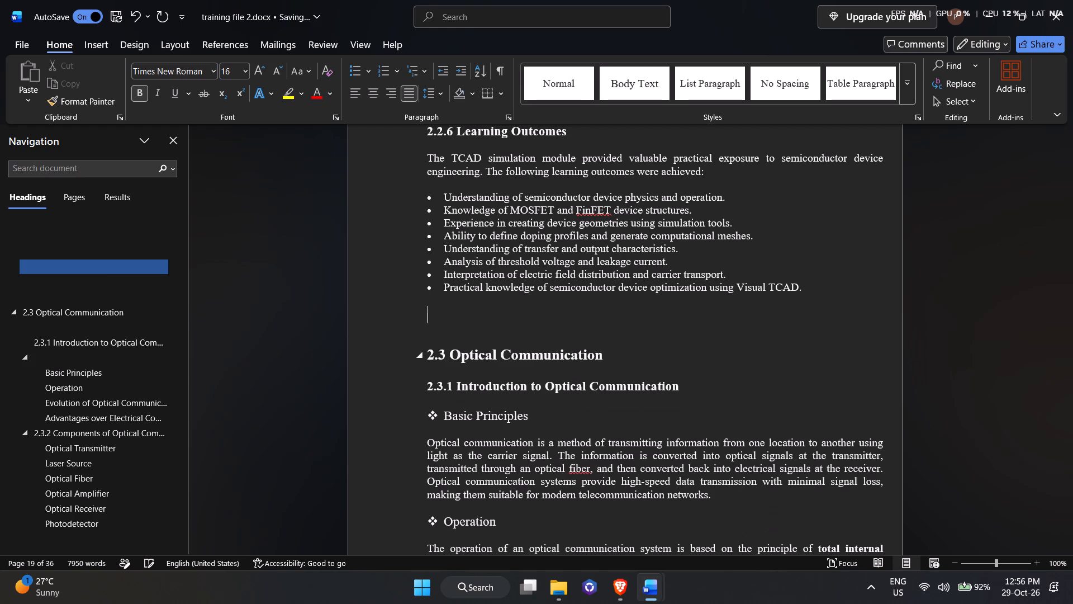
{"action": "key", "text": "Down"}
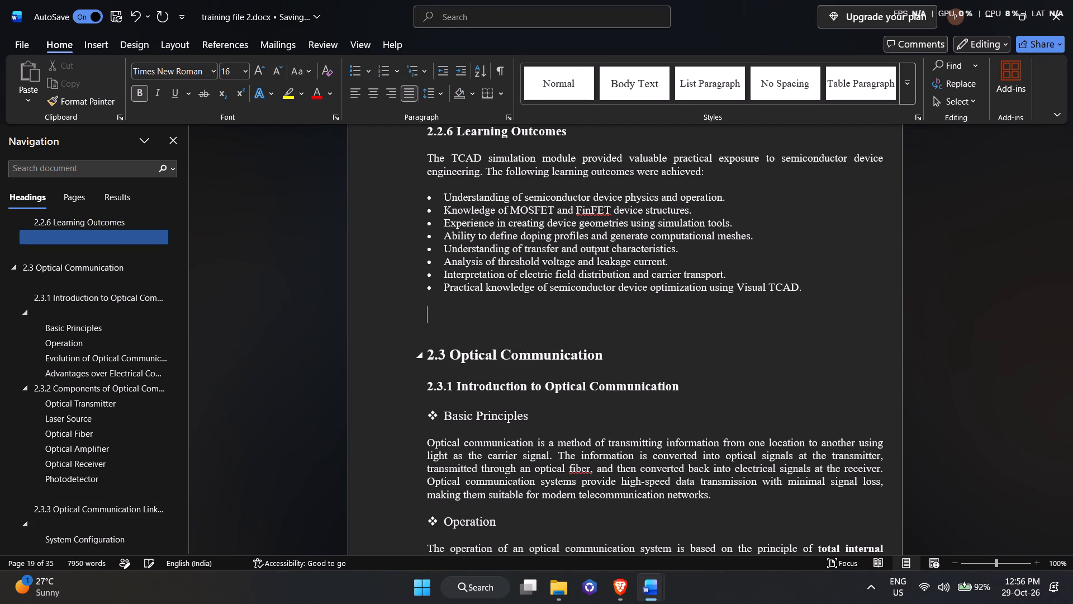
{"action": "key", "text": "BackSpace"}
Examine the layout from section 2.3 Optical Communication through section 3.3 TCAD Simulation Results for leftover blank space.
{"action": "scroll", "coordinate": [344, 384], "scroll_direction": "down", "scroll_amount": 3}
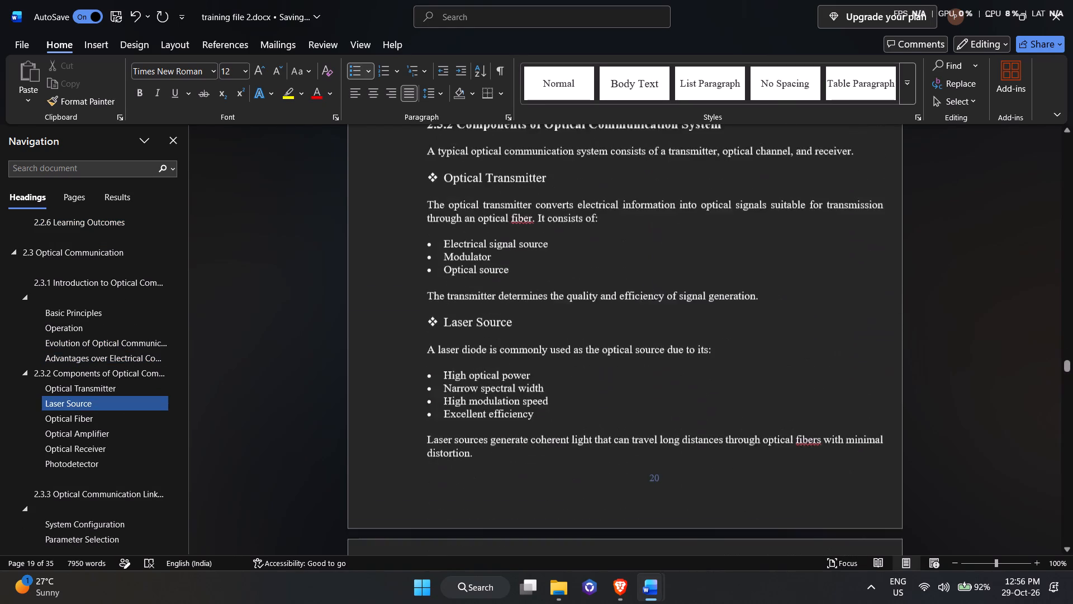
{"action": "scroll", "coordinate": [344, 384], "scroll_direction": "down", "scroll_amount": 7}
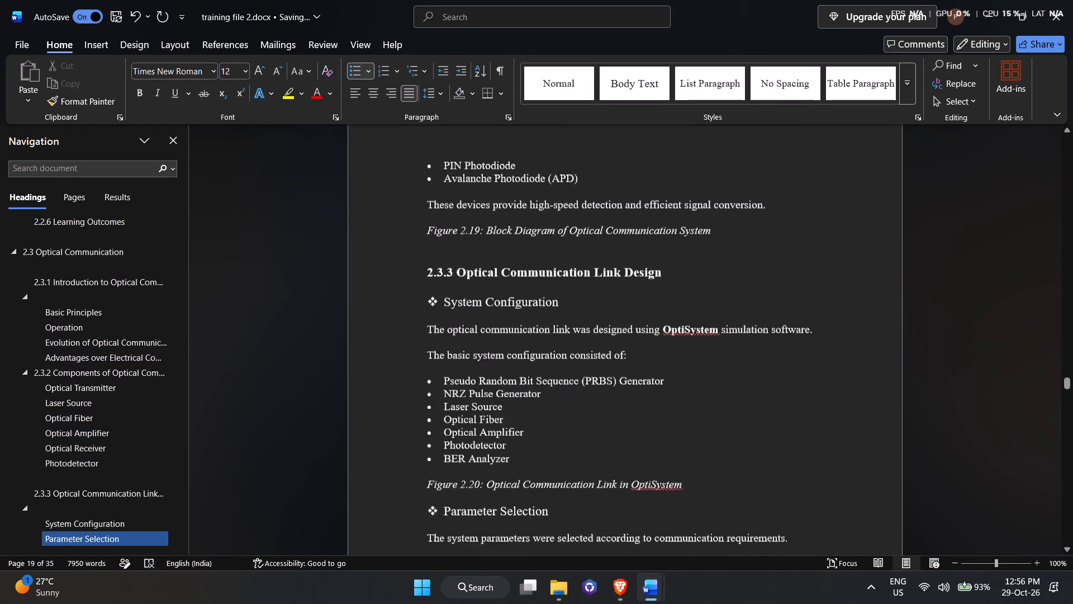
{"action": "scroll", "coordinate": [344, 384], "scroll_direction": "down", "scroll_amount": 6}
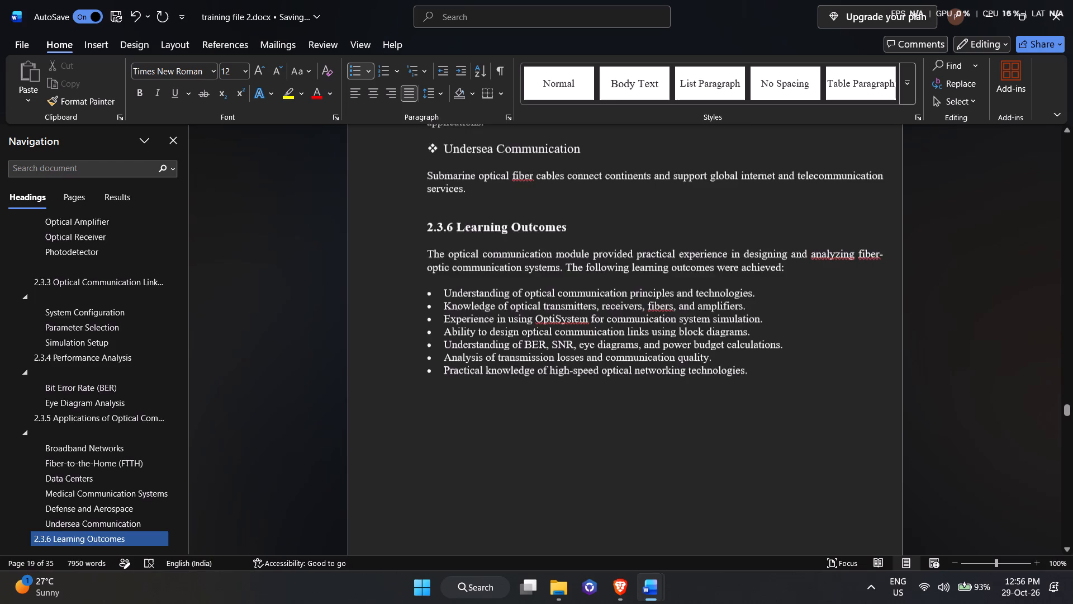
{"action": "scroll", "coordinate": [344, 384], "scroll_direction": "down", "scroll_amount": 5}
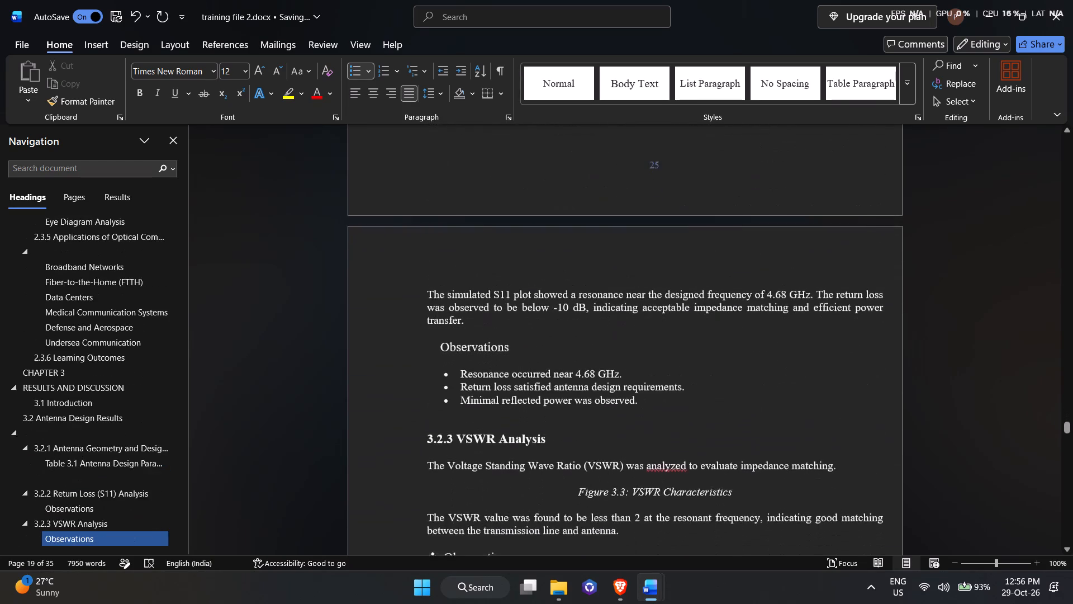
{"action": "scroll", "coordinate": [344, 384], "scroll_direction": "down", "scroll_amount": 5}
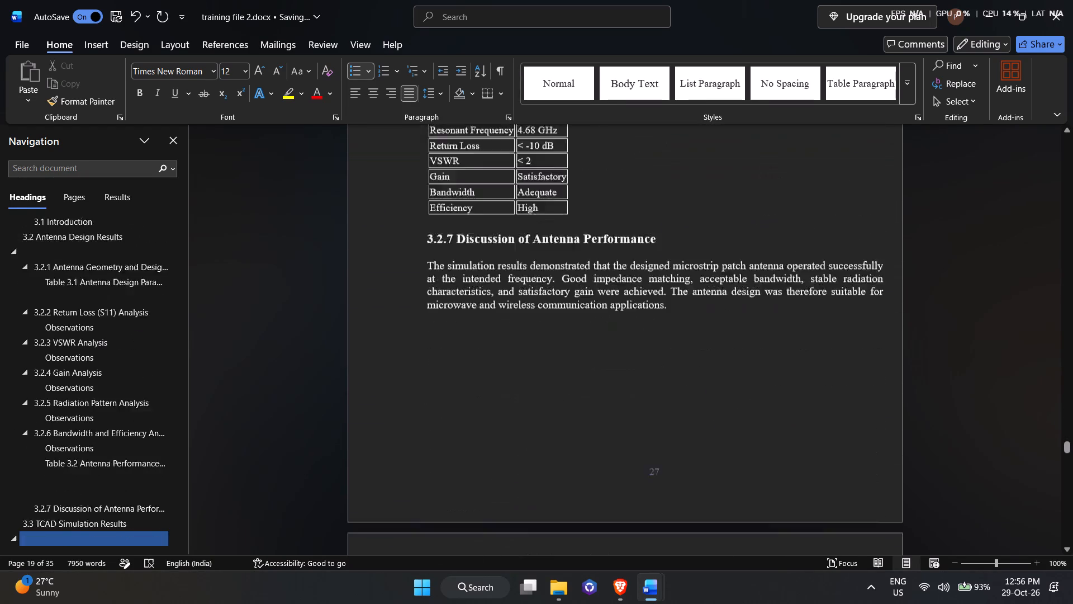
{"action": "scroll", "coordinate": [340, 362], "scroll_direction": "down", "scroll_amount": 2}
{"action": "scroll", "coordinate": [417, 322], "scroll_direction": "down", "scroll_amount": 3}
Delete the blank lines between the 3.2.7 Discussion of Antenna Performance paragraph and the heading 3.3 TCAD Simulation Results, keeping the paragraph's final period.
{"action": "scroll", "coordinate": [417, 322], "scroll_direction": "up", "scroll_amount": 1}
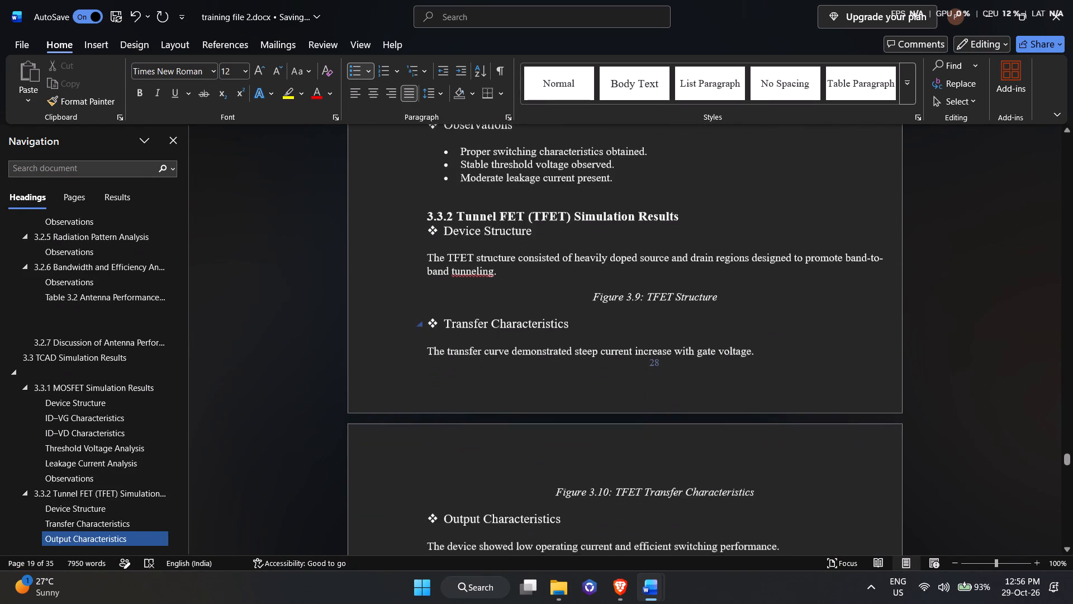
{"action": "scroll", "coordinate": [417, 322], "scroll_direction": "up", "scroll_amount": 1}
{"action": "scroll", "coordinate": [417, 322], "scroll_direction": "right", "scroll_amount": 1}
{"action": "scroll", "coordinate": [417, 322], "scroll_direction": "up", "scroll_amount": 1}
{"action": "scroll", "coordinate": [417, 322], "scroll_direction": "down", "scroll_amount": 1}
{"action": "scroll", "coordinate": [472, 282], "scroll_direction": "up", "scroll_amount": 1}
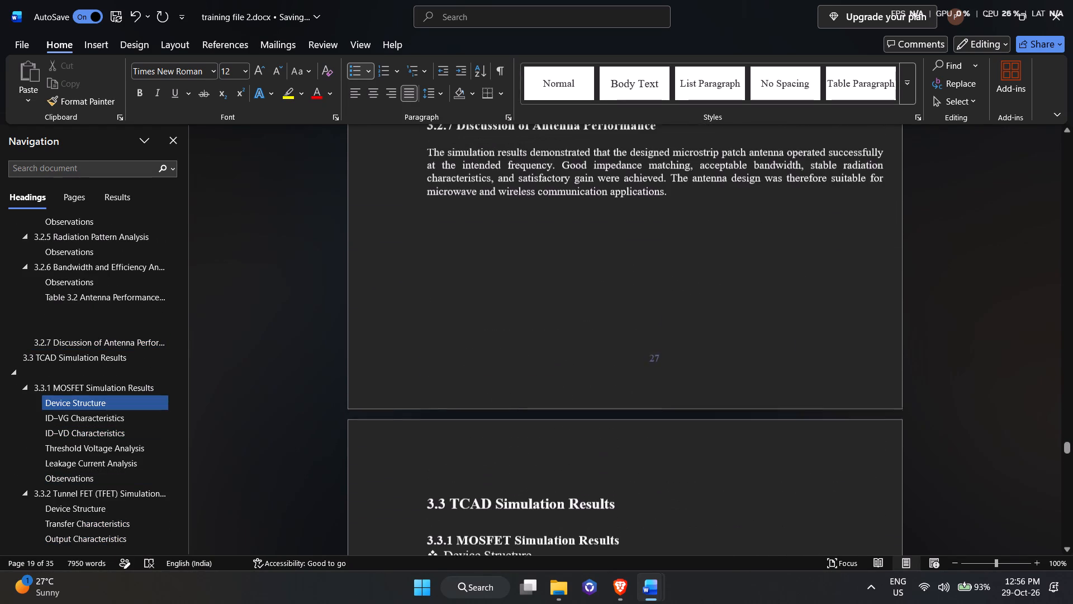
{"action": "left_click", "coordinate": [459, 350]}
{"action": "key", "text": "BackSpace"}
{"action": "key", "text": "BackSpace"}
{"action": "key", "text": "BackSpace"}
{"action": "key", "text": "BackSpace"}
{"action": "key", "text": "BackSpace"}
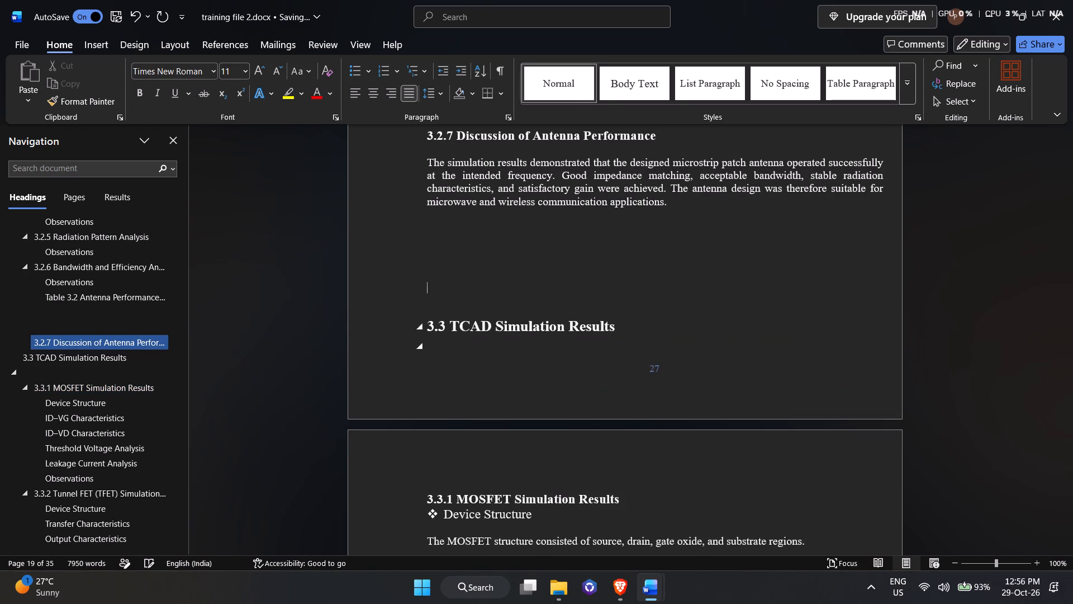
{"action": "key", "text": "BackSpace"}
{"action": "key", "text": "BackSpace"}
{"action": "key", "text": "BackSpace"}
{"action": "key", "text": "BackSpace"}
{"action": "key", "text": "BackSpace"}
{"action": "key", "text": "BackSpace"}
{"action": "key", "text": "BackSpace"}
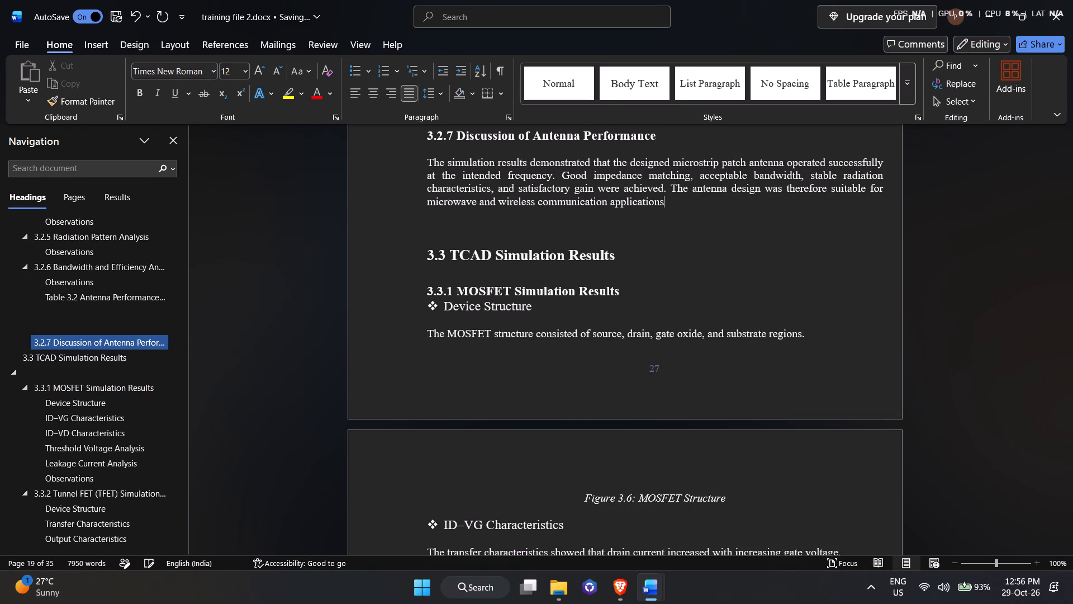
{"action": "key", "text": "period"}
{"action": "key", "text": "Down"}
{"action": "key", "text": "BackSpace"}
Delete the blank lines between the section 3.3.5 discussion paragraph and the heading 3.4 Optical Communication Results.
{"action": "scroll", "coordinate": [547, 348], "scroll_direction": "down", "scroll_amount": 2}
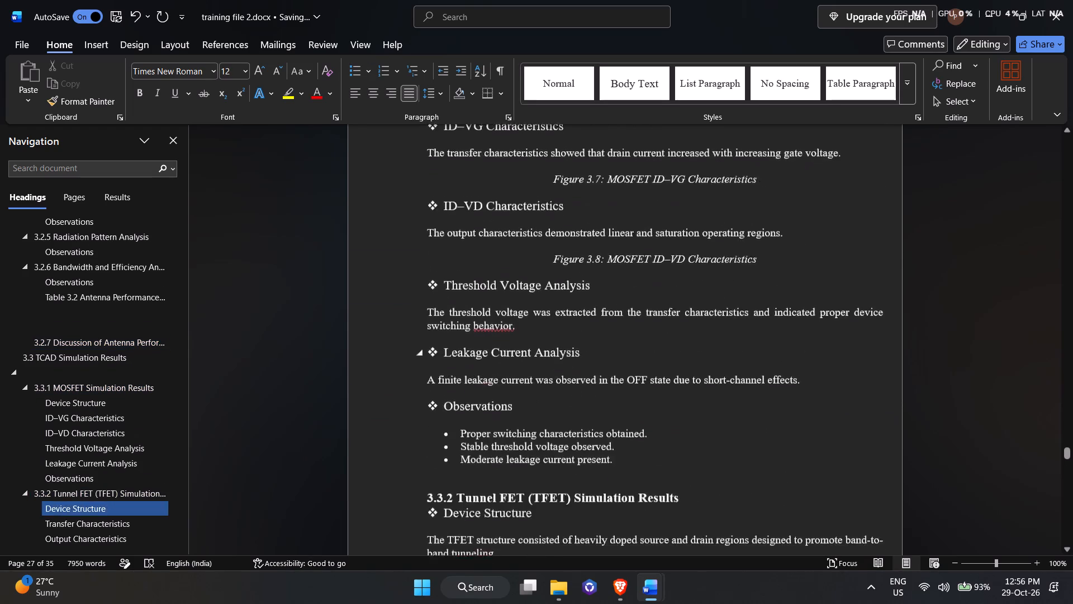
{"action": "scroll", "coordinate": [547, 348], "scroll_direction": "down", "scroll_amount": 5}
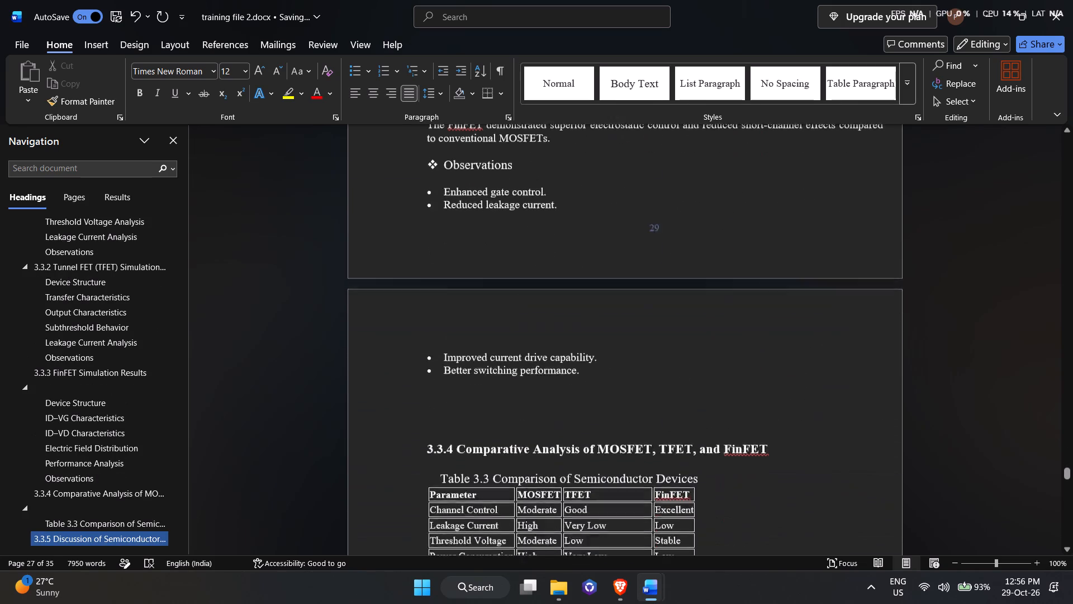
{"action": "scroll", "coordinate": [547, 348], "scroll_direction": "down", "scroll_amount": 3}
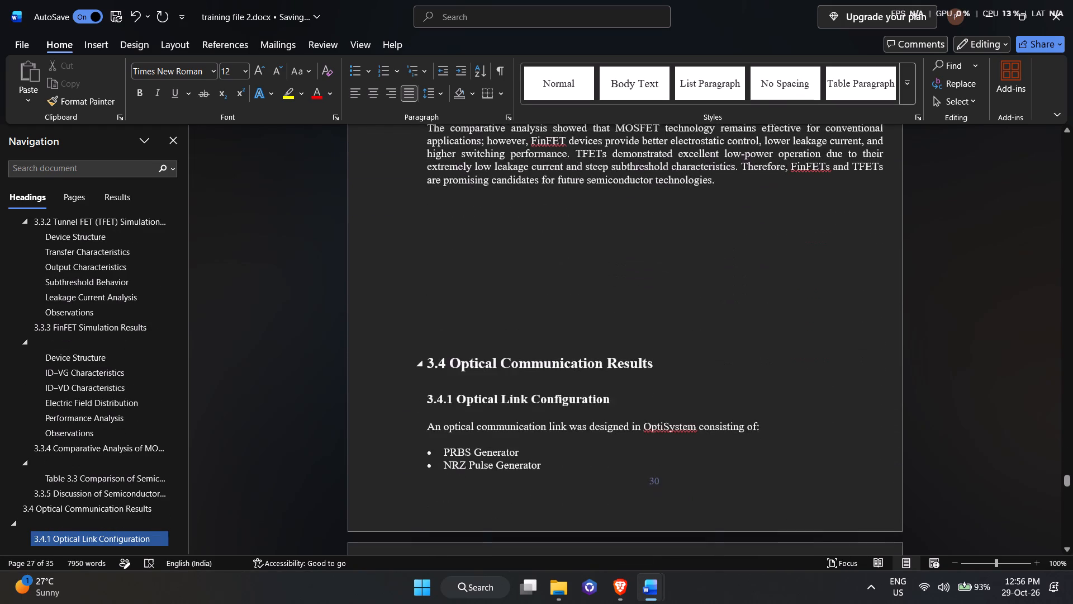
{"action": "left_click", "coordinate": [415, 267]}
{"action": "left_click", "coordinate": [438, 266]}
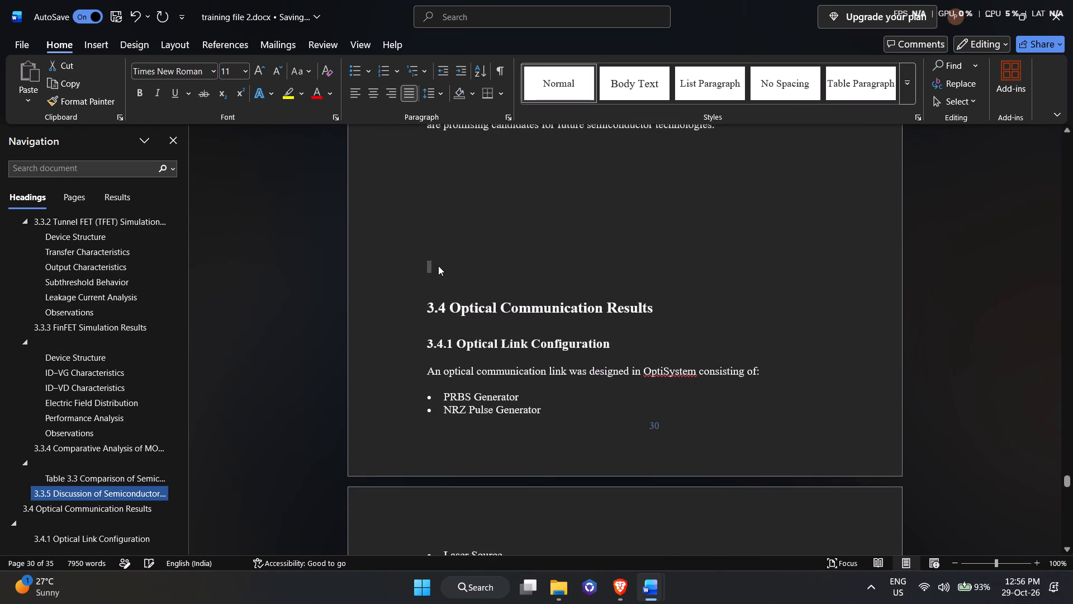
{"action": "key", "text": "BackSpace"}
{"action": "key", "text": "BackSpace"}
{"action": "key", "text": "BackSpace"}
{"action": "key", "text": "BackSpace"}
{"action": "key", "text": "BackSpace"}
{"action": "key", "text": "BackSpace"}
{"action": "key", "text": "BackSpace"}
{"action": "key", "text": "BackSpace"}
{"action": "key", "text": "BackSpace"}
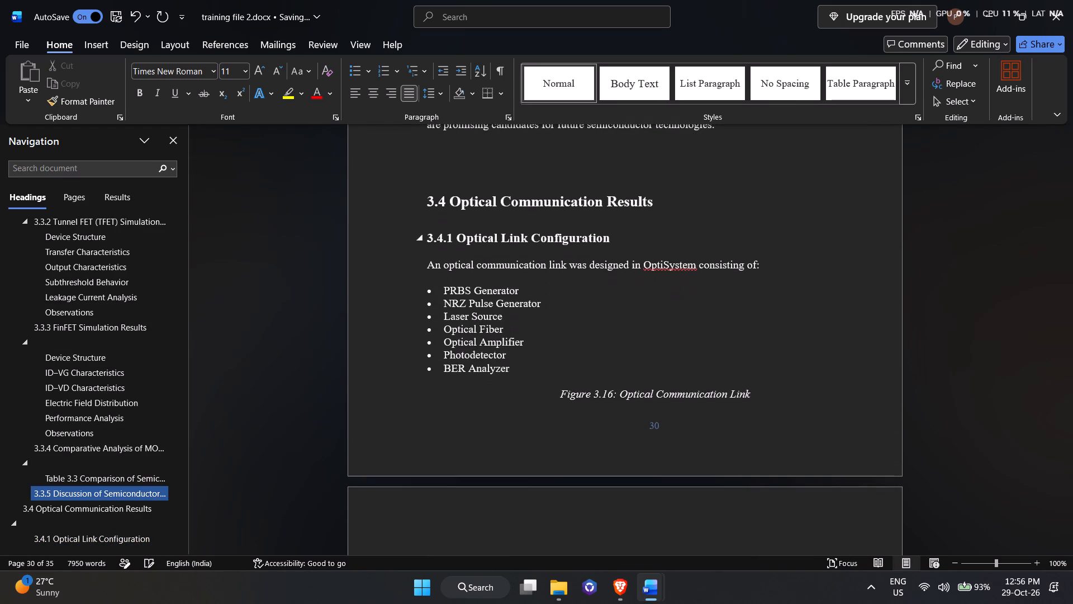
{"action": "key", "text": "BackSpace"}
Insert blank lines after section 3.5.4 to push the CHAPTER 4 CONCLUSION AND FUTURE SCOPE heading to the top of a new page.
{"action": "scroll", "coordinate": [438, 266], "scroll_direction": "down", "scroll_amount": 2}
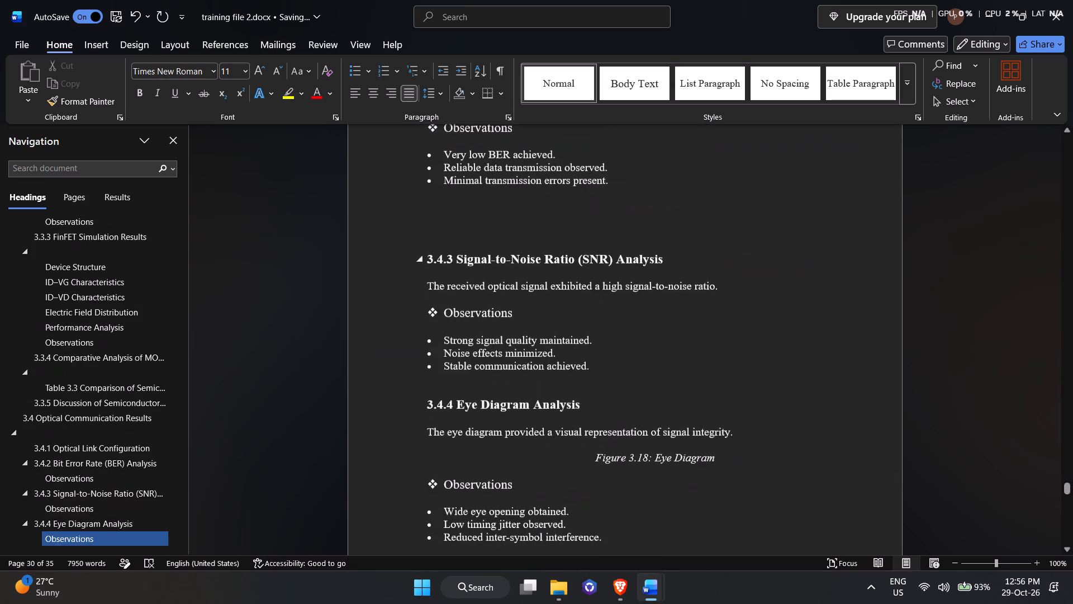
{"action": "scroll", "coordinate": [434, 284], "scroll_direction": "down", "scroll_amount": 2}
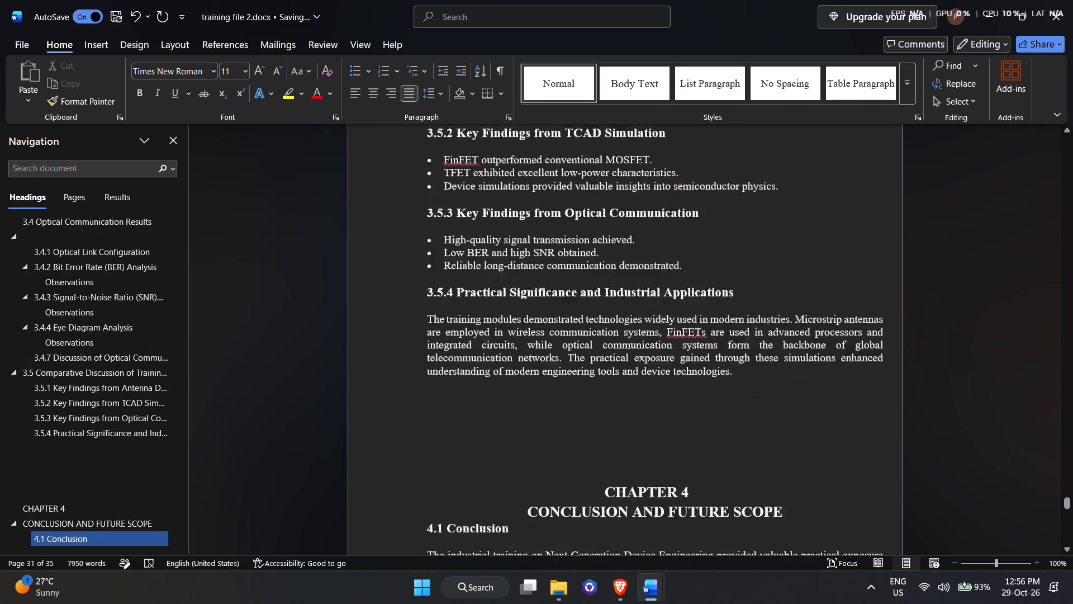
{"action": "scroll", "coordinate": [434, 284], "scroll_direction": "down", "scroll_amount": 1}
{"action": "scroll", "coordinate": [434, 284], "scroll_direction": "up", "scroll_amount": 1}
{"action": "left_click", "coordinate": [470, 265]}
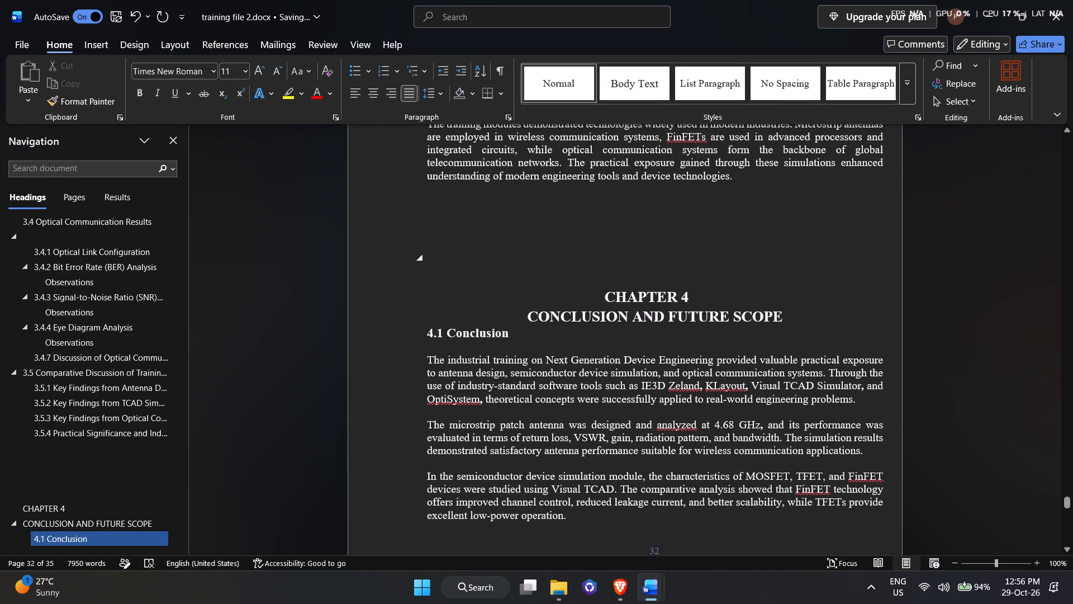
{"action": "key", "text": "Return"}
{"action": "key", "text": "Return"}
{"action": "key", "text": "Return"}
{"action": "key", "text": "Return"}
{"action": "key", "text": "Return"}
{"action": "key", "text": "Return"}
{"action": "key", "text": "Return"}
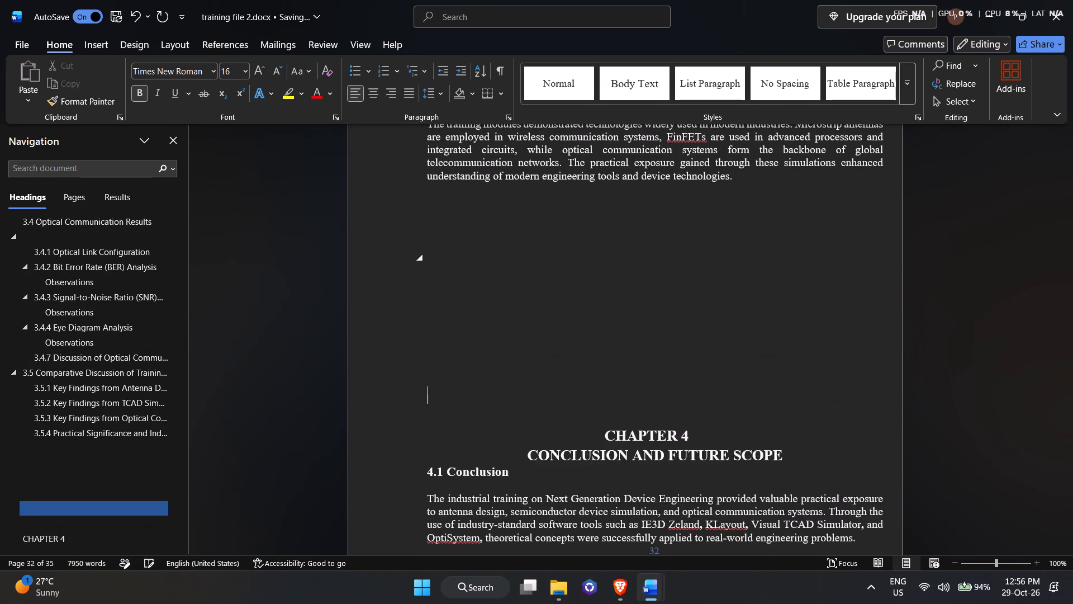
{"action": "key", "text": "Return"}
{"action": "key", "text": "Return"}
{"action": "key", "text": "Return"}
{"action": "scroll", "coordinate": [470, 265], "scroll_direction": "down", "scroll_amount": 1}
{"action": "key", "text": "Return"}
{"action": "key", "text": "Return"}
{"action": "key", "text": "Return"}
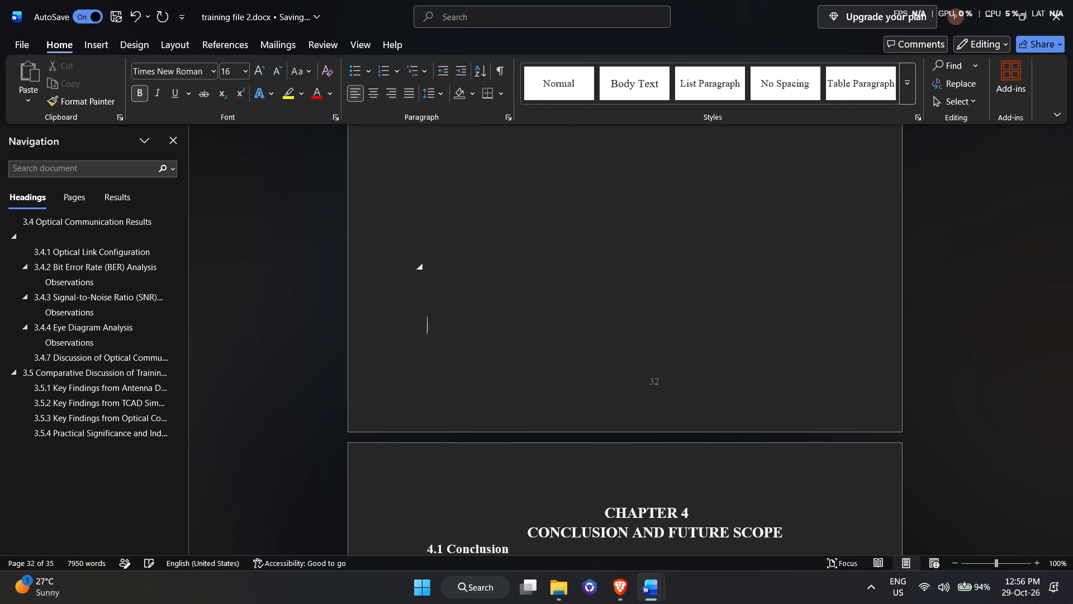
Check the layout of section 4.2 Future Scope and the REFERENCES page that follows it.
{"action": "scroll", "coordinate": [470, 265], "scroll_direction": "down", "scroll_amount": 3}
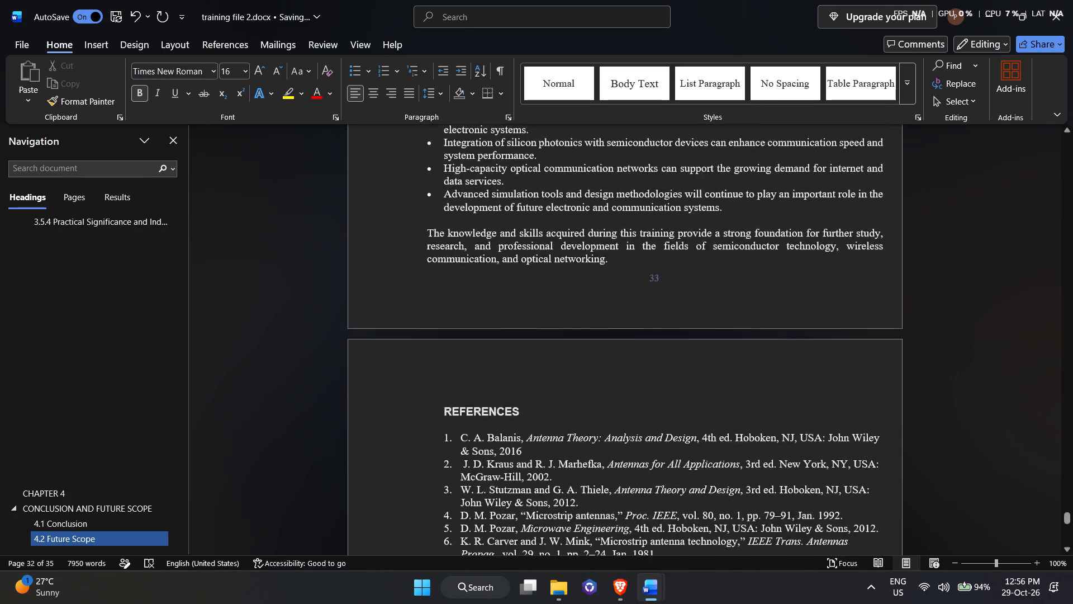
{"action": "scroll", "coordinate": [470, 265], "scroll_direction": "down", "scroll_amount": 1}
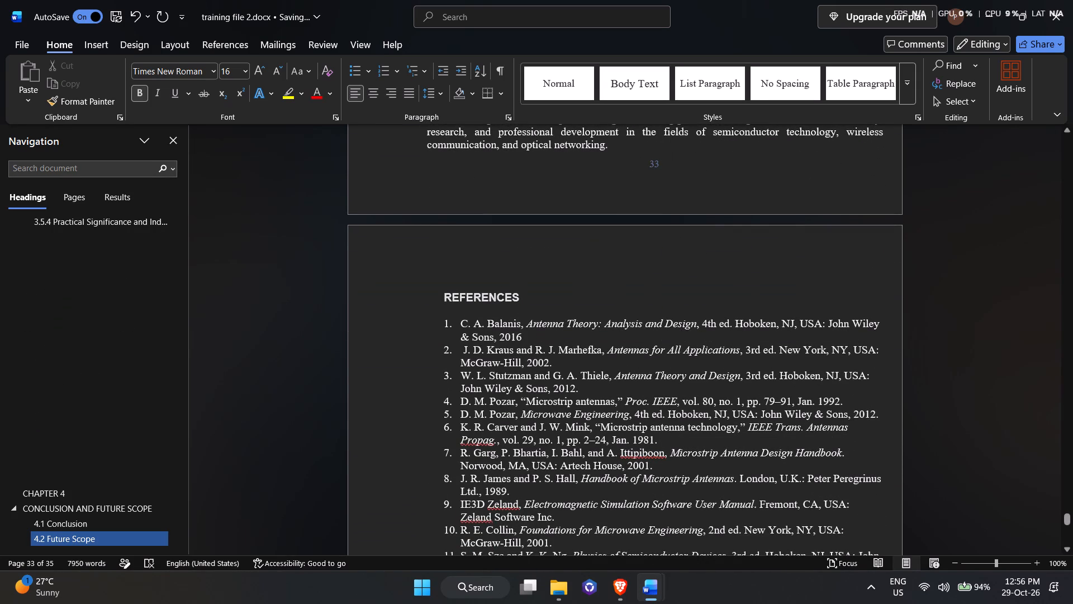
{"action": "scroll", "coordinate": [549, 365], "scroll_direction": "up", "scroll_amount": 3}
{"action": "left_click", "coordinate": [549, 365]}
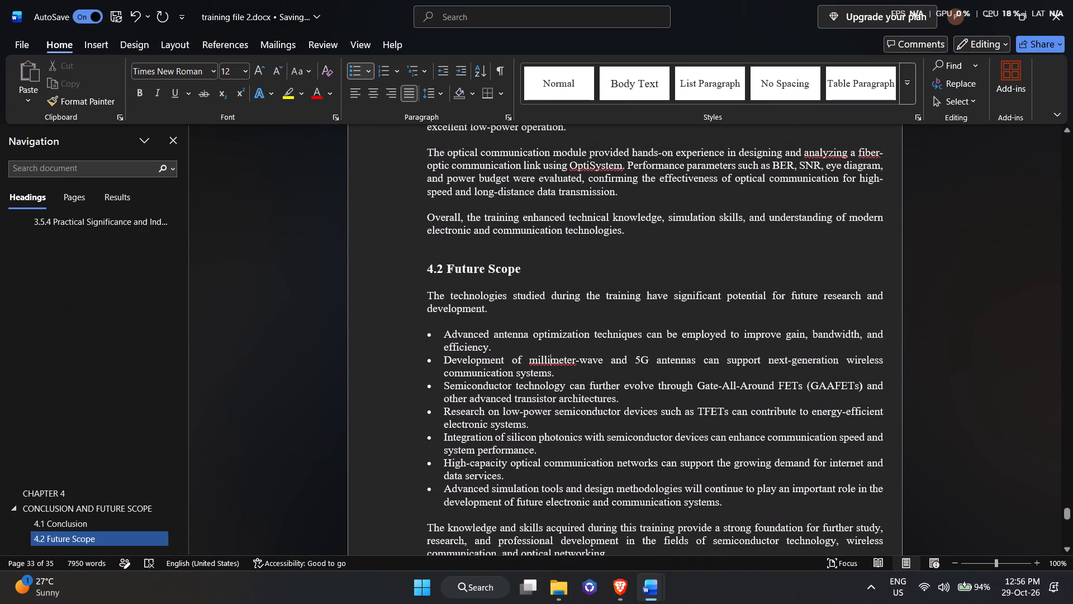
Switch to Brave and read the B.Tech training report guidelines in format.pdf, covering spacing, fonts, numbering and required chapters.
{"action": "scroll", "coordinate": [555, 404], "scroll_direction": "up", "scroll_amount": 15}
{"action": "scroll", "coordinate": [555, 404], "scroll_direction": "up", "scroll_amount": 11}
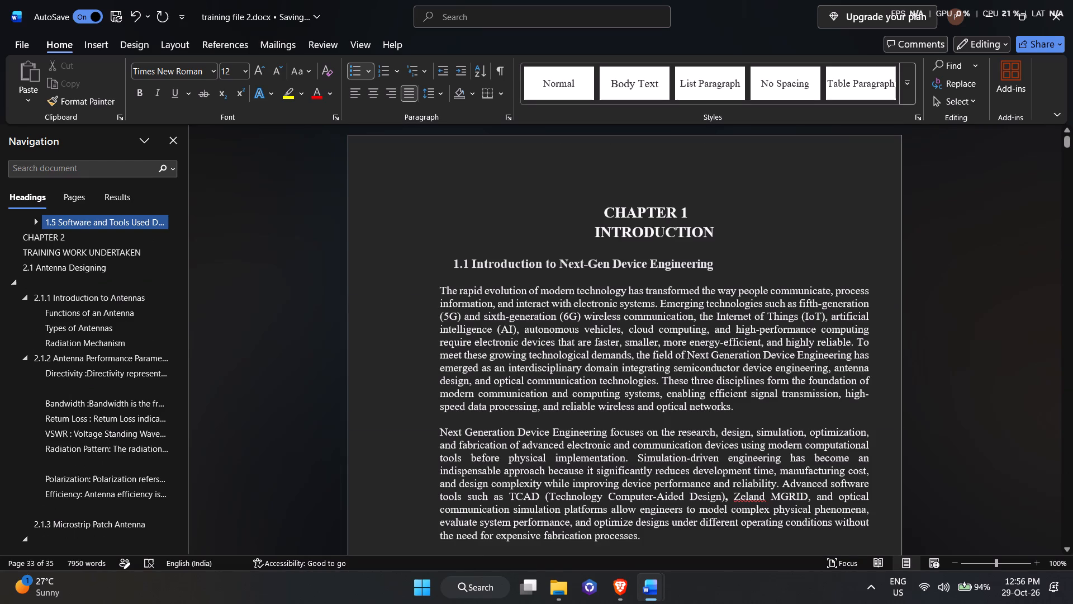
{"action": "left_click", "coordinate": [637, 509]}
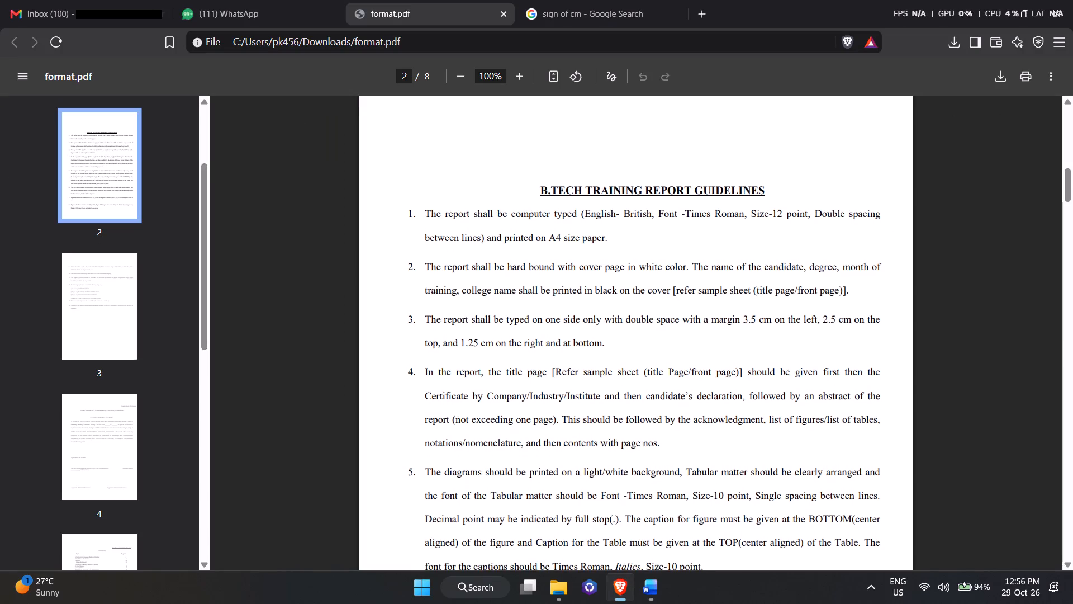
{"action": "scroll", "coordinate": [567, 286], "scroll_direction": "down", "scroll_amount": 1}
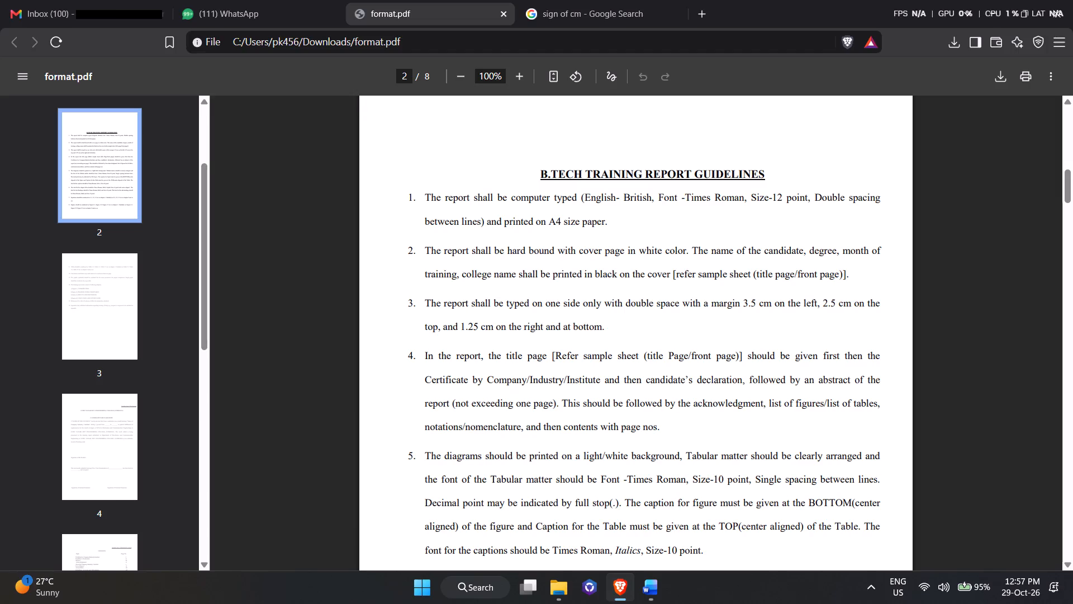
{"action": "scroll", "coordinate": [567, 286], "scroll_direction": "down", "scroll_amount": 1}
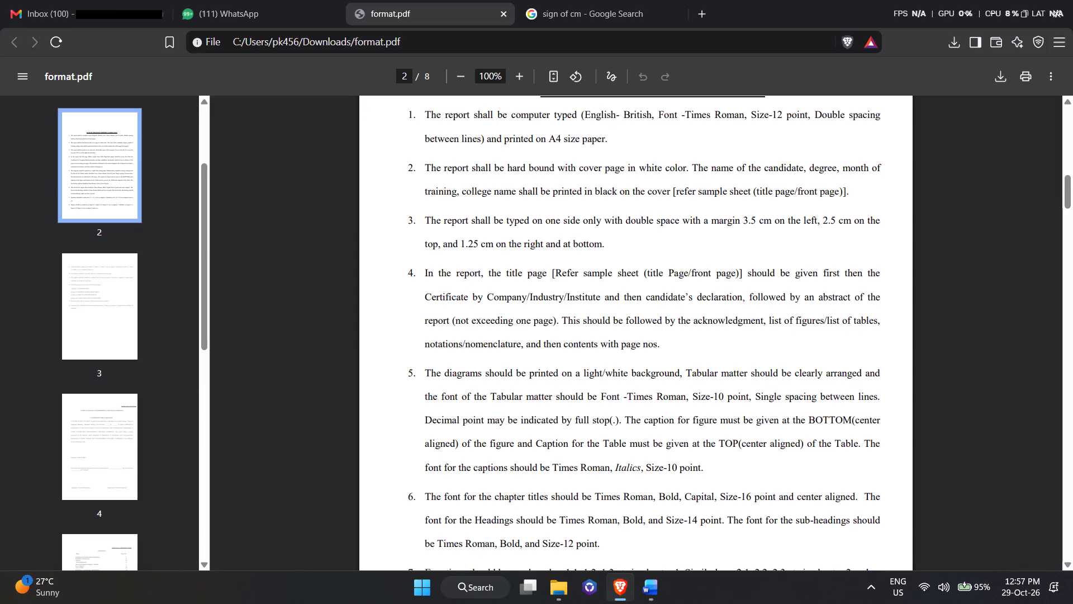
{"action": "scroll", "coordinate": [608, 393], "scroll_direction": "down", "scroll_amount": 2}
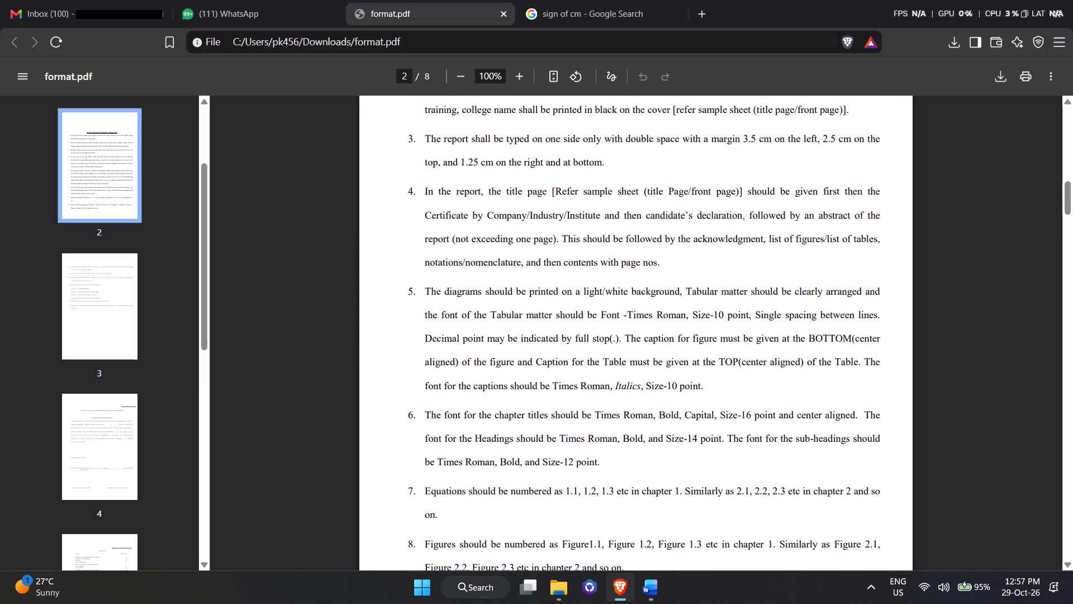
{"action": "scroll", "coordinate": [608, 393], "scroll_direction": "down", "scroll_amount": 2}
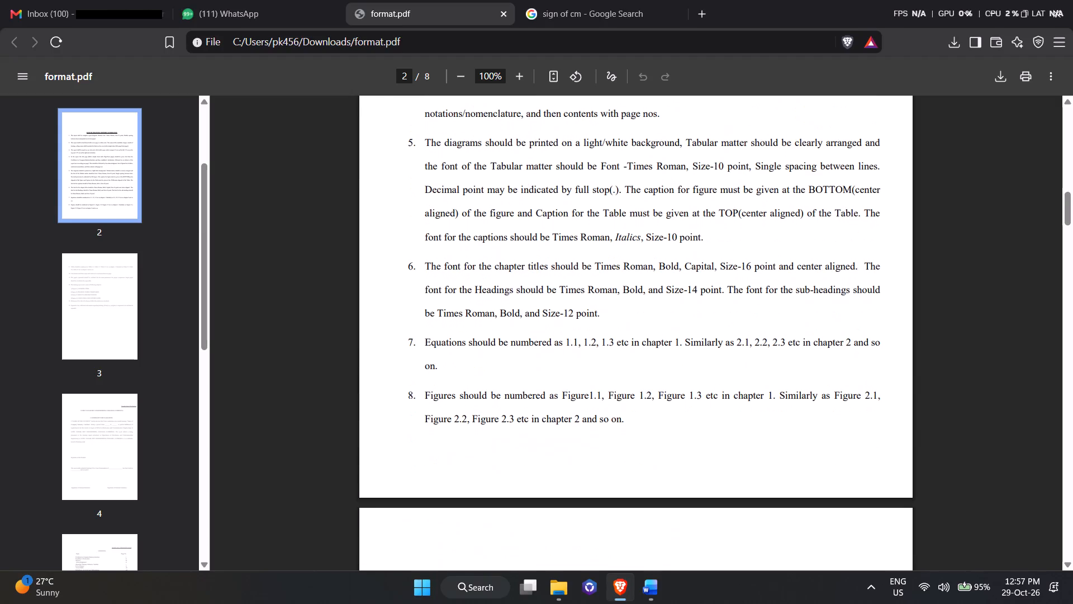
{"action": "scroll", "coordinate": [608, 393], "scroll_direction": "down", "scroll_amount": 1}
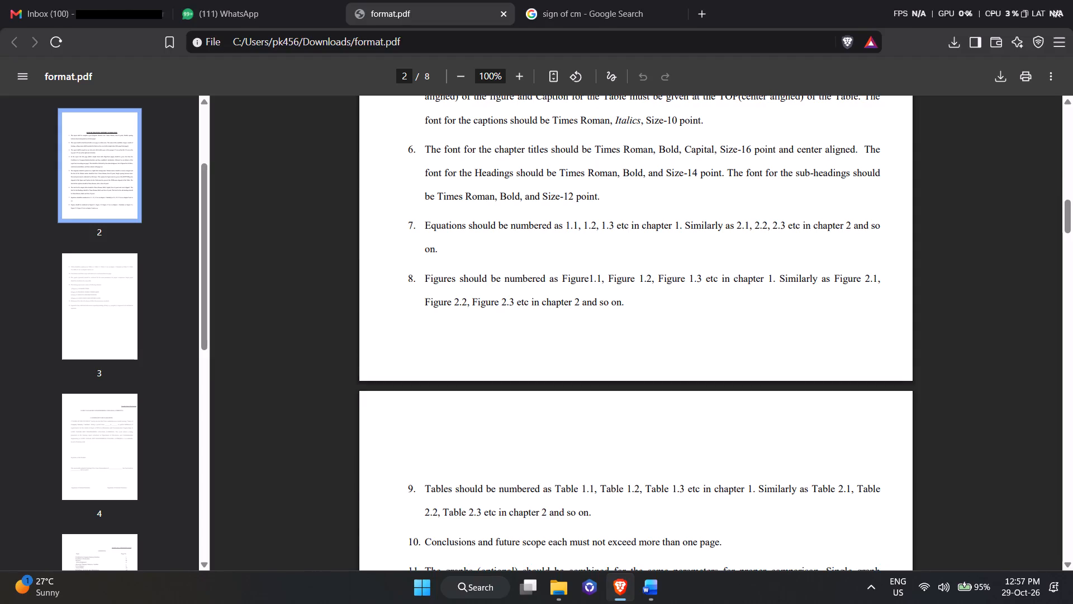
{"action": "scroll", "coordinate": [608, 393], "scroll_direction": "down", "scroll_amount": 4}
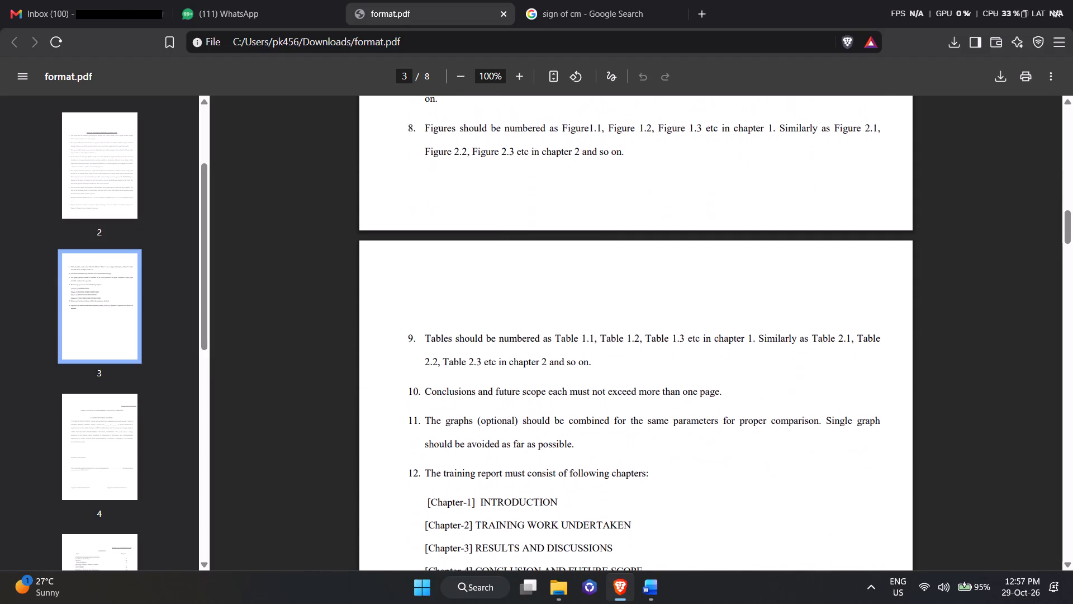
{"action": "scroll", "coordinate": [608, 393], "scroll_direction": "down", "scroll_amount": 2}
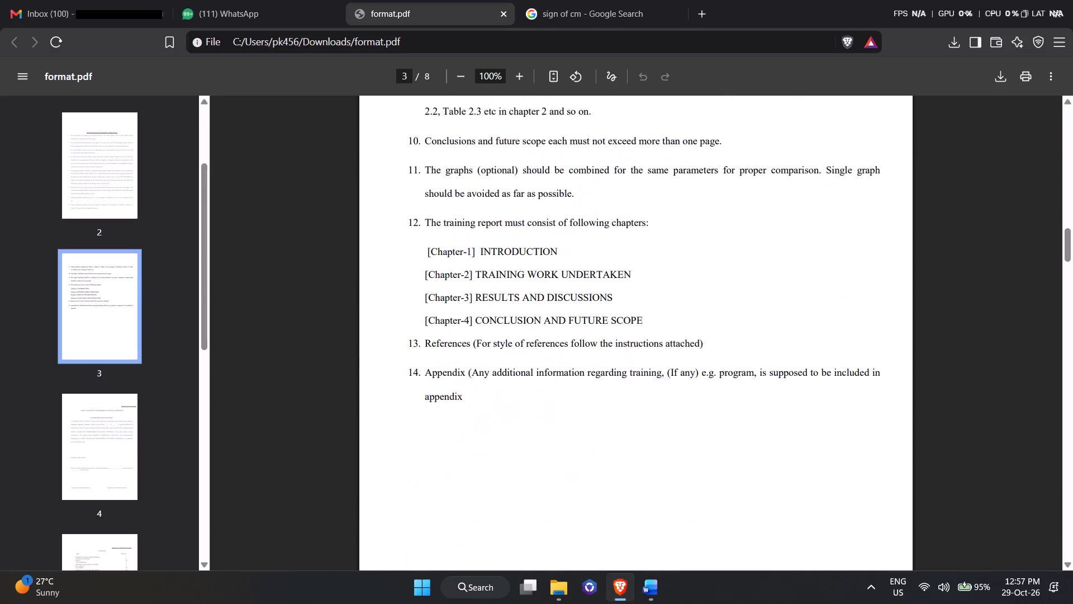
{"action": "scroll", "coordinate": [608, 393], "scroll_direction": "down", "scroll_amount": 1}
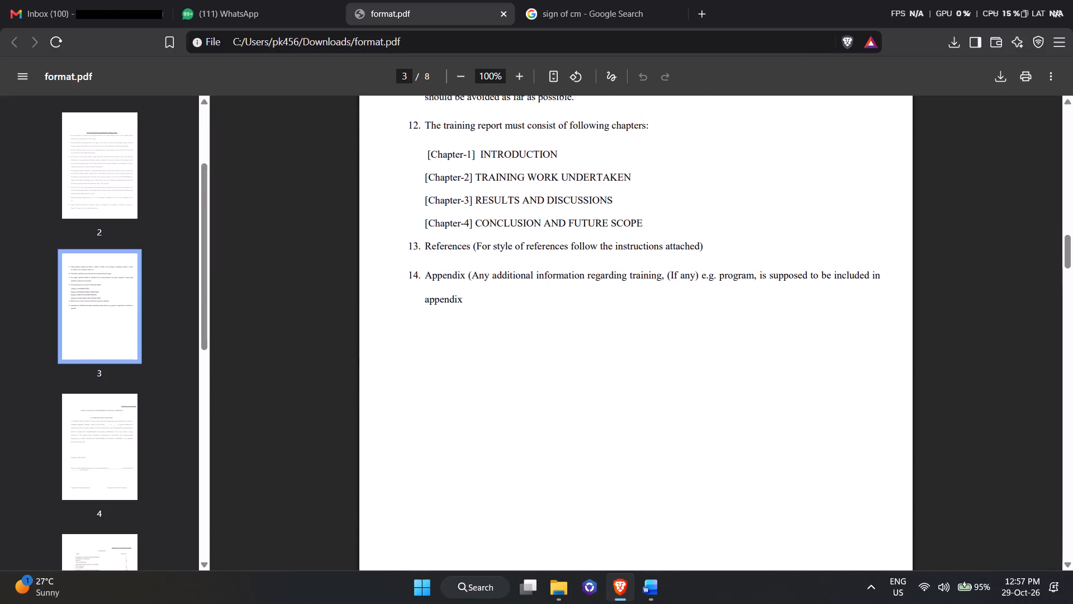
{"action": "scroll", "coordinate": [608, 393], "scroll_direction": "down", "scroll_amount": 4}
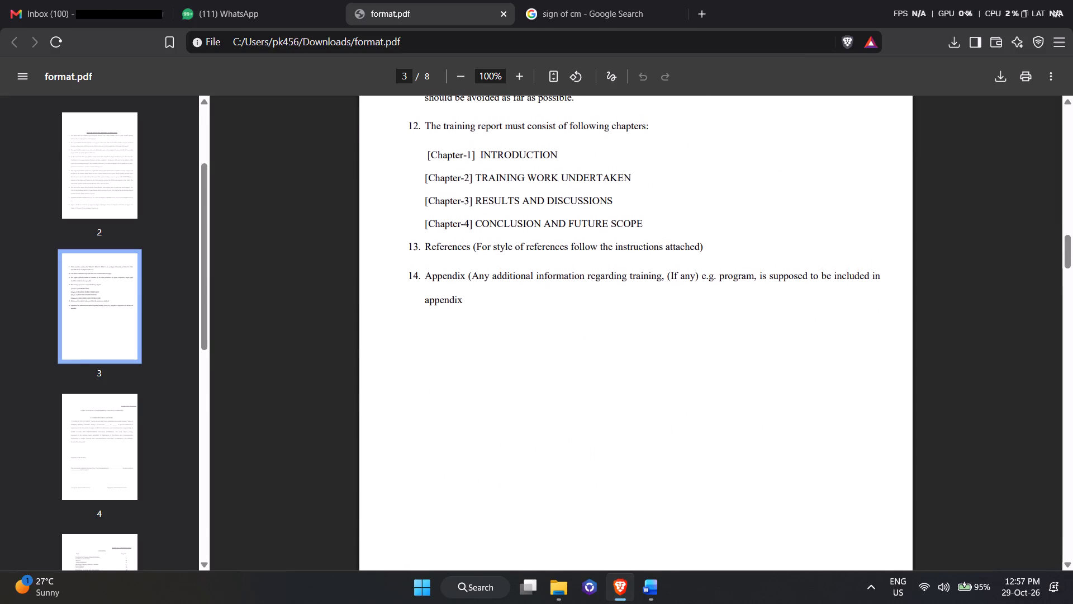
{"action": "scroll", "coordinate": [608, 393], "scroll_direction": "down", "scroll_amount": 4}
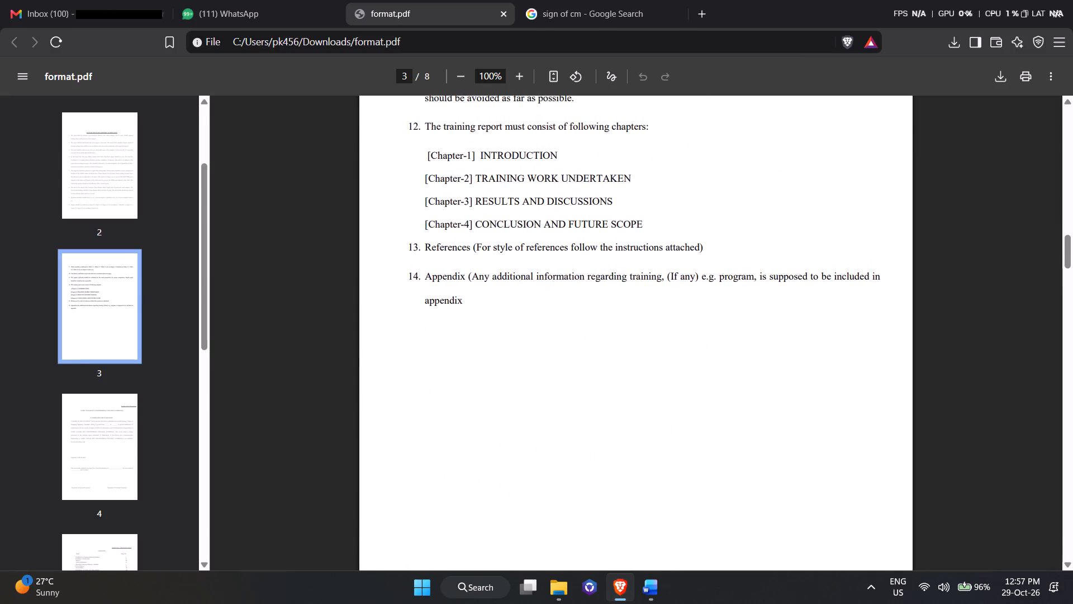
{"action": "scroll", "coordinate": [608, 393], "scroll_direction": "down", "scroll_amount": 3}
Return to the training report in Word and set the line spacing of the whole document to 2.0.
{"action": "key", "text": "alt+Tab"}
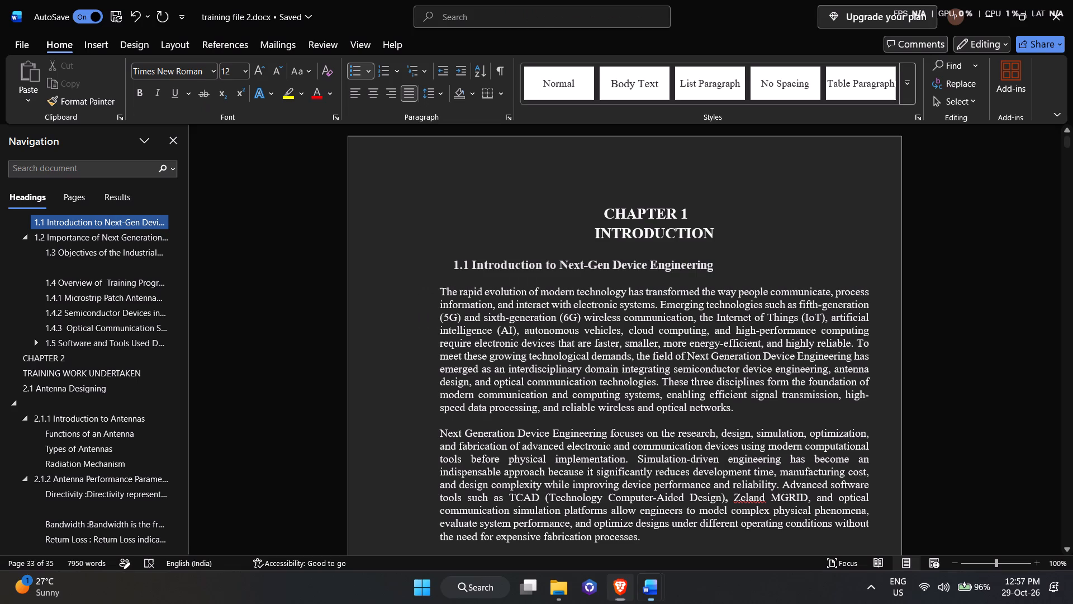
{"action": "left_click", "coordinate": [596, 347]}
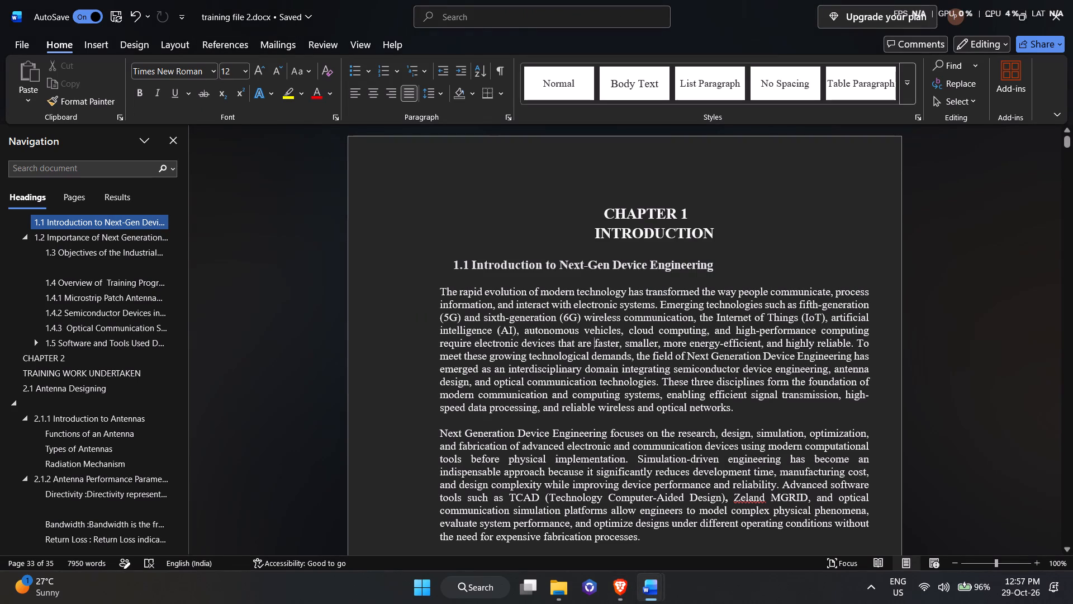
{"action": "left_click", "coordinate": [434, 93]}
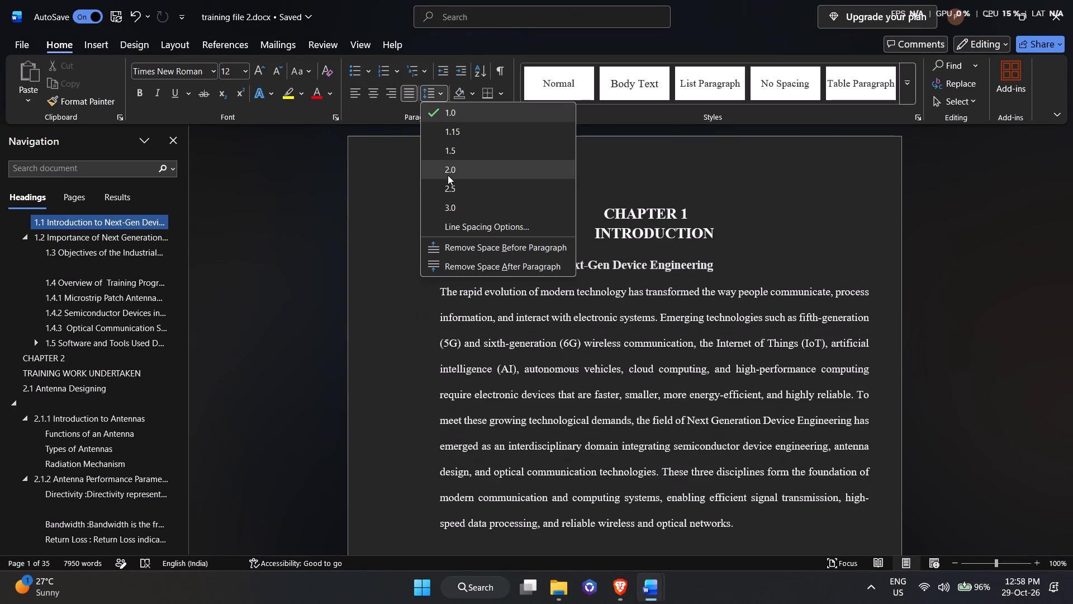
{"action": "left_click", "coordinate": [482, 304]}
{"action": "key", "text": "ctrl+a"}
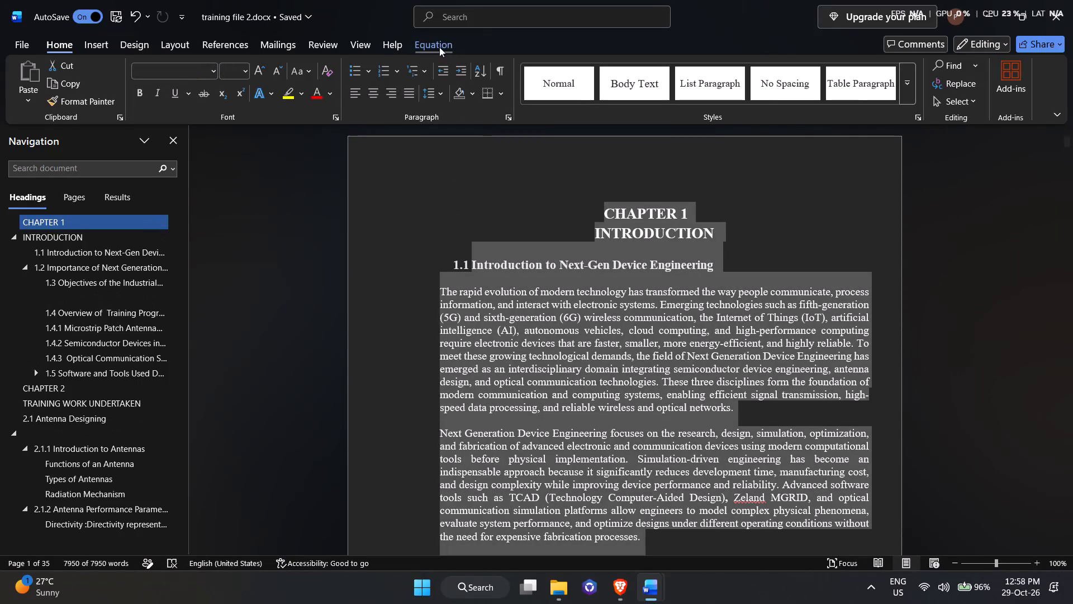
{"action": "left_click", "coordinate": [429, 94]}
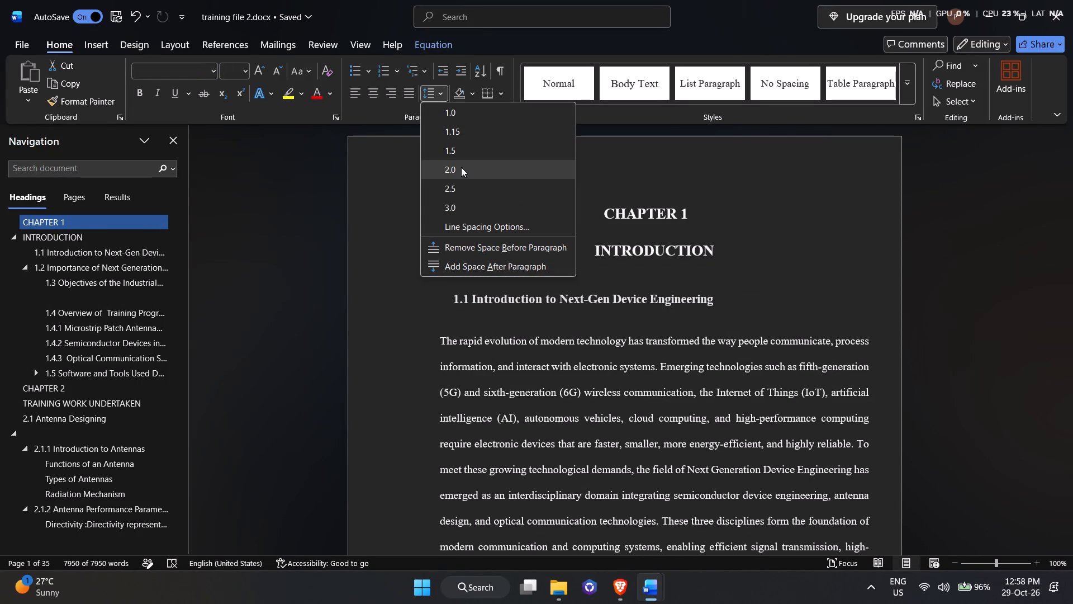
{"action": "left_click", "coordinate": [461, 167]}
{"action": "left_click", "coordinate": [637, 345]}
Delete the blank lines after the final paragraph of section 1.1, before the heading 1.2 Importance of Next Generation Device Engineering.
{"action": "scroll", "coordinate": [637, 345], "scroll_direction": "down", "scroll_amount": 1}
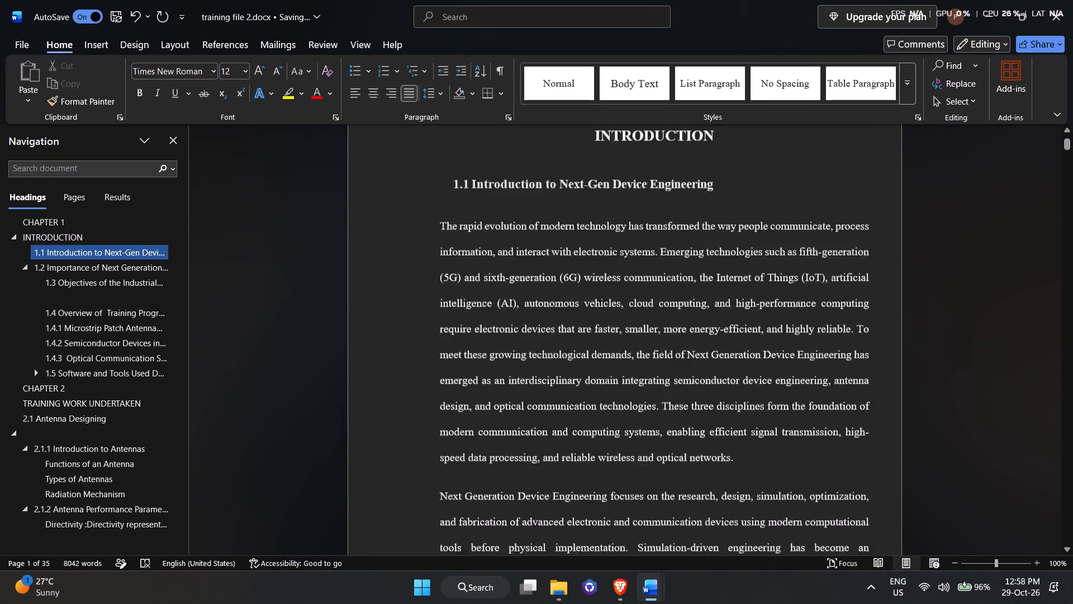
{"action": "scroll", "coordinate": [637, 345], "scroll_direction": "down", "scroll_amount": 7}
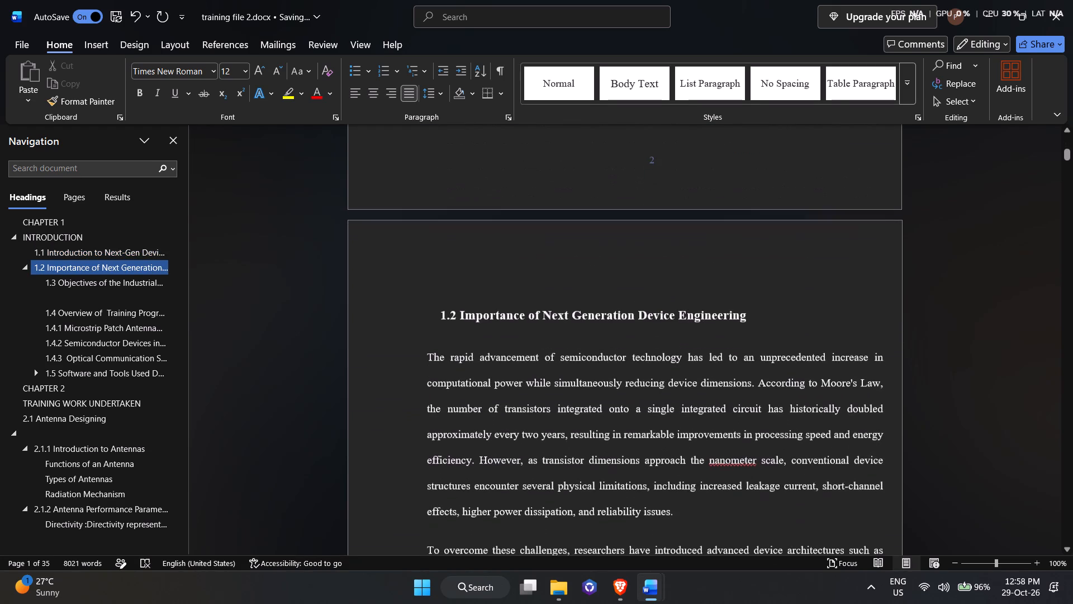
{"action": "scroll", "coordinate": [637, 345], "scroll_direction": "up", "scroll_amount": 1}
{"action": "left_click", "coordinate": [455, 437]}
{"action": "left_click", "coordinate": [431, 398]}
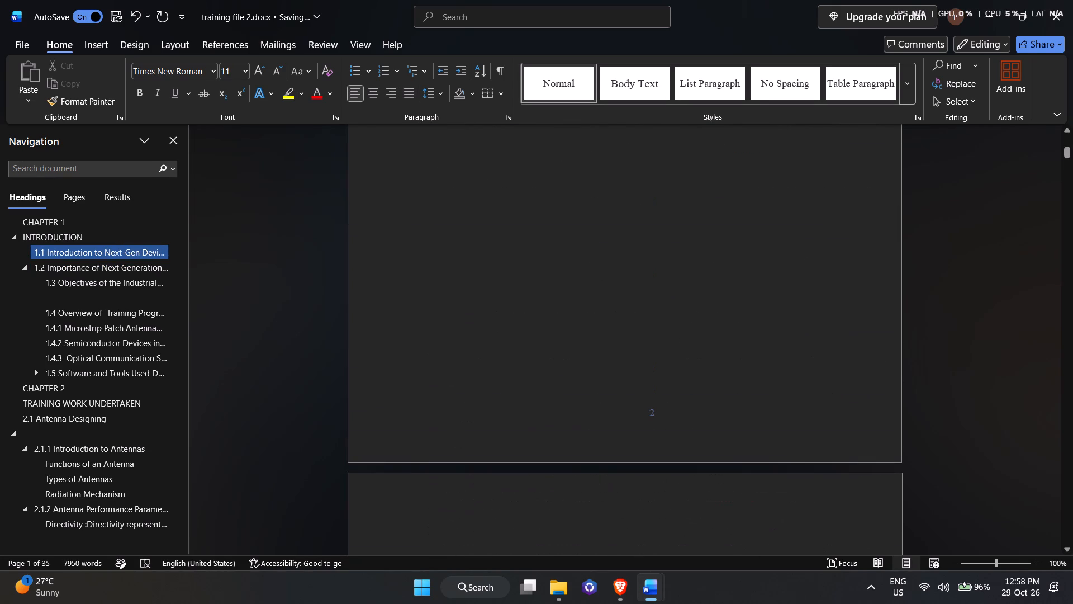
{"action": "left_click", "coordinate": [545, 383]}
{"action": "left_click", "coordinate": [533, 390]}
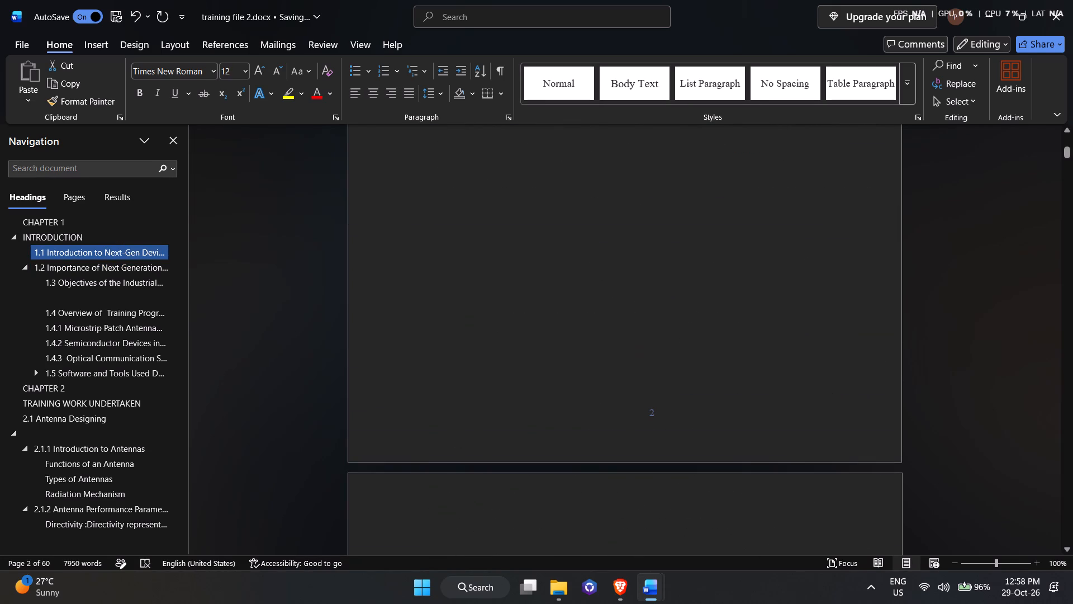
{"action": "key", "text": "Down"}
{"action": "key", "text": "Down"}
{"action": "key", "text": "Down"}
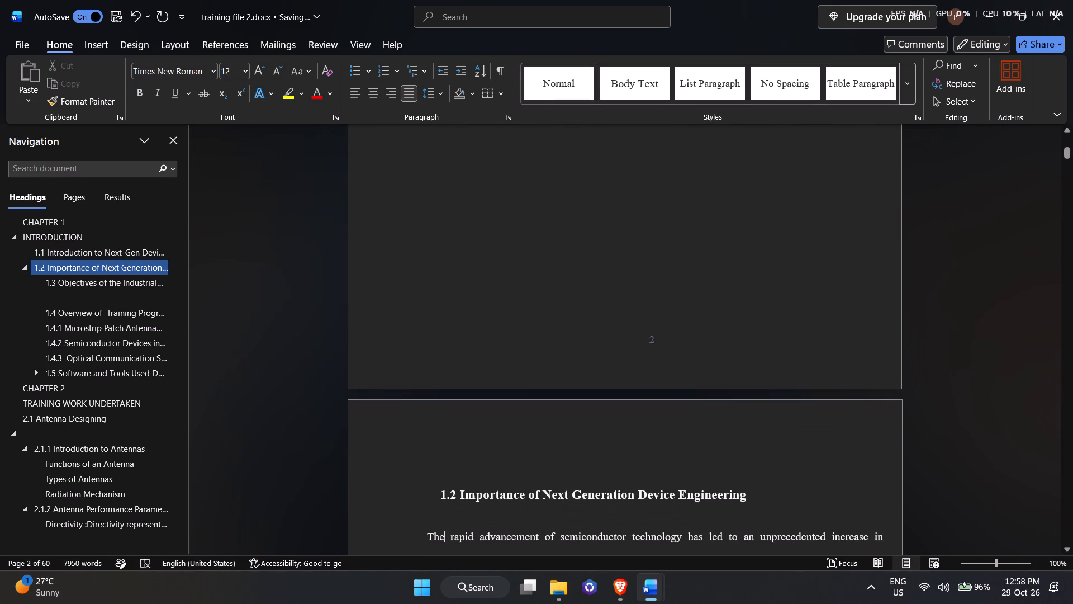
{"action": "key", "text": "Up"}
{"action": "key", "text": "Up"}
{"action": "key", "text": "Up"}
{"action": "key", "text": "BackSpace"}
{"action": "key", "text": "BackSpace"}
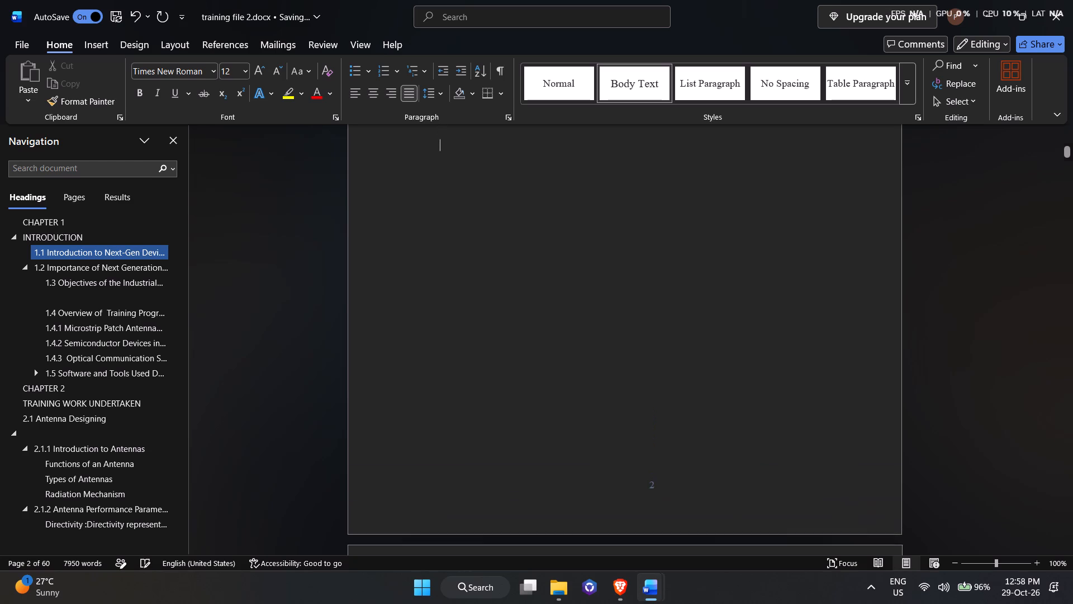
{"action": "key", "text": "BackSpace"}
{"action": "scroll", "coordinate": [533, 390], "scroll_direction": "up", "scroll_amount": 3}
{"action": "key", "text": "BackSpace"}
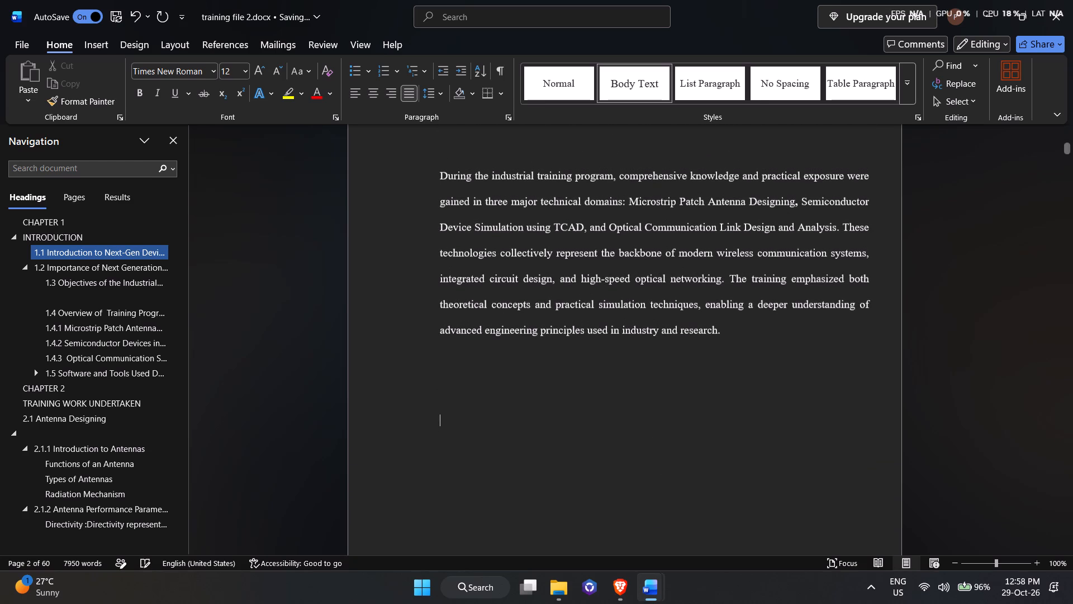
{"action": "key", "text": "BackSpace"}
{"action": "key", "text": "BackSpace"}
{"action": "key", "text": "BackSpace"}
{"action": "scroll", "coordinate": [533, 390], "scroll_direction": "down", "scroll_amount": 2}
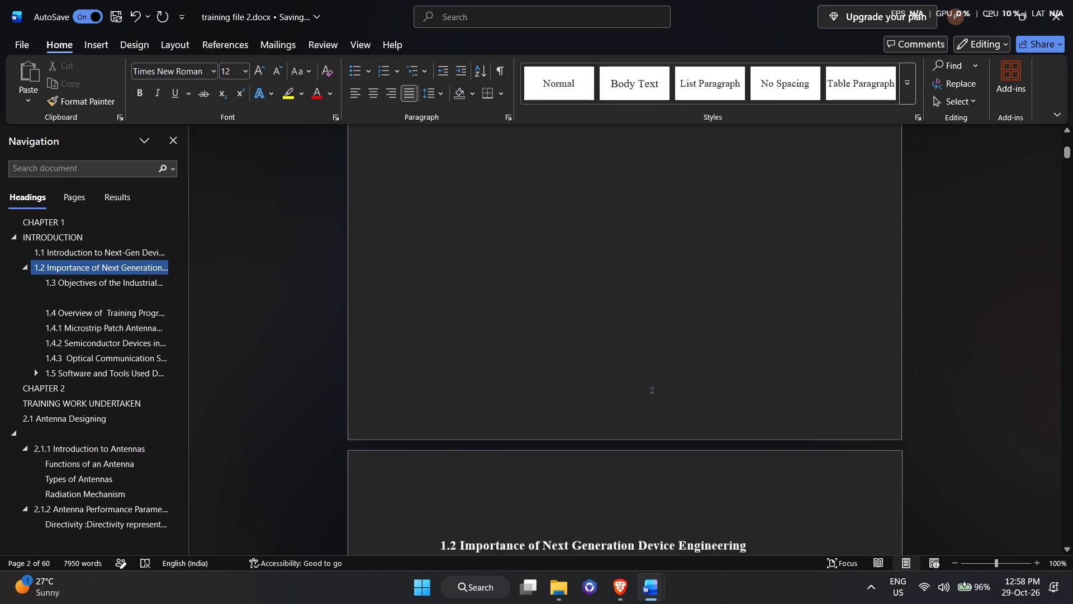
{"action": "scroll", "coordinate": [533, 390], "scroll_direction": "down", "scroll_amount": 2}
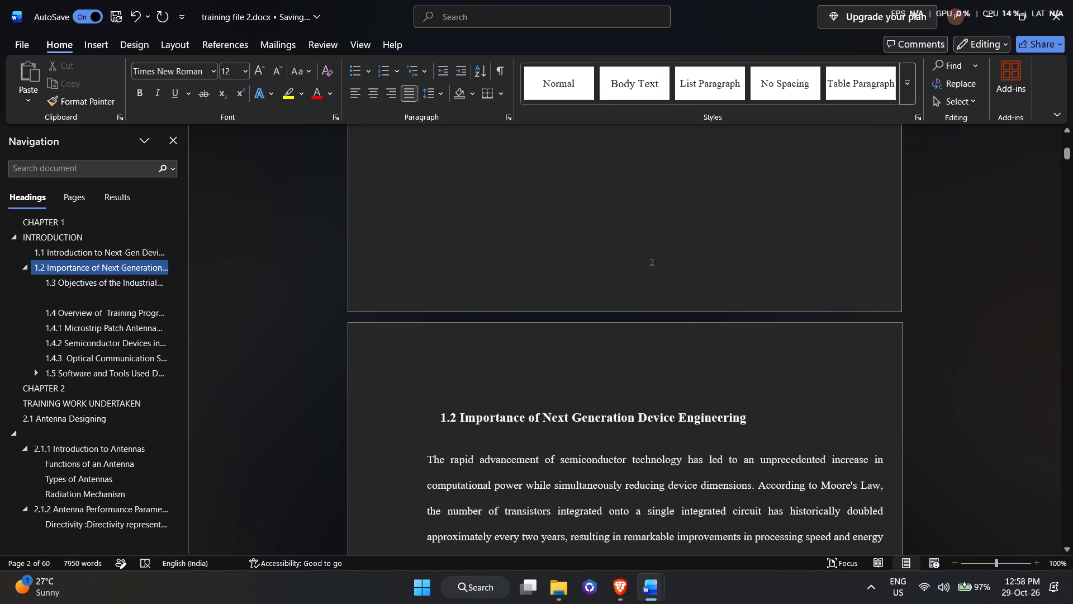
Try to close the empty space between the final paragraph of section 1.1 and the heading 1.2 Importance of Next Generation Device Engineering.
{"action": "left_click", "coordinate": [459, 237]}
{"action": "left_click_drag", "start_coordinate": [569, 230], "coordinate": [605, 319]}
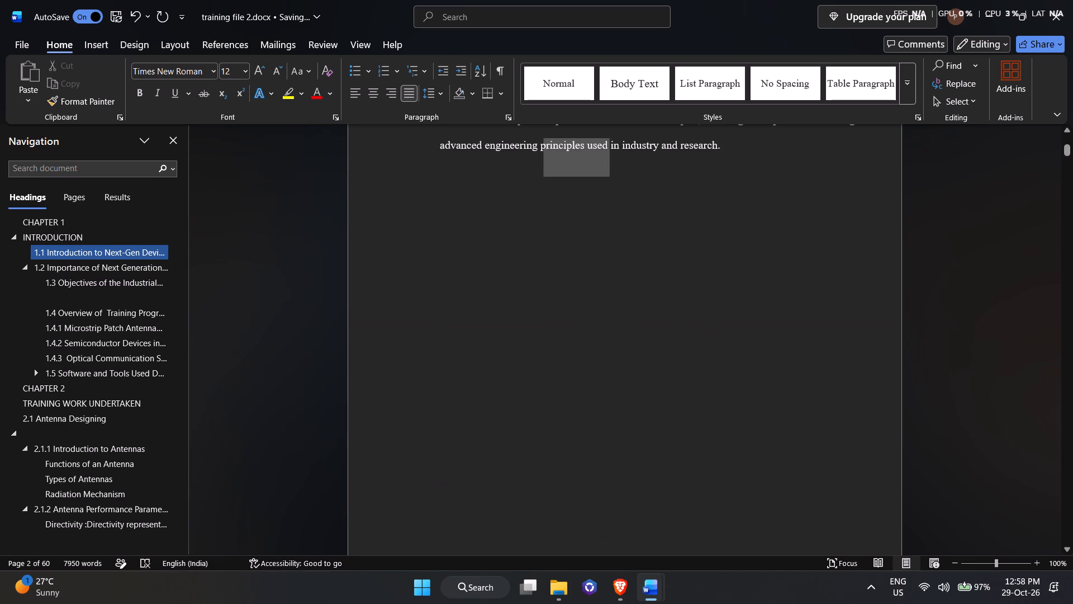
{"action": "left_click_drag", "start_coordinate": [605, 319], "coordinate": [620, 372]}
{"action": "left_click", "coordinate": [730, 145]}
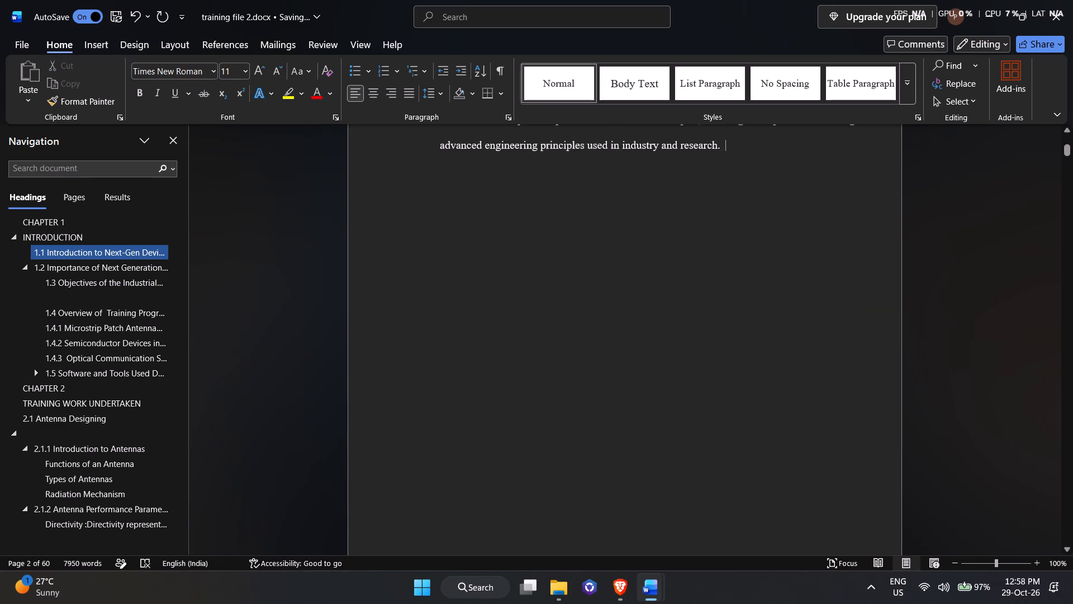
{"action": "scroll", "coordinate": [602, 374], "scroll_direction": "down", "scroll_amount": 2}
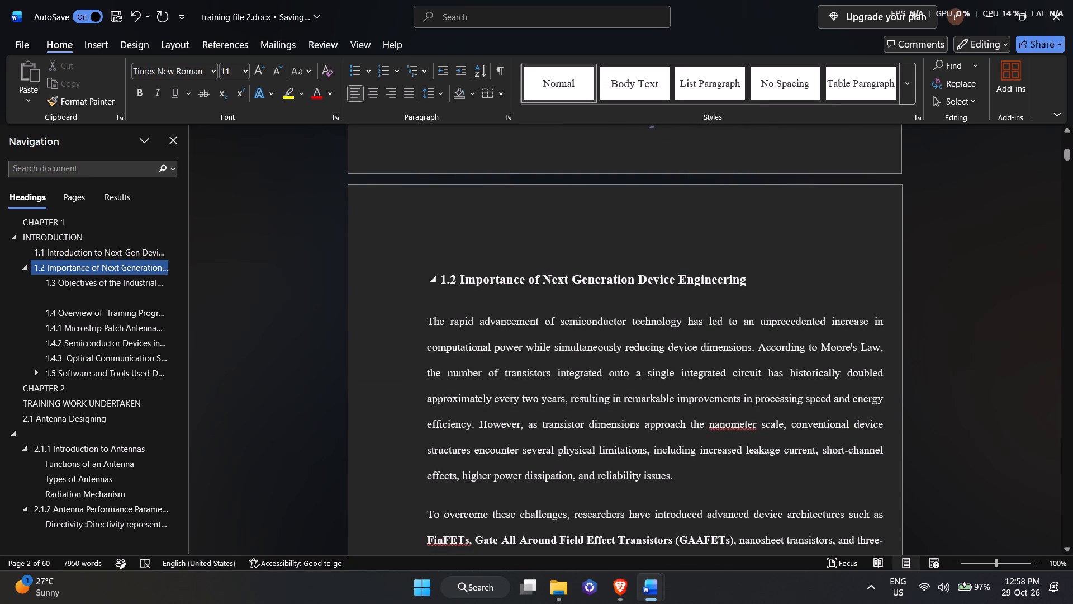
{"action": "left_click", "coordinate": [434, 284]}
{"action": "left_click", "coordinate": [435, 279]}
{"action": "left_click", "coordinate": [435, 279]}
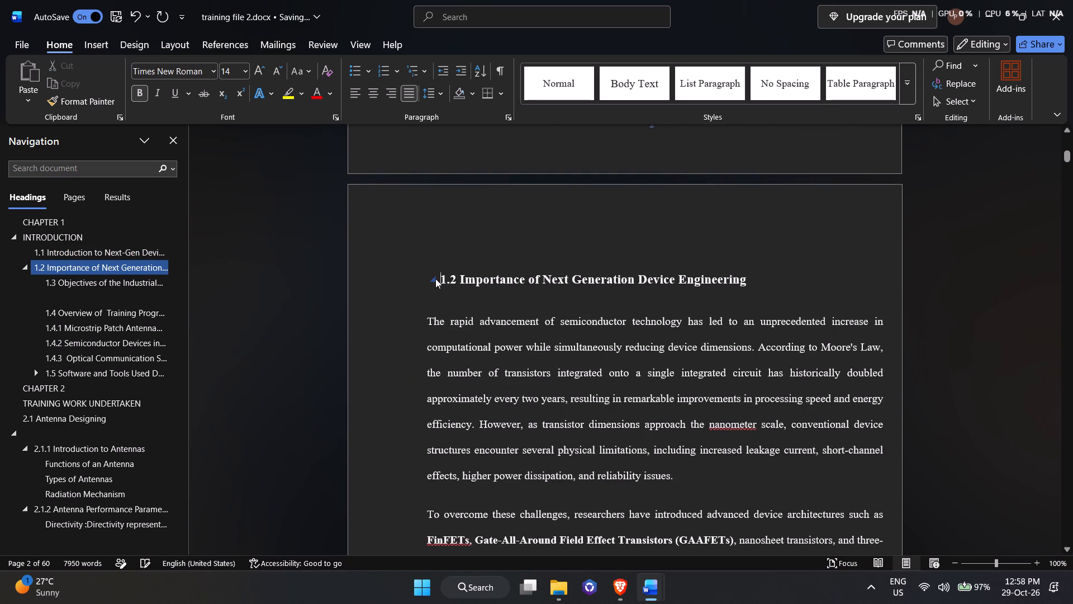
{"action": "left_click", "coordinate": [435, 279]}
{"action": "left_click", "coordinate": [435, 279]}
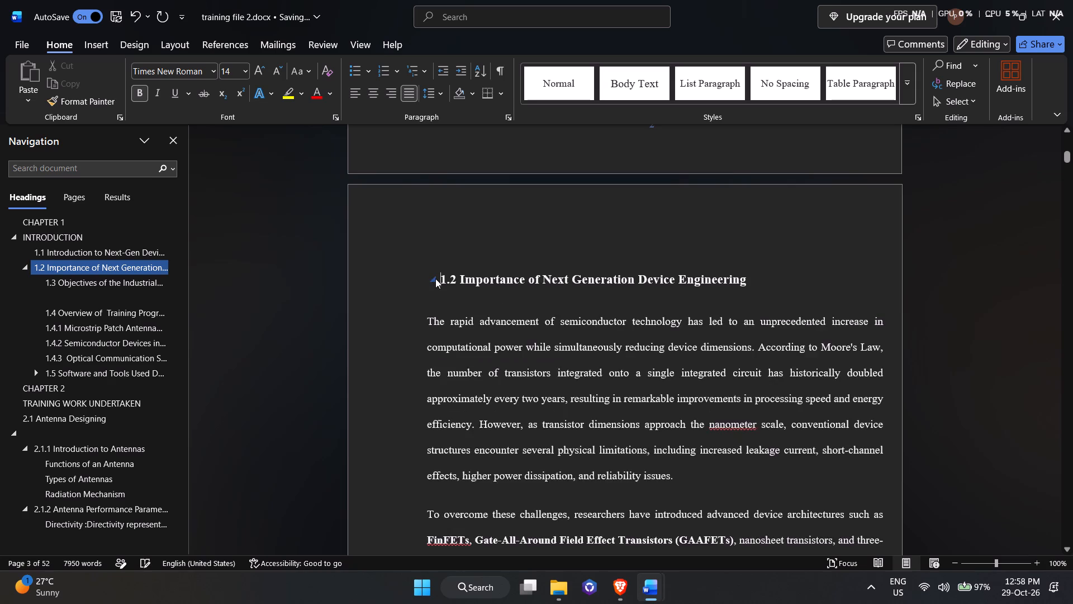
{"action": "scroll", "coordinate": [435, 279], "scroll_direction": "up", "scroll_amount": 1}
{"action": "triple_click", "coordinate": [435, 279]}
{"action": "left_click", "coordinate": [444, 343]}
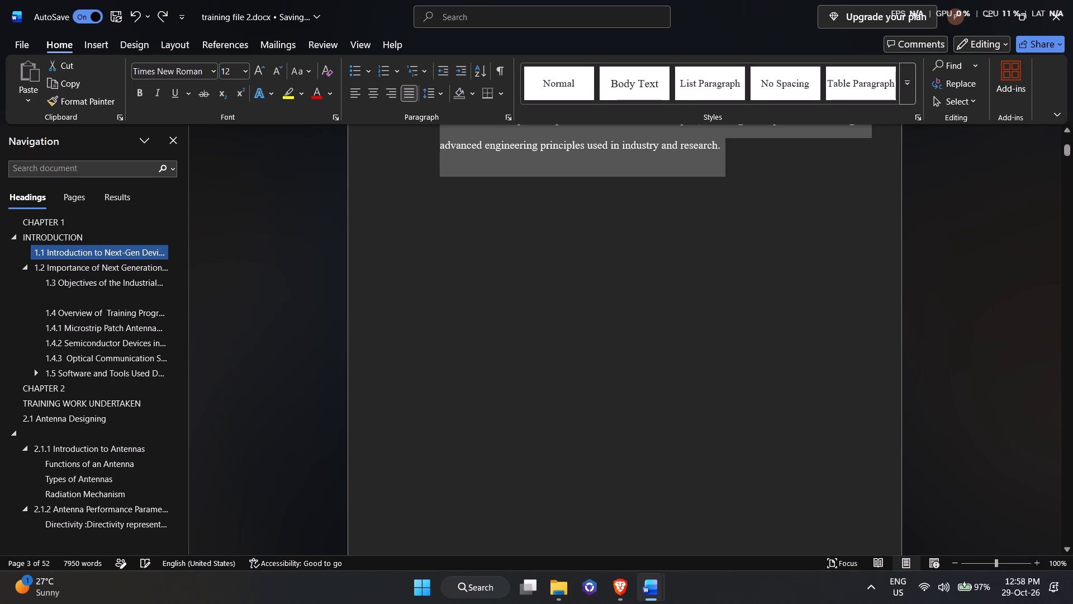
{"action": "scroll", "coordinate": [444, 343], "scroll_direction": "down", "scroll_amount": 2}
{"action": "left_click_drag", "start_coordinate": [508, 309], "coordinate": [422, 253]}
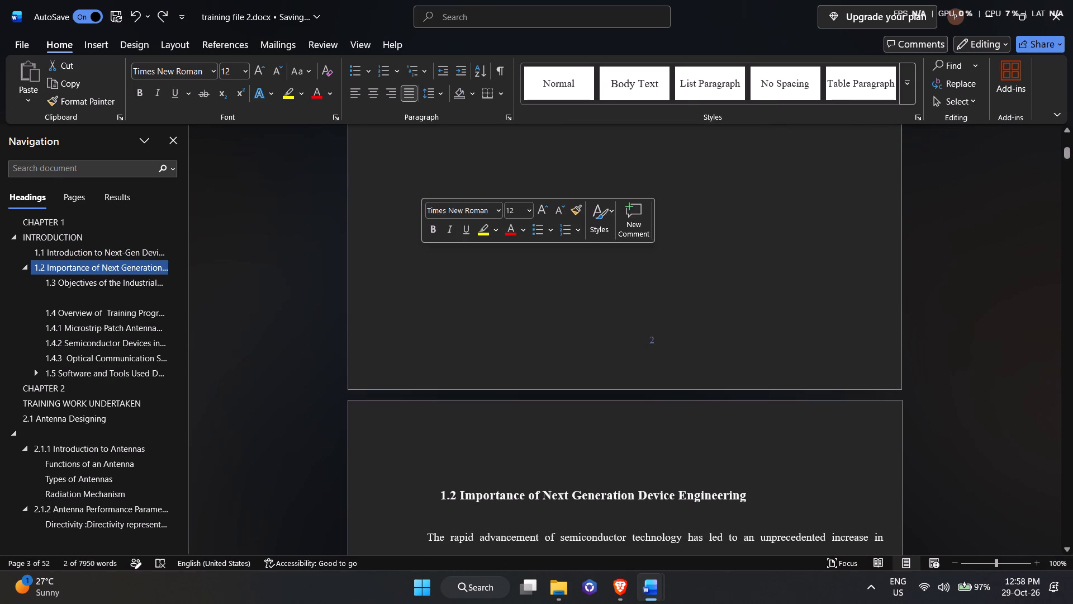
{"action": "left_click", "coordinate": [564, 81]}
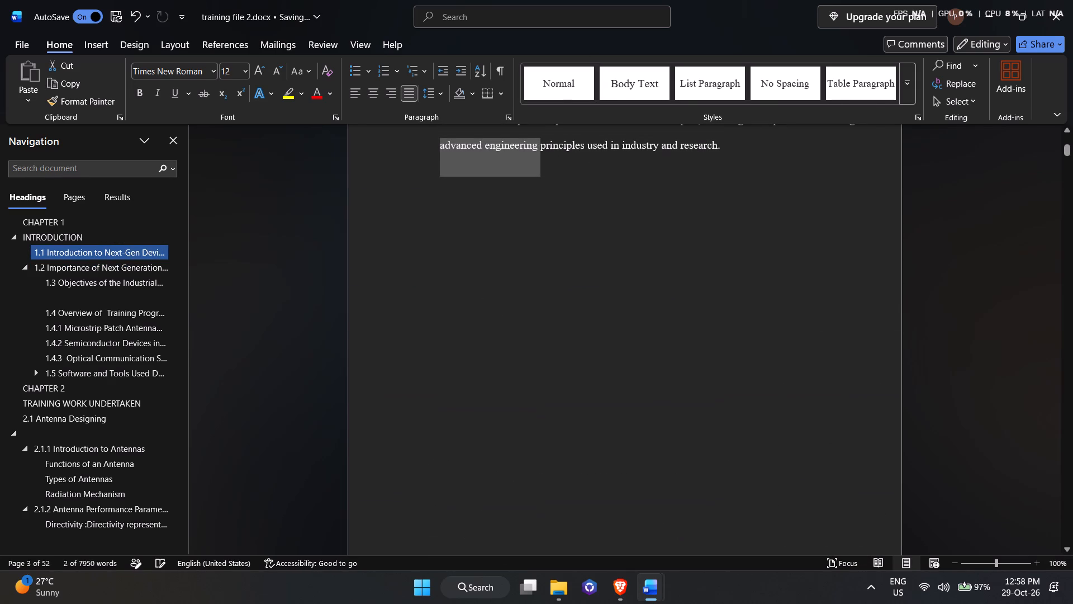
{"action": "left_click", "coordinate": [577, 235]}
Check the line spacing of paragraphs in sections 1.1 and 1.2 and examine the page layout up to heading 1.3.
{"action": "scroll", "coordinate": [577, 235], "scroll_direction": "up", "scroll_amount": 5}
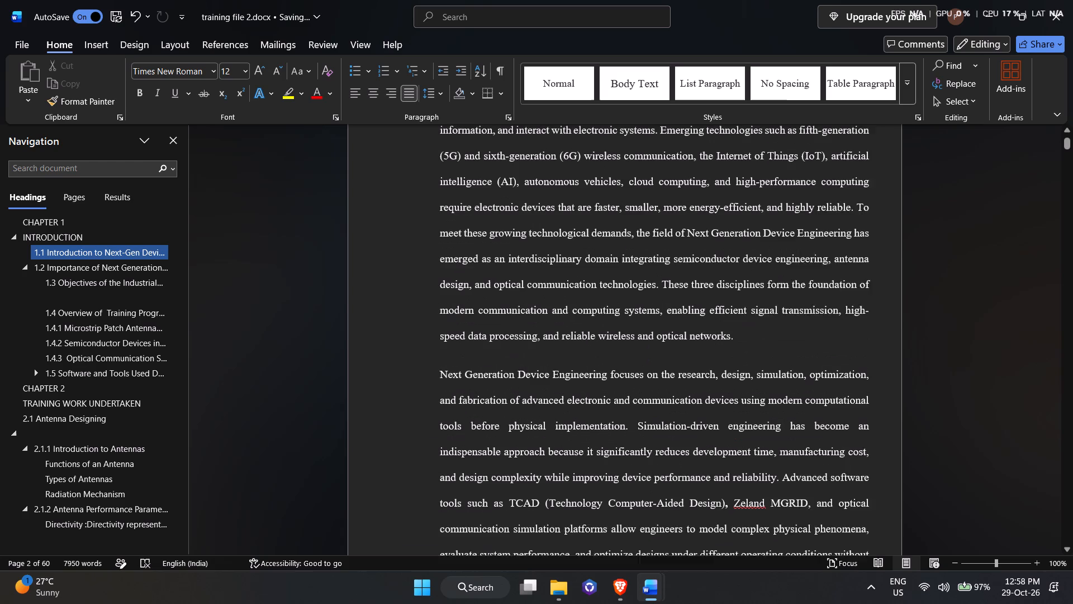
{"action": "scroll", "coordinate": [577, 235], "scroll_direction": "up", "scroll_amount": 3}
{"action": "left_click", "coordinate": [430, 86]}
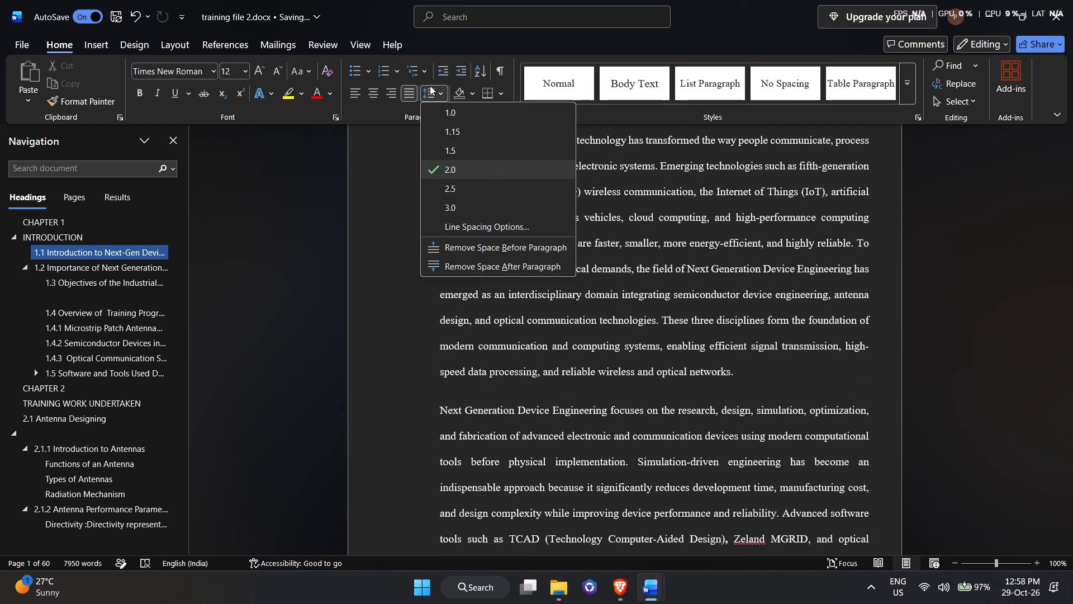
{"action": "scroll", "coordinate": [520, 311], "scroll_direction": "down", "scroll_amount": 9}
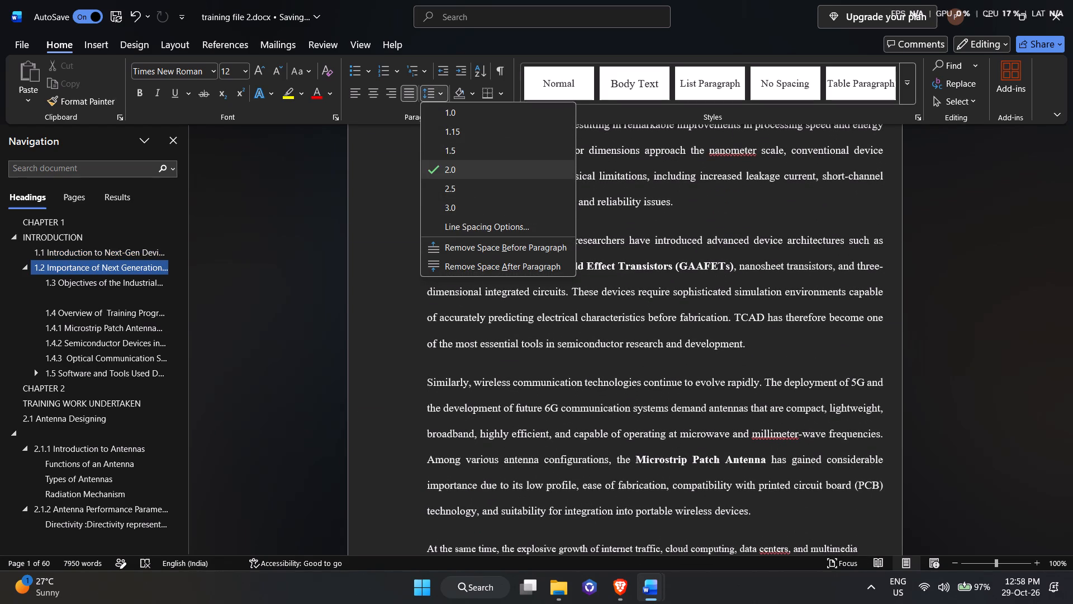
{"action": "left_click", "coordinate": [529, 364]}
{"action": "left_click", "coordinate": [547, 347]}
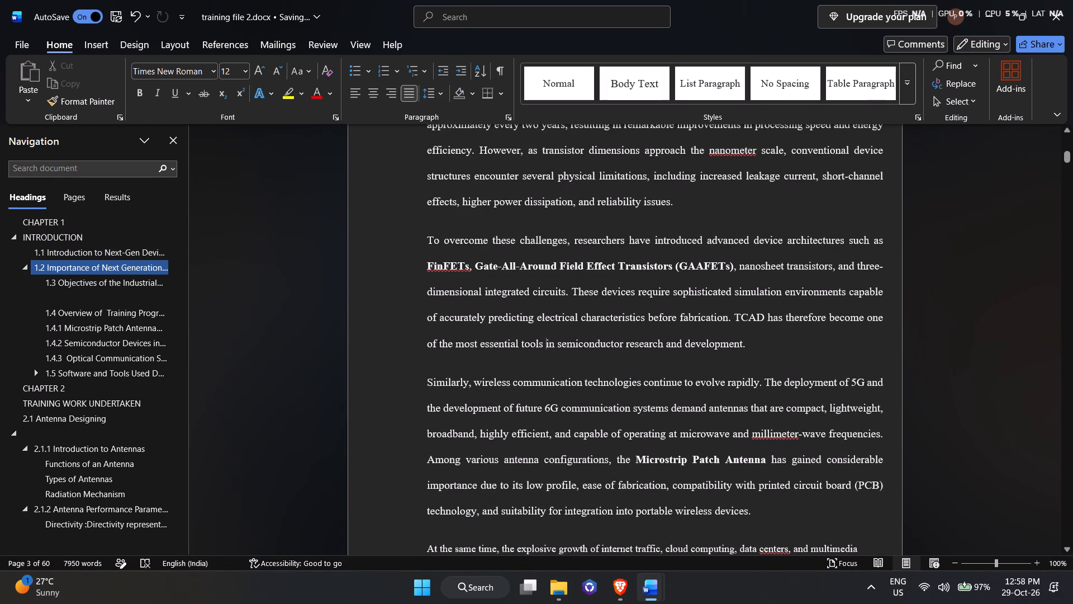
{"action": "left_click", "coordinate": [432, 92]}
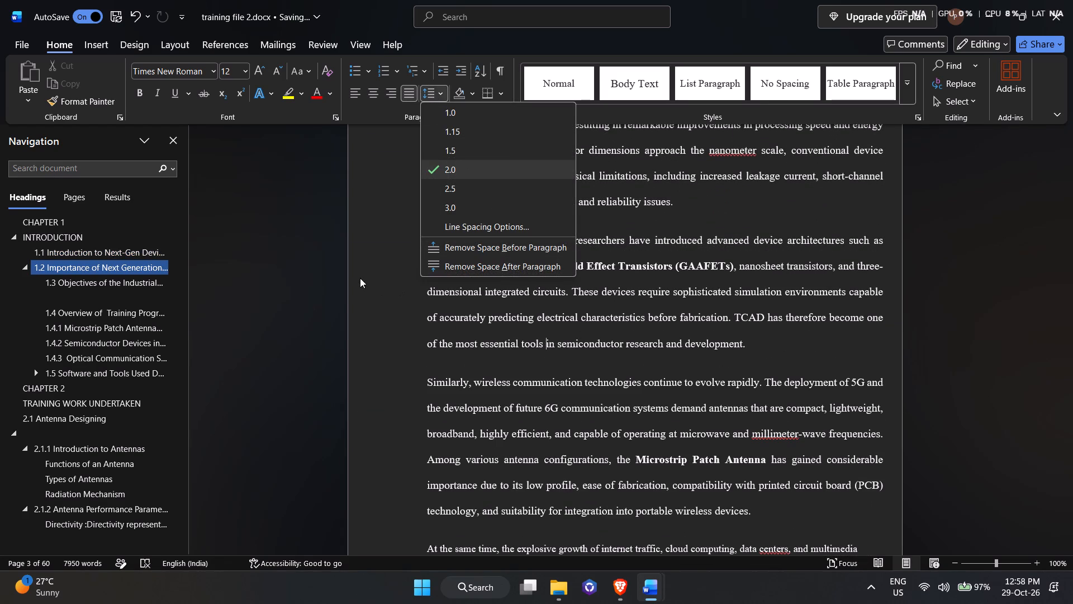
{"action": "left_click", "coordinate": [296, 280]}
{"action": "scroll", "coordinate": [475, 279], "scroll_direction": "up", "scroll_amount": 7}
{"action": "scroll", "coordinate": [475, 279], "scroll_direction": "down", "scroll_amount": 1}
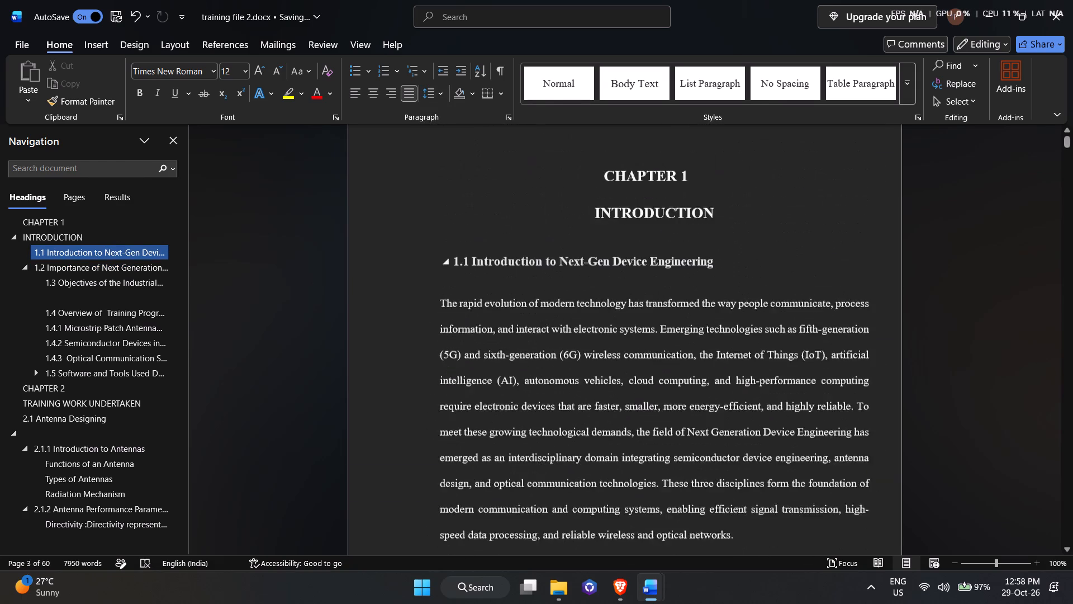
{"action": "scroll", "coordinate": [475, 279], "scroll_direction": "down", "scroll_amount": 3}
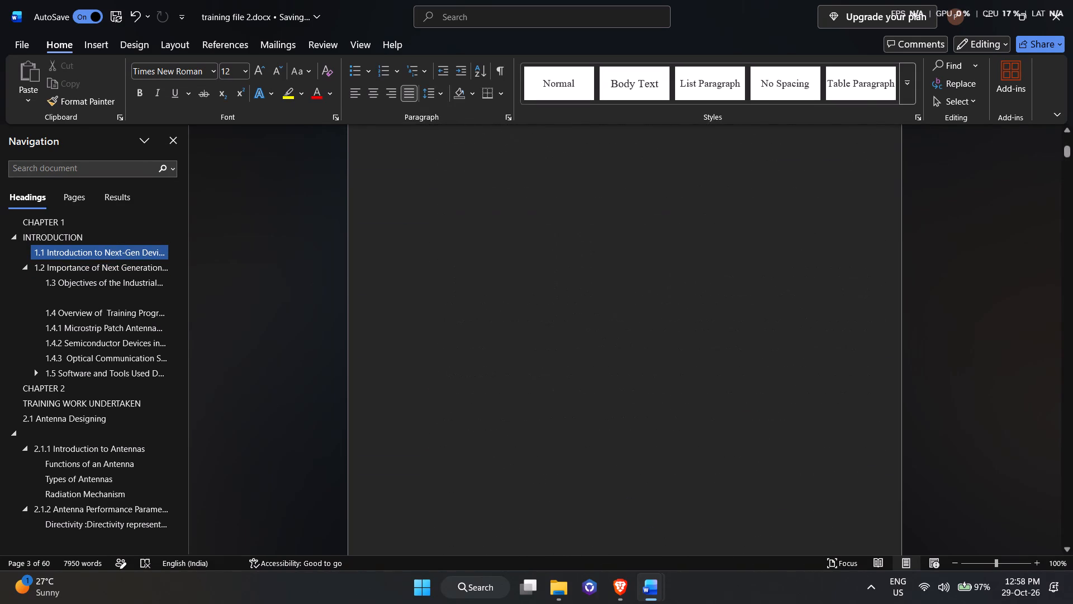
{"action": "scroll", "coordinate": [475, 279], "scroll_direction": "down", "scroll_amount": 2}
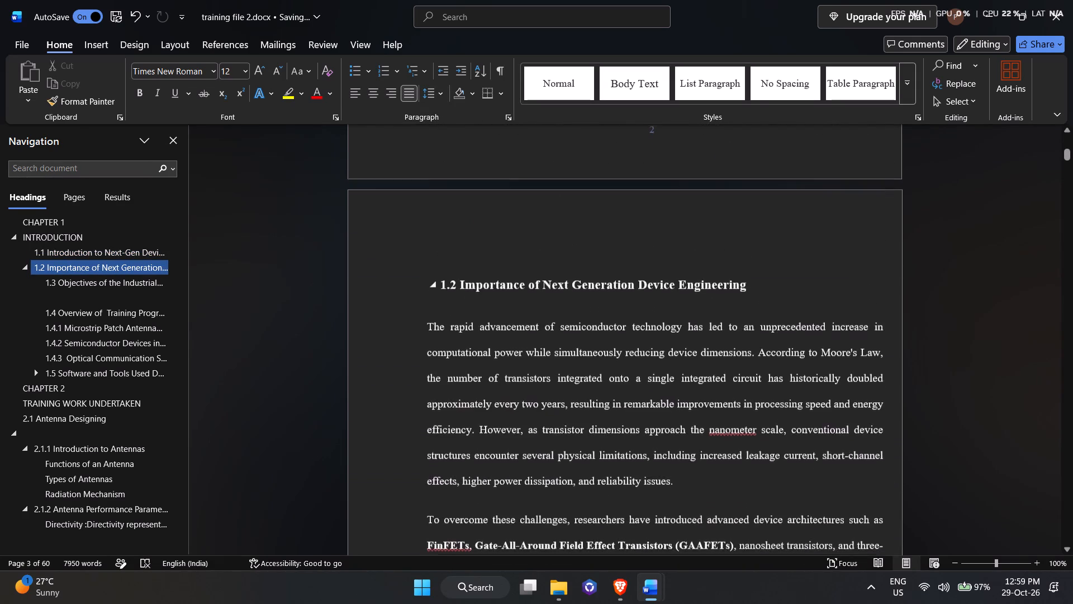
{"action": "scroll", "coordinate": [471, 254], "scroll_direction": "down", "scroll_amount": 4}
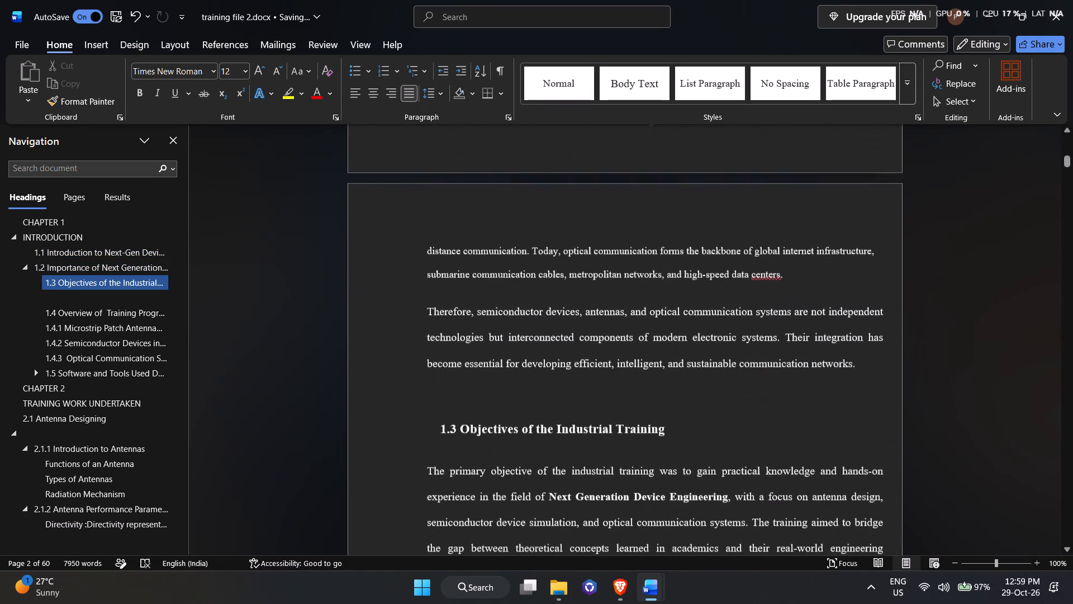
Set the last two paragraphs of section 1.2, from "At the same time" to "sustainable communication networks", to font size 12.
{"action": "left_click", "coordinate": [488, 245]}
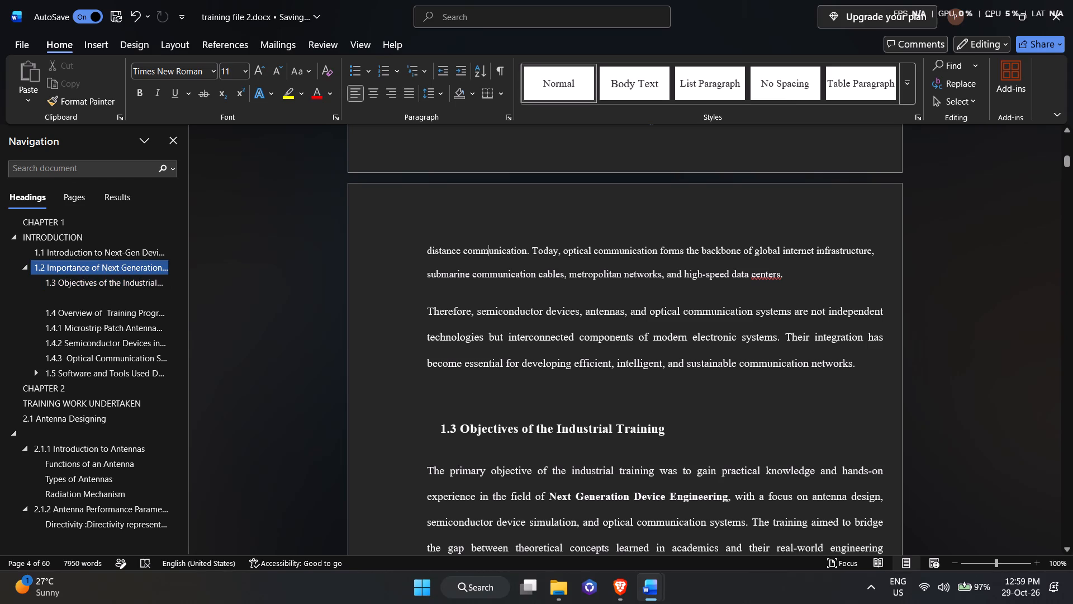
{"action": "scroll", "coordinate": [493, 329], "scroll_direction": "up", "scroll_amount": 1}
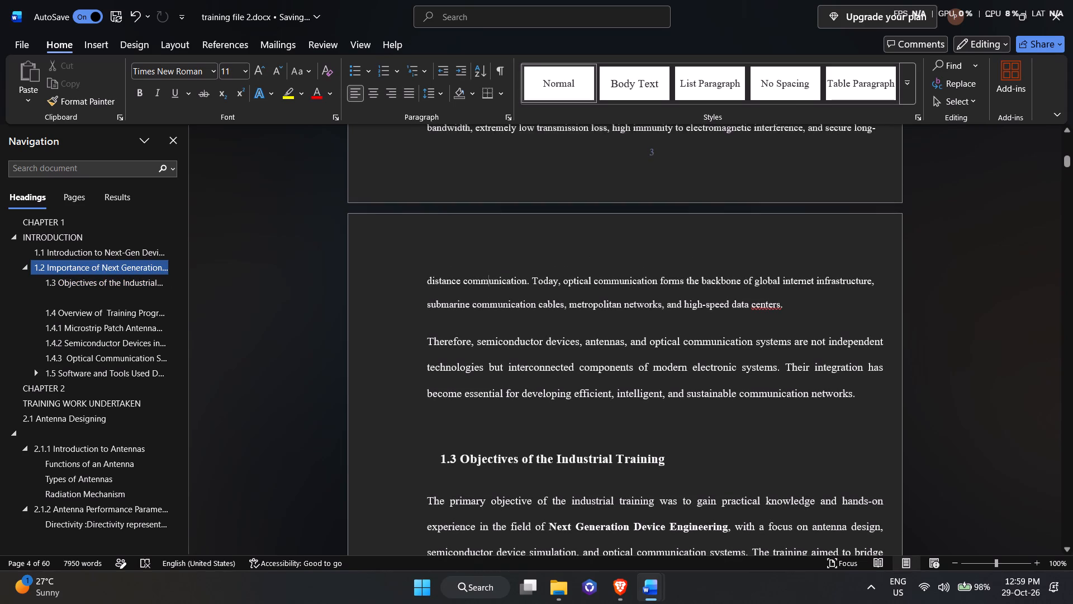
{"action": "scroll", "coordinate": [474, 305], "scroll_direction": "up", "scroll_amount": 1}
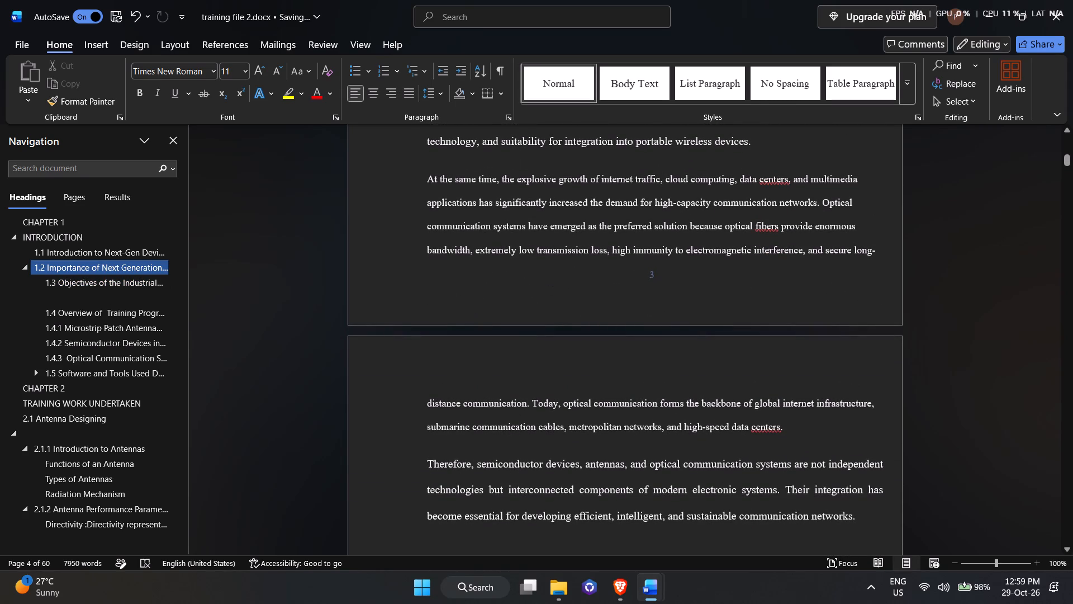
{"action": "left_click", "coordinate": [516, 208]}
{"action": "scroll", "coordinate": [516, 208], "scroll_direction": "up", "scroll_amount": 2}
{"action": "left_click", "coordinate": [496, 230]}
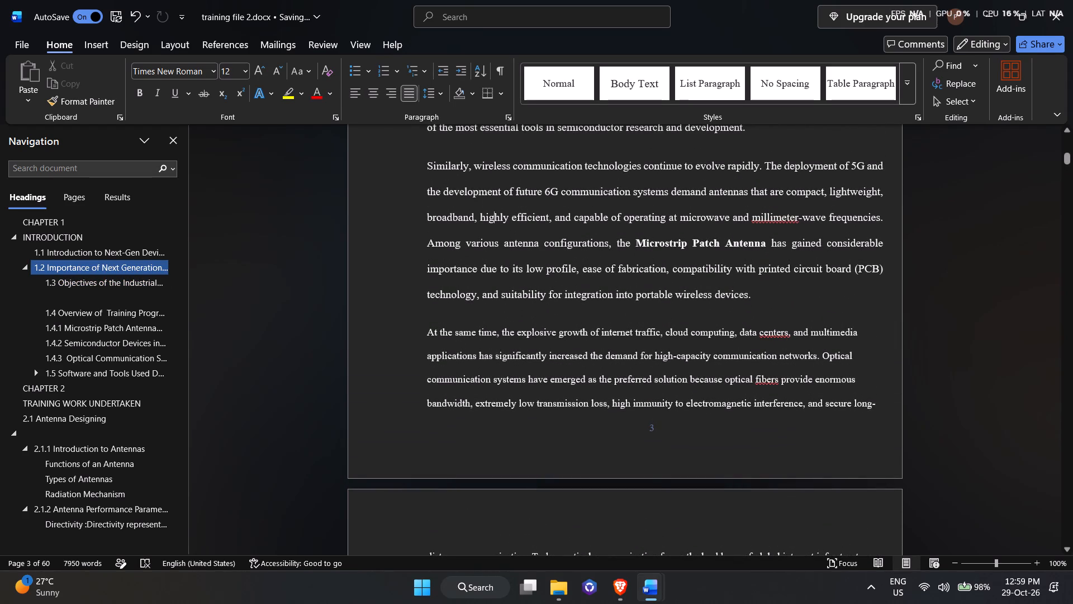
{"action": "left_click_drag", "start_coordinate": [430, 332], "coordinate": [615, 493]}
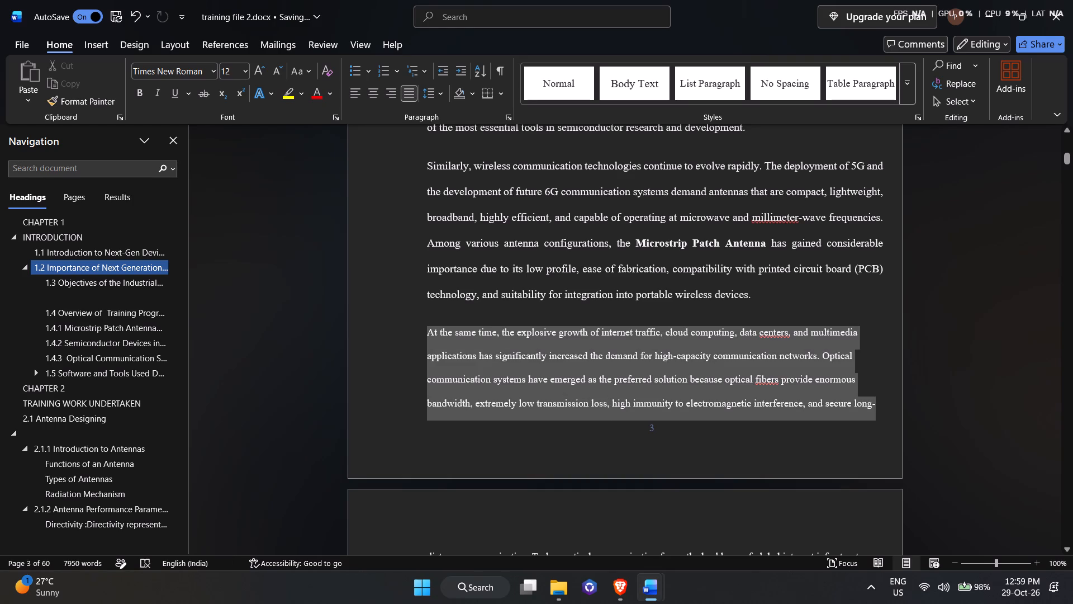
{"action": "left_click_drag", "start_coordinate": [615, 493], "coordinate": [624, 417]}
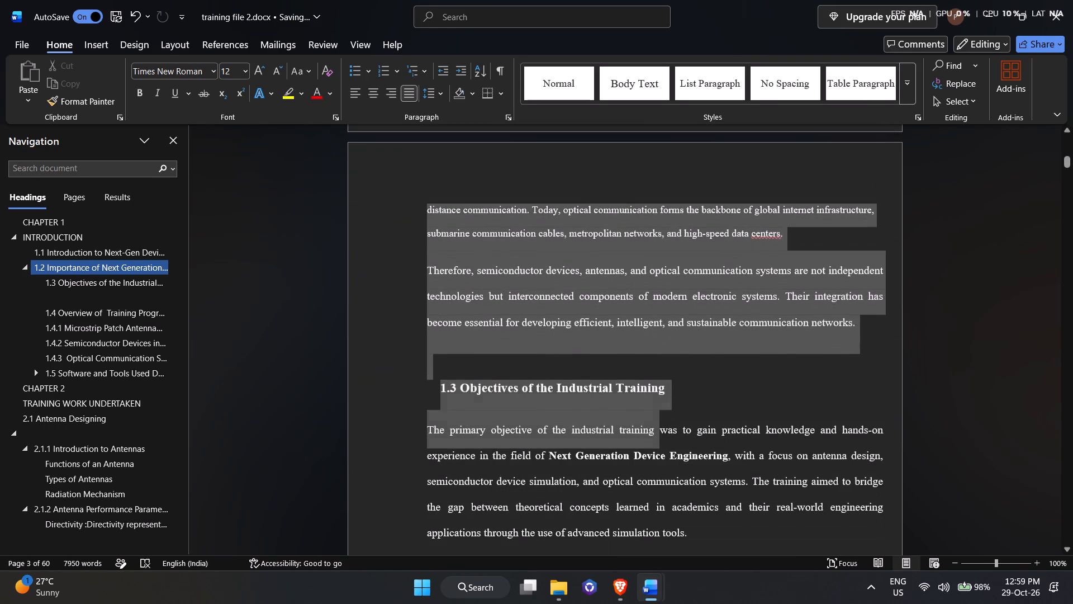
{"action": "left_click_drag", "start_coordinate": [624, 417], "coordinate": [918, 340]}
{"action": "scroll", "coordinate": [803, 334], "scroll_direction": "right", "scroll_amount": 1}
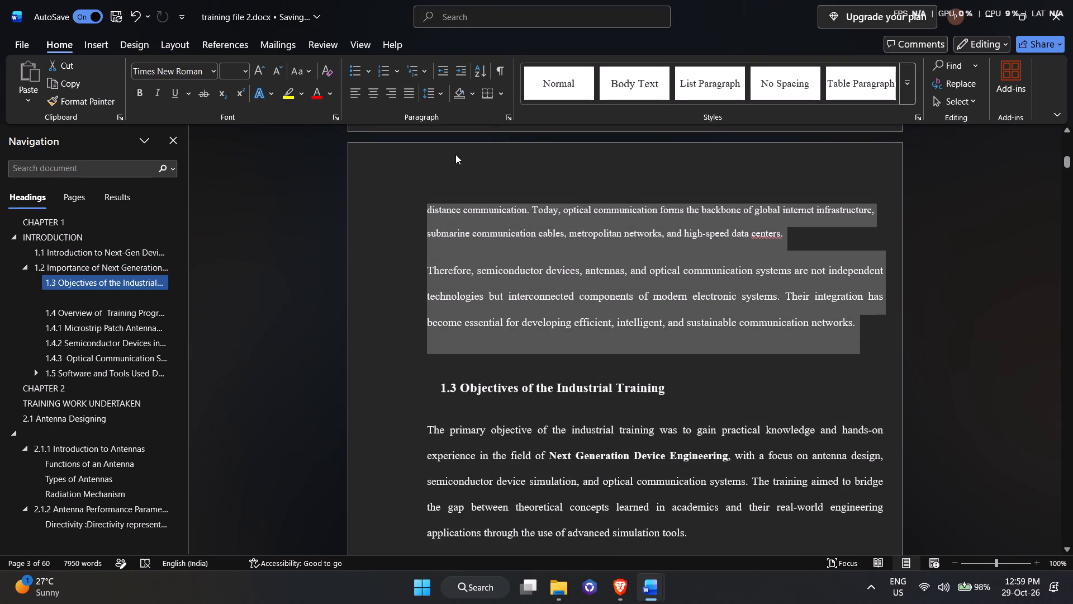
{"action": "left_click", "coordinate": [235, 70]}
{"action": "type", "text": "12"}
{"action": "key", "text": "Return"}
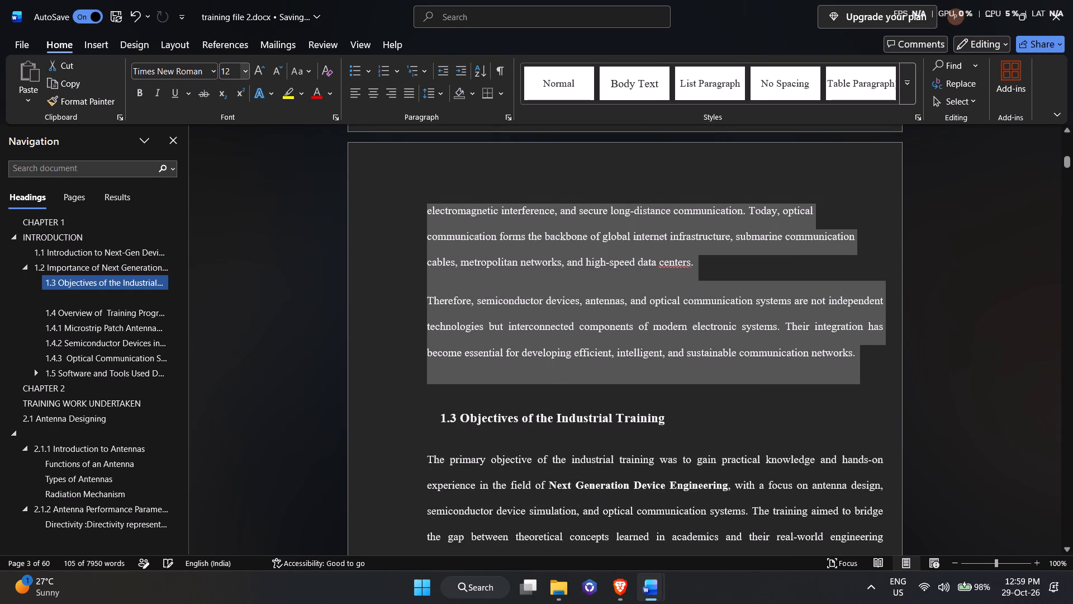
Remove the extra space between the number 1.4.3 and "Optical" in the heading 1.4.3 Optical Communication System.
{"action": "left_click", "coordinate": [431, 207]}
{"action": "scroll", "coordinate": [536, 234], "scroll_direction": "down", "scroll_amount": 2}
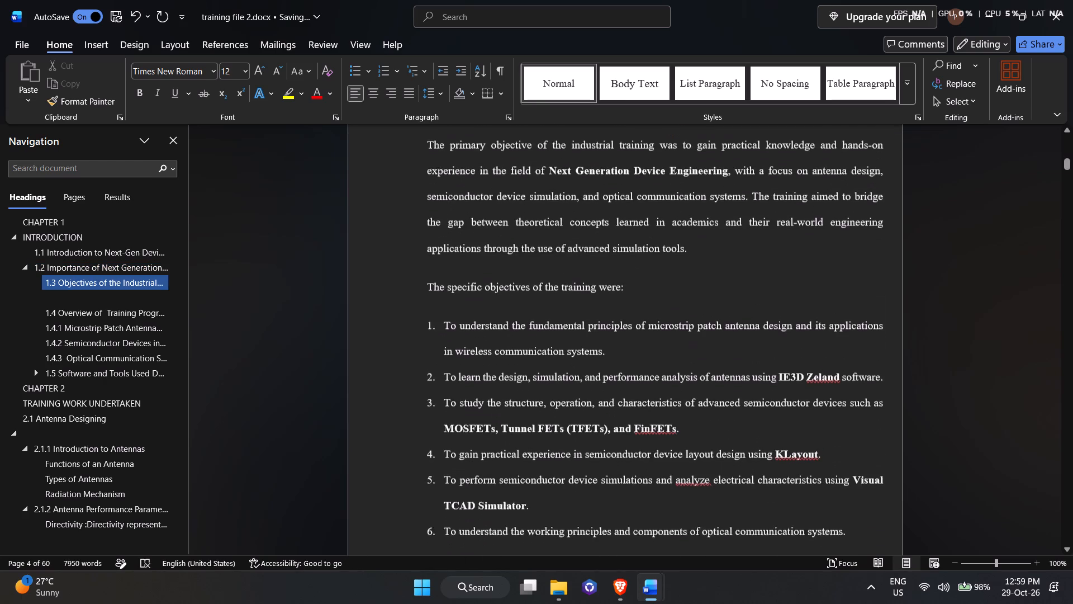
{"action": "left_click", "coordinate": [531, 197]}
{"action": "scroll", "coordinate": [531, 197], "scroll_direction": "down", "scroll_amount": 1}
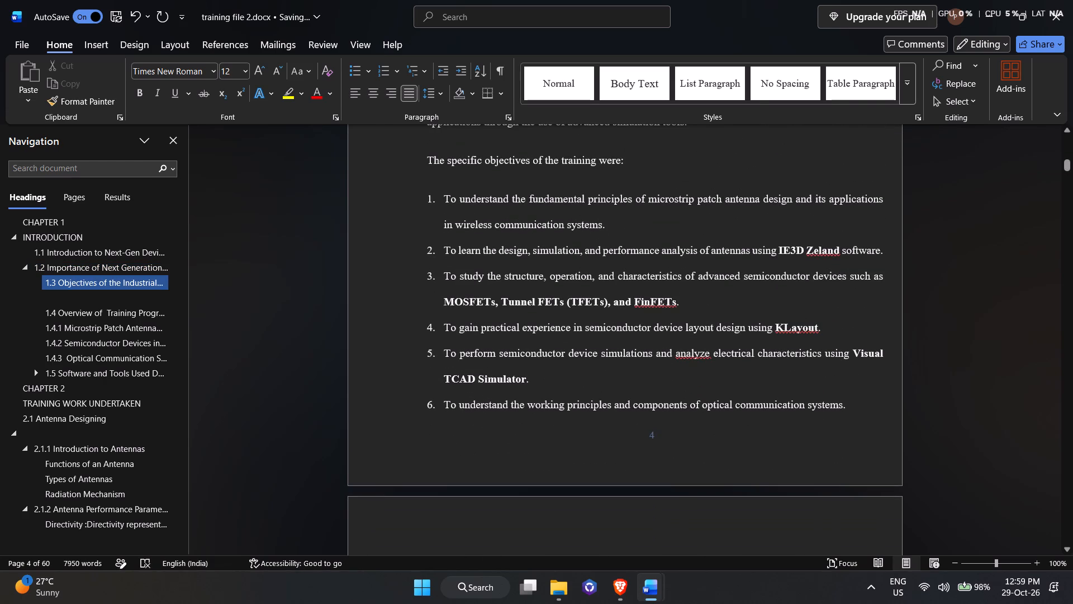
{"action": "left_click", "coordinate": [540, 272]}
{"action": "scroll", "coordinate": [540, 272], "scroll_direction": "down", "scroll_amount": 2}
{"action": "scroll", "coordinate": [542, 348], "scroll_direction": "down", "scroll_amount": 1}
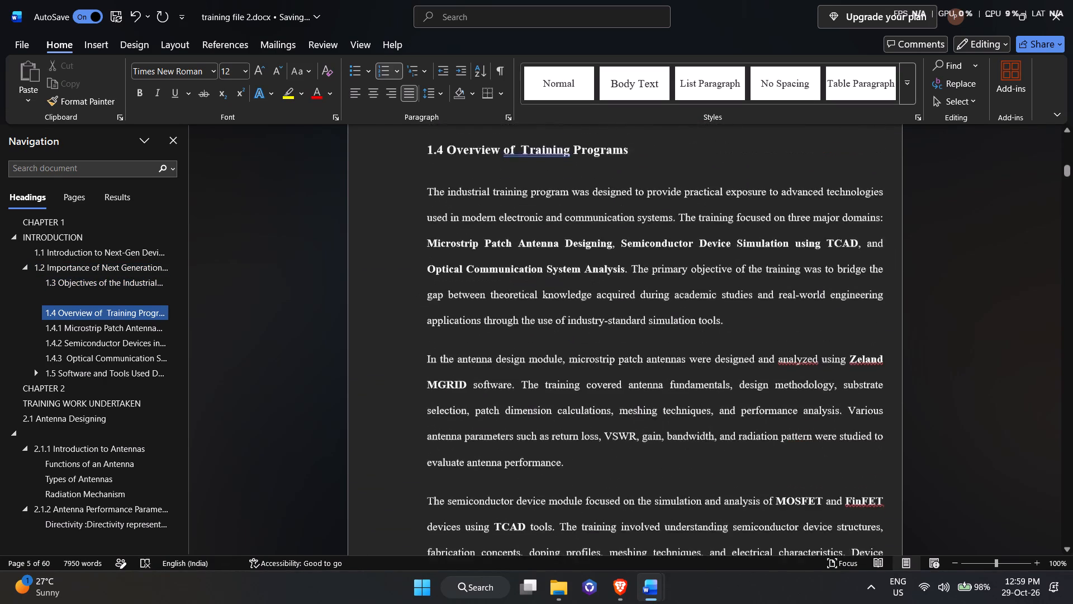
{"action": "scroll", "coordinate": [542, 348], "scroll_direction": "down", "scroll_amount": 5}
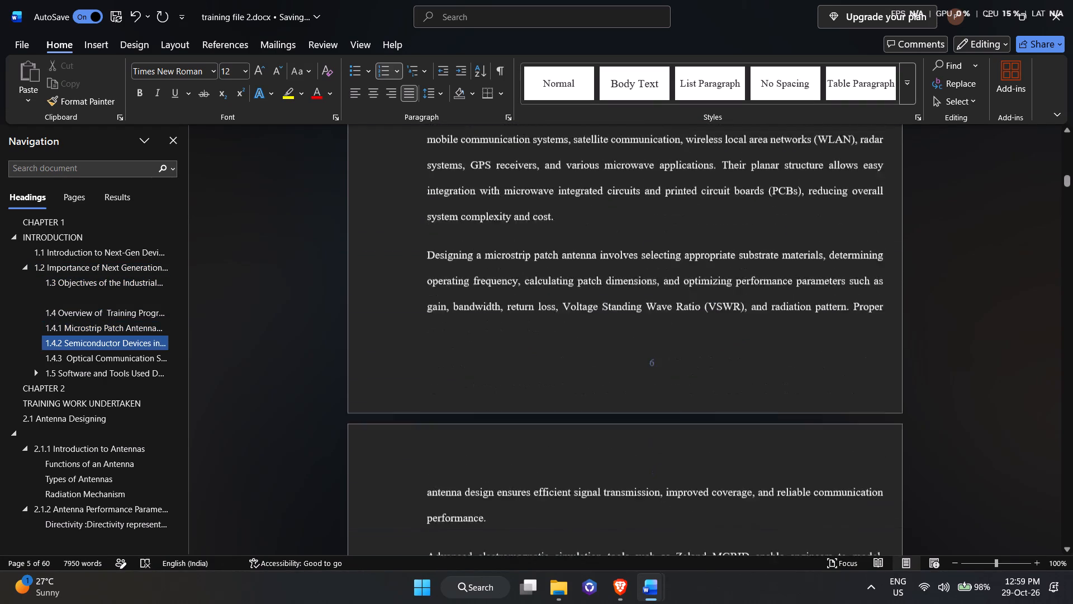
{"action": "scroll", "coordinate": [538, 335], "scroll_direction": "down", "scroll_amount": 5}
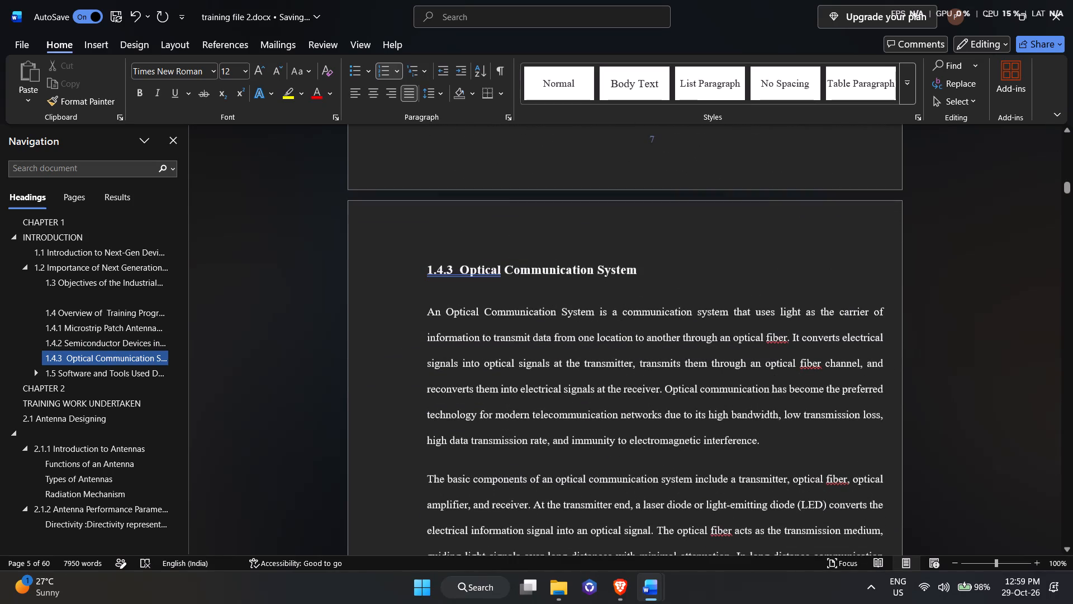
{"action": "scroll", "coordinate": [538, 335], "scroll_direction": "down", "scroll_amount": 1}
{"action": "left_click", "coordinate": [458, 266]}
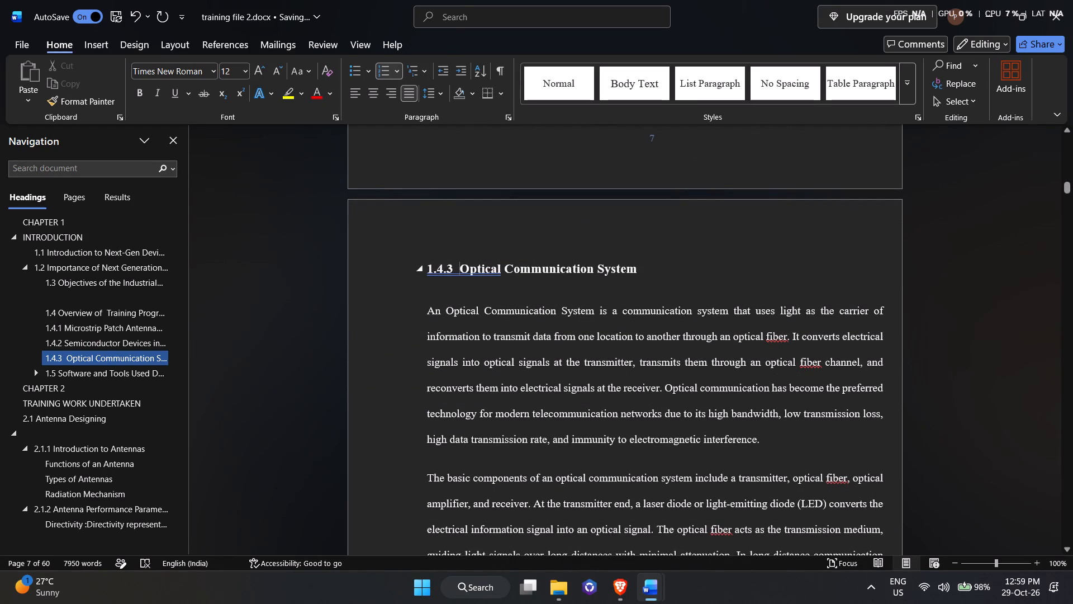
{"action": "key", "text": "BackSpace"}
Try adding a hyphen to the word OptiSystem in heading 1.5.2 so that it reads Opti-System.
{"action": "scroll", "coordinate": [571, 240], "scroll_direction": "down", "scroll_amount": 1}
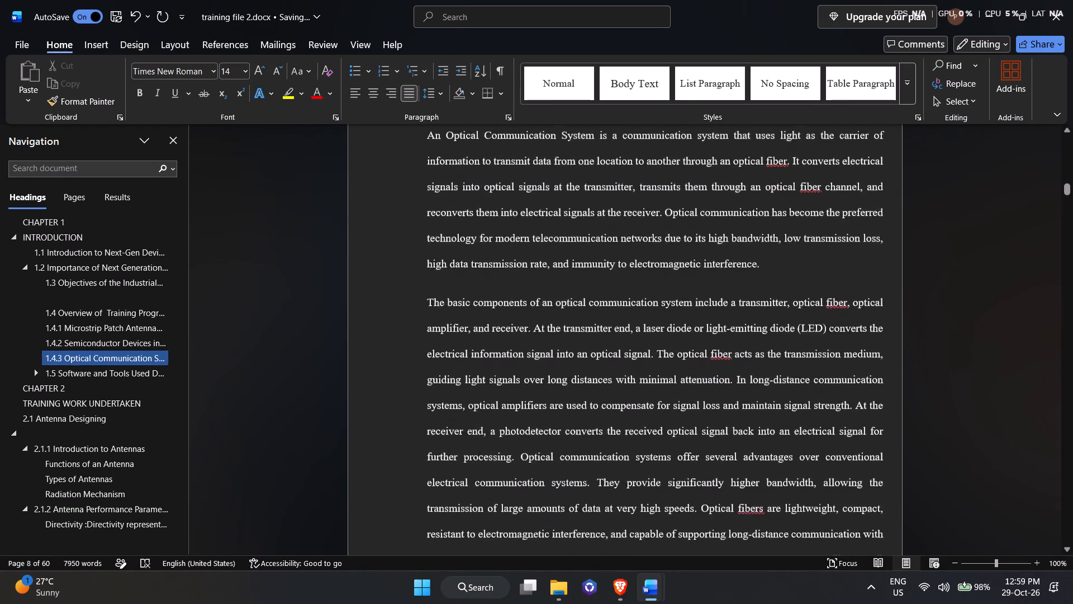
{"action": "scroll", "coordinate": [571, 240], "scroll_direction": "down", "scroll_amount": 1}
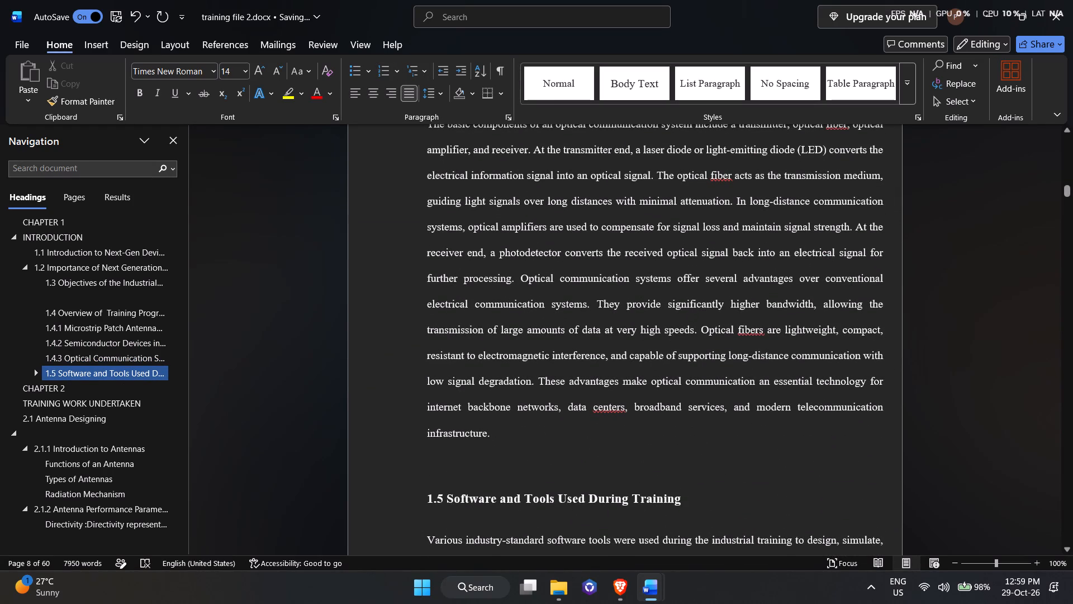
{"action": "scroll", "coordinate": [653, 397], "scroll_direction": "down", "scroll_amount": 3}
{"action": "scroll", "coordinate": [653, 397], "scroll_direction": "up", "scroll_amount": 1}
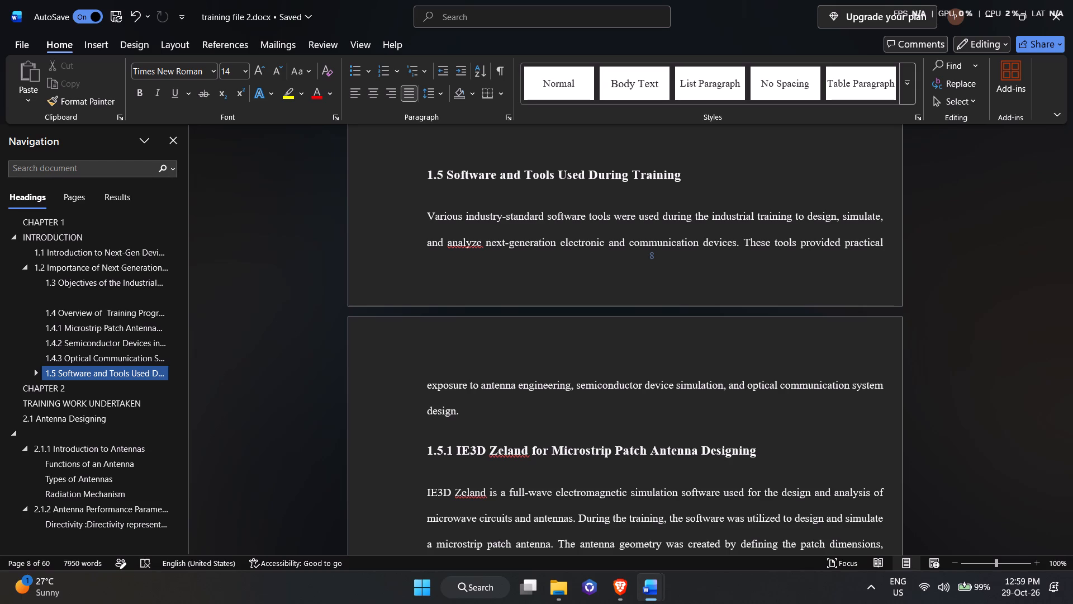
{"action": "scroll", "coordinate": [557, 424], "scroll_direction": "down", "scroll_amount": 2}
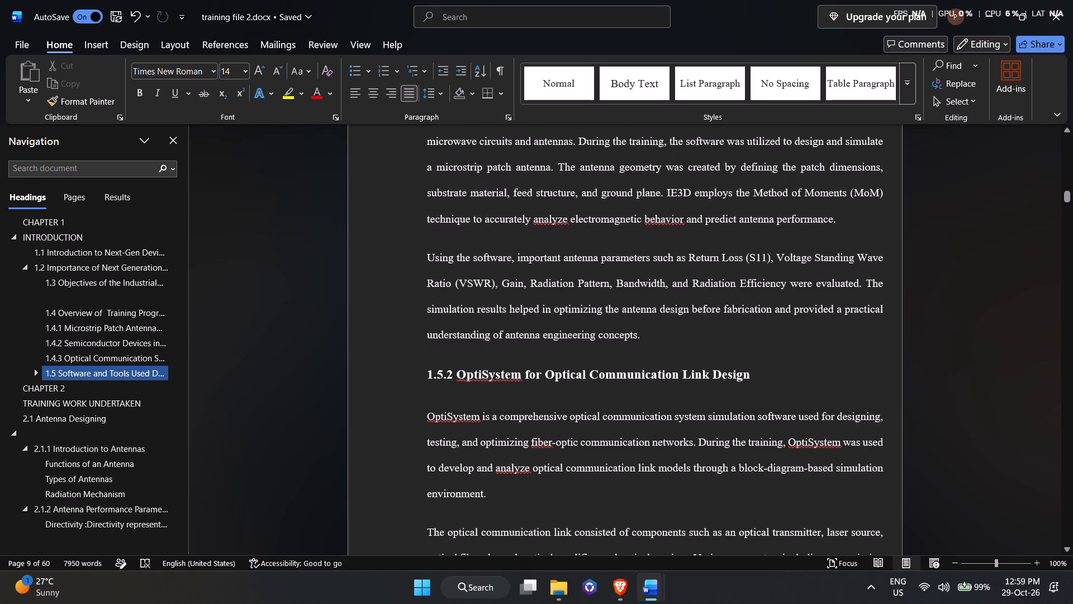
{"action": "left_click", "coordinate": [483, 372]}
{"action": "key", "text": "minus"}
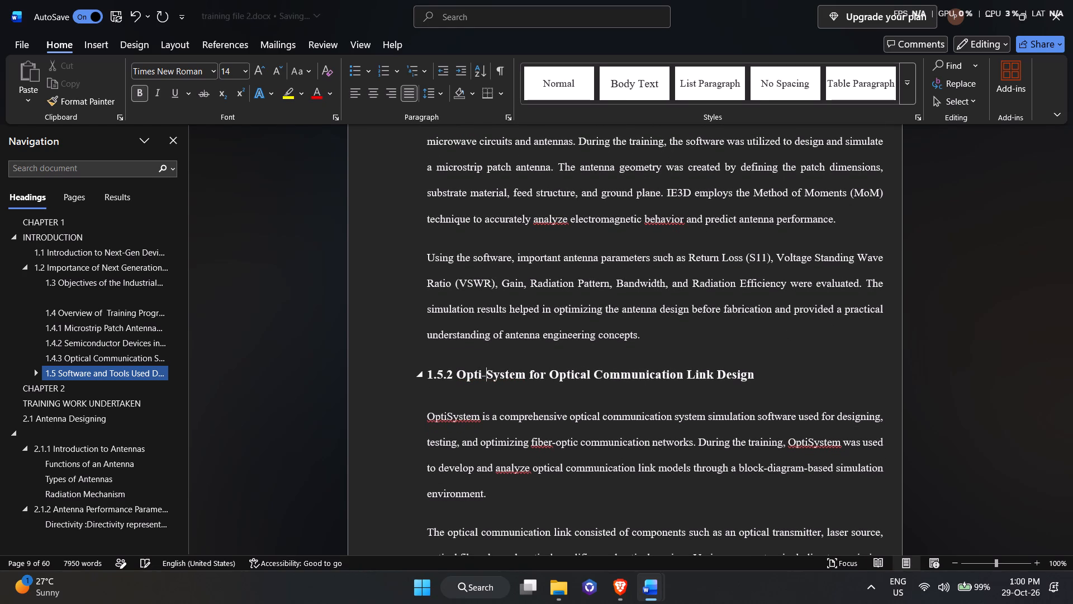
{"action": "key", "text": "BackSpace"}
Delete the blank space between the Chapter 2 headings 2.1 Antenna Designing and 2.1.1 Introduction to Antennas.
{"action": "scroll", "coordinate": [601, 395], "scroll_direction": "down", "scroll_amount": 1}
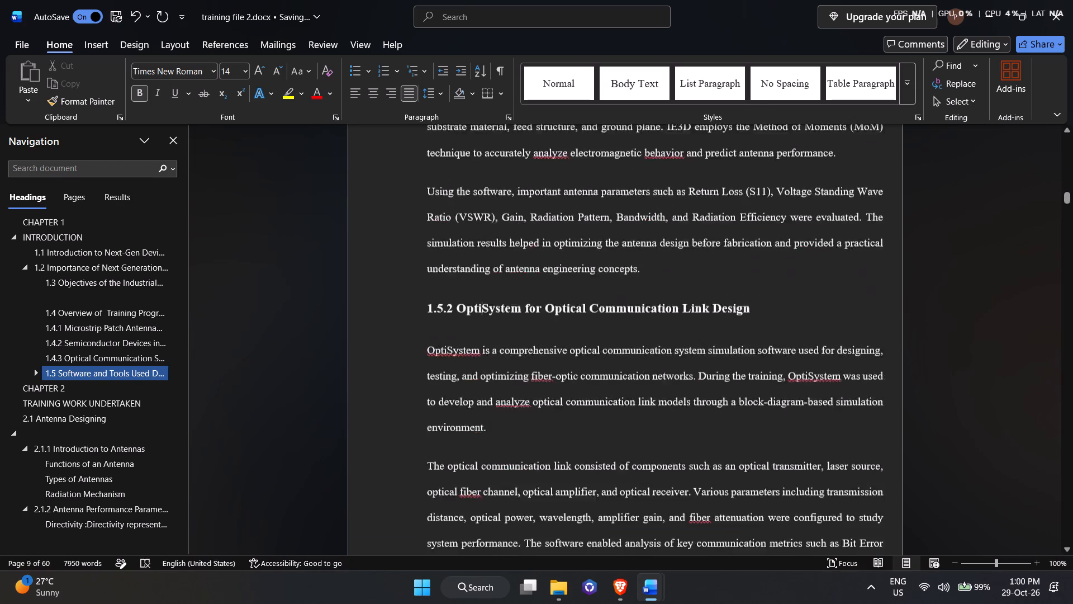
{"action": "scroll", "coordinate": [601, 395], "scroll_direction": "down", "scroll_amount": 1}
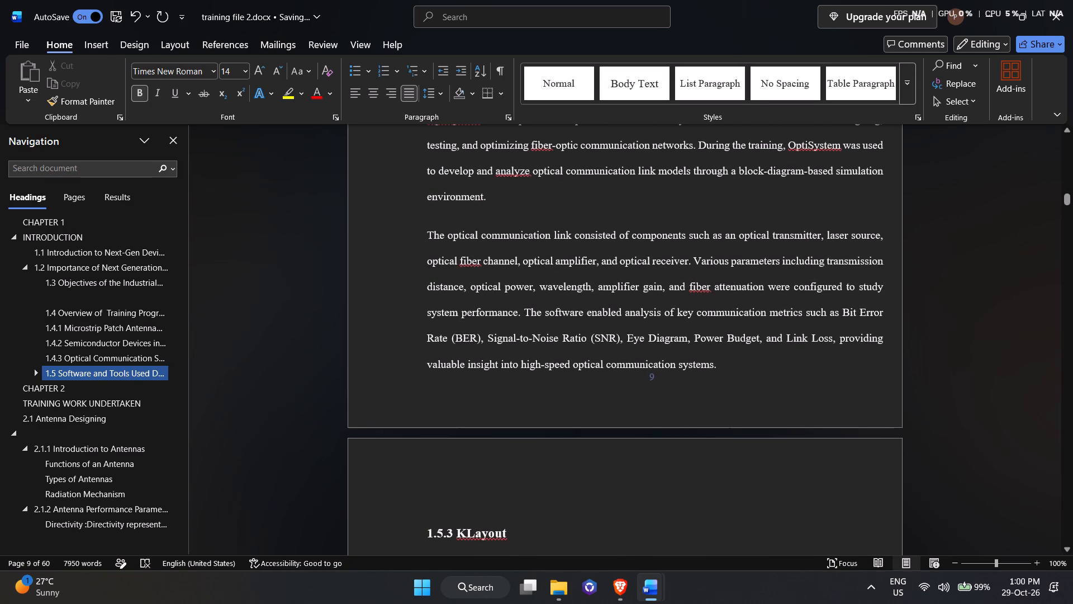
{"action": "scroll", "coordinate": [601, 397], "scroll_direction": "down", "scroll_amount": 4}
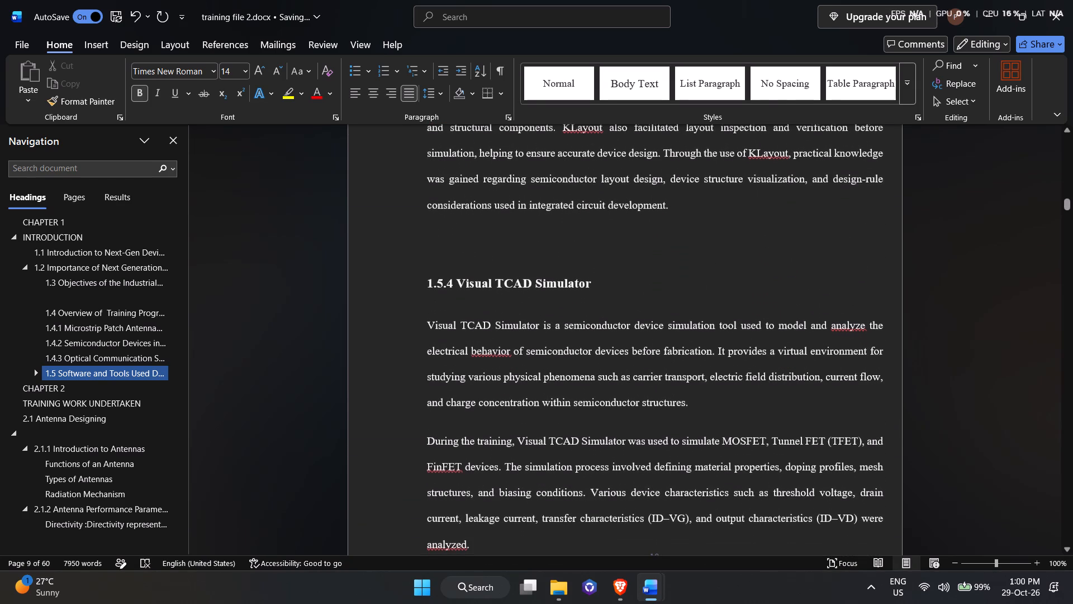
{"action": "scroll", "coordinate": [566, 312], "scroll_direction": "down", "scroll_amount": 3}
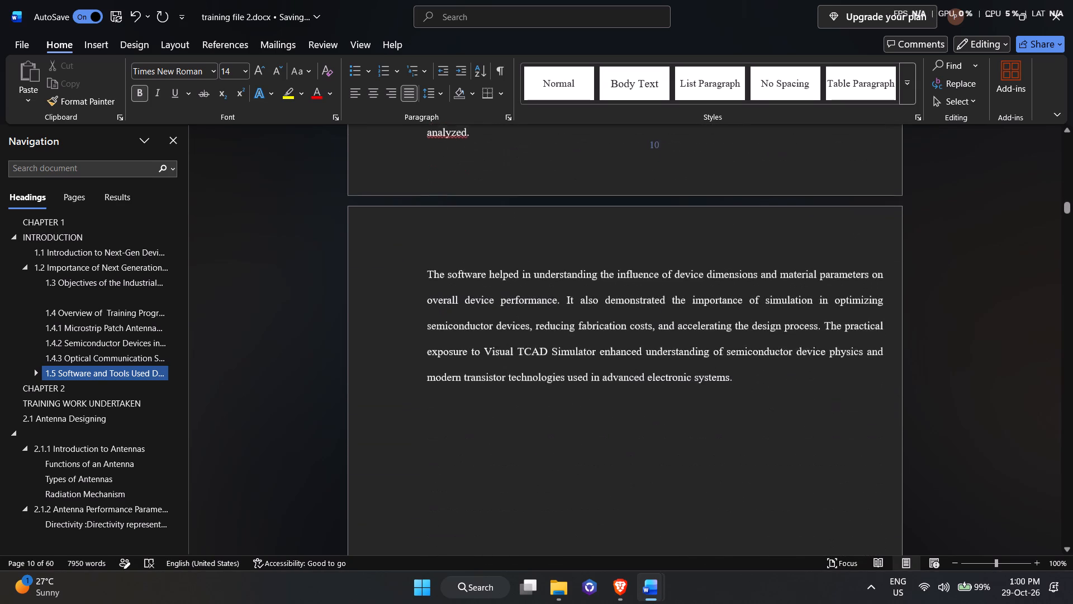
{"action": "scroll", "coordinate": [566, 312], "scroll_direction": "down", "scroll_amount": 4}
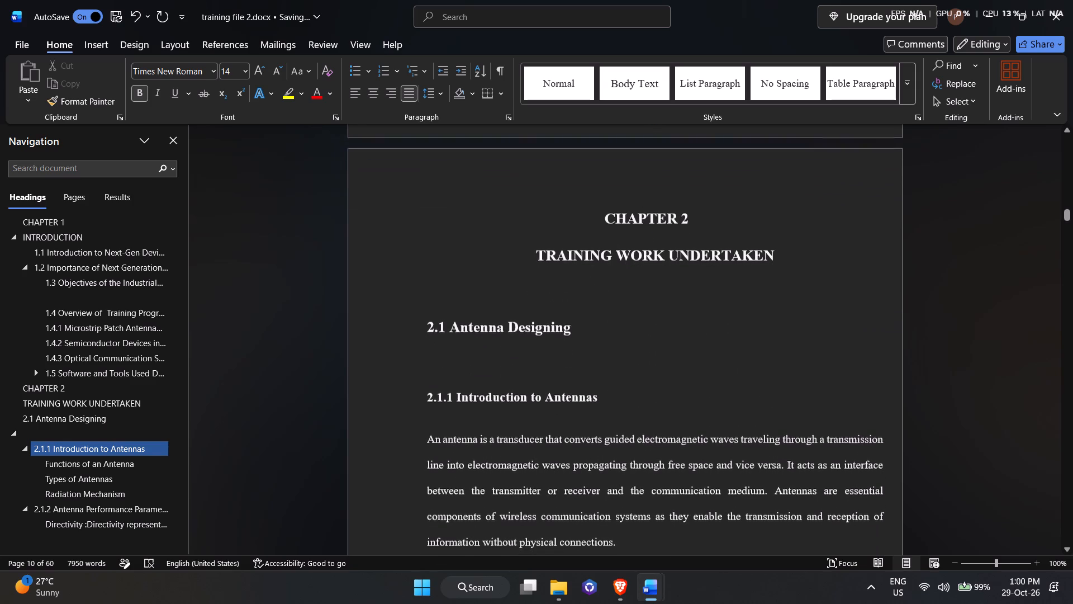
{"action": "left_click", "coordinate": [452, 374]}
{"action": "key", "text": "BackSpace"}
{"action": "key", "text": "BackSpace"}
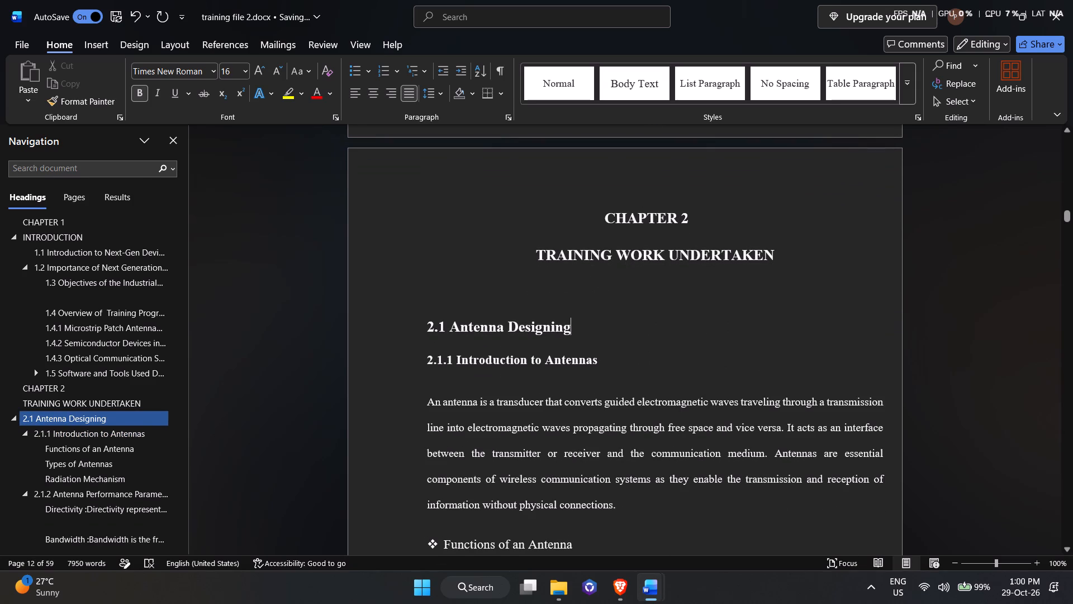
Remove the diamond bullets from the subheadings Functions of an Antenna and Types of Antennas in section 2.1.1.
{"action": "scroll", "coordinate": [562, 294], "scroll_direction": "down", "scroll_amount": 3}
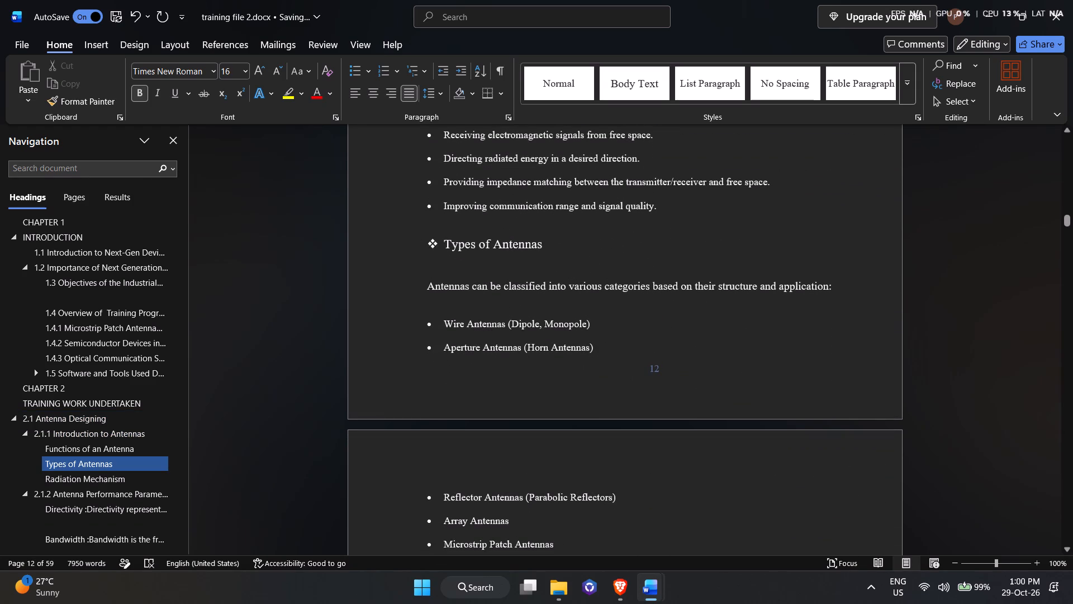
{"action": "left_click", "coordinate": [443, 271]}
{"action": "key", "text": "Up"}
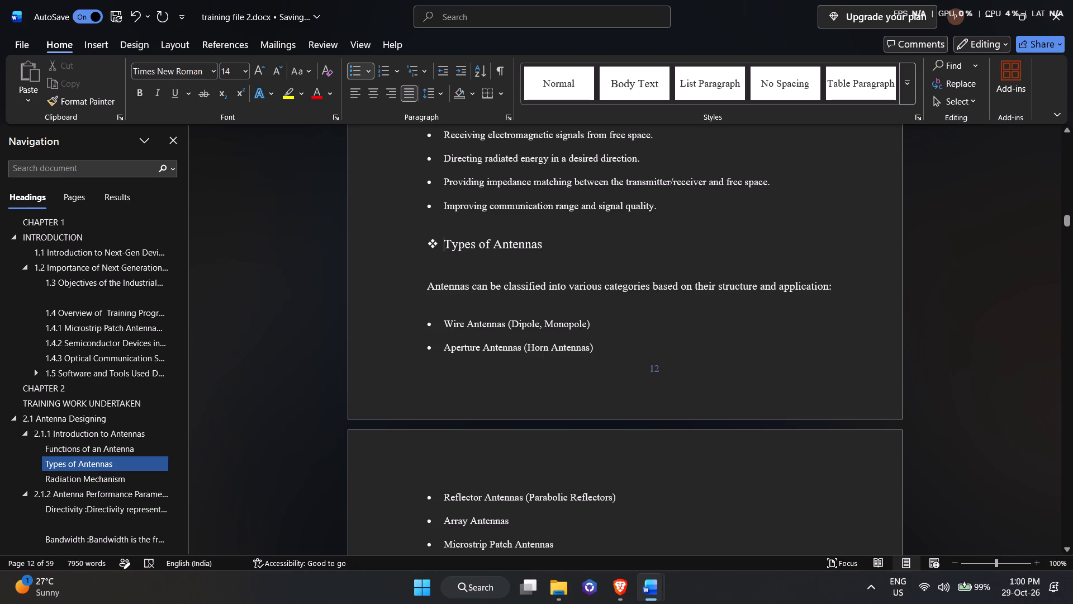
{"action": "key", "text": "Down"}
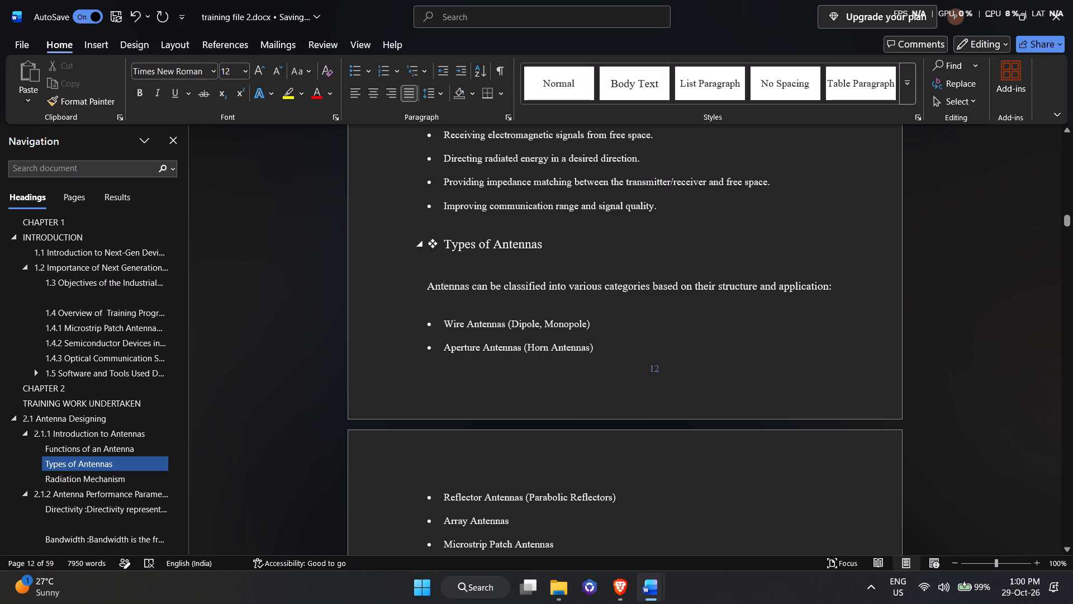
{"action": "left_click", "coordinate": [440, 243]}
{"action": "scroll", "coordinate": [440, 243], "scroll_direction": "up", "scroll_amount": 1}
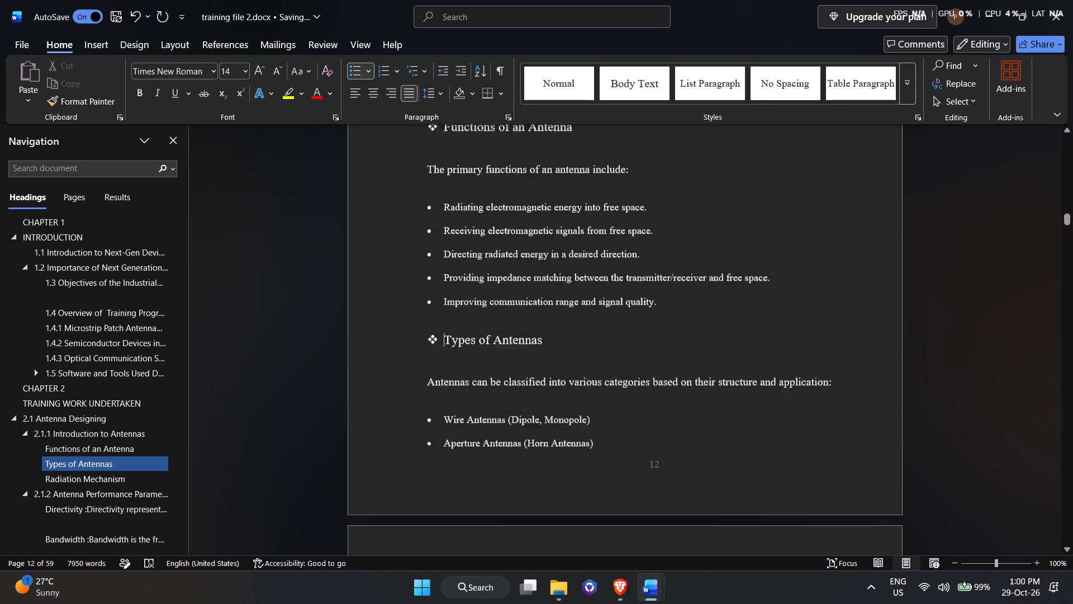
{"action": "scroll", "coordinate": [440, 243], "scroll_direction": "up", "scroll_amount": 2}
{"action": "scroll", "coordinate": [440, 243], "scroll_direction": "down", "scroll_amount": 1}
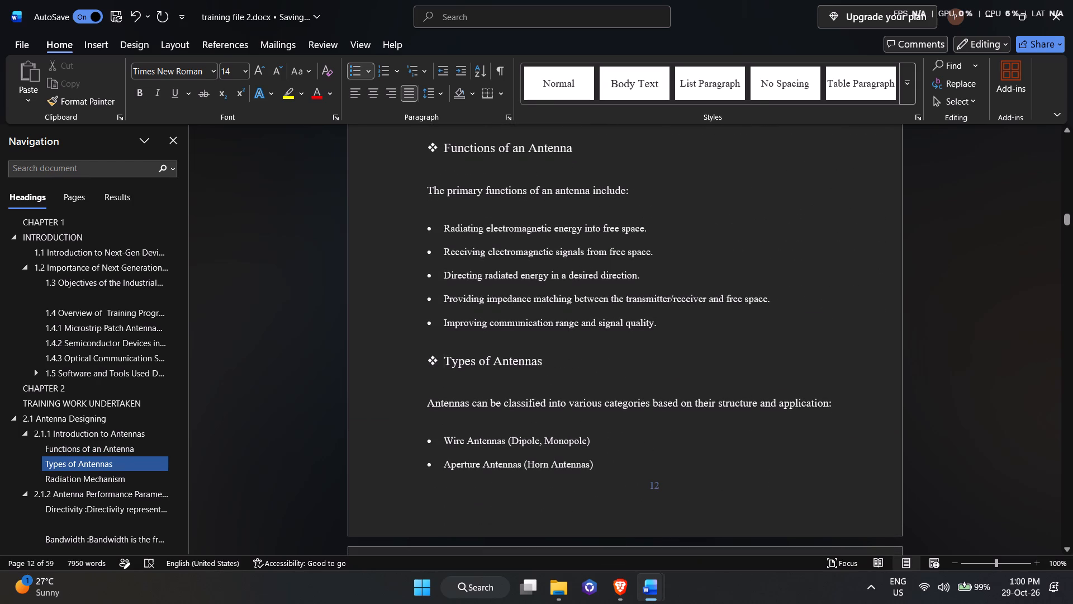
{"action": "scroll", "coordinate": [440, 243], "scroll_direction": "up", "scroll_amount": 1}
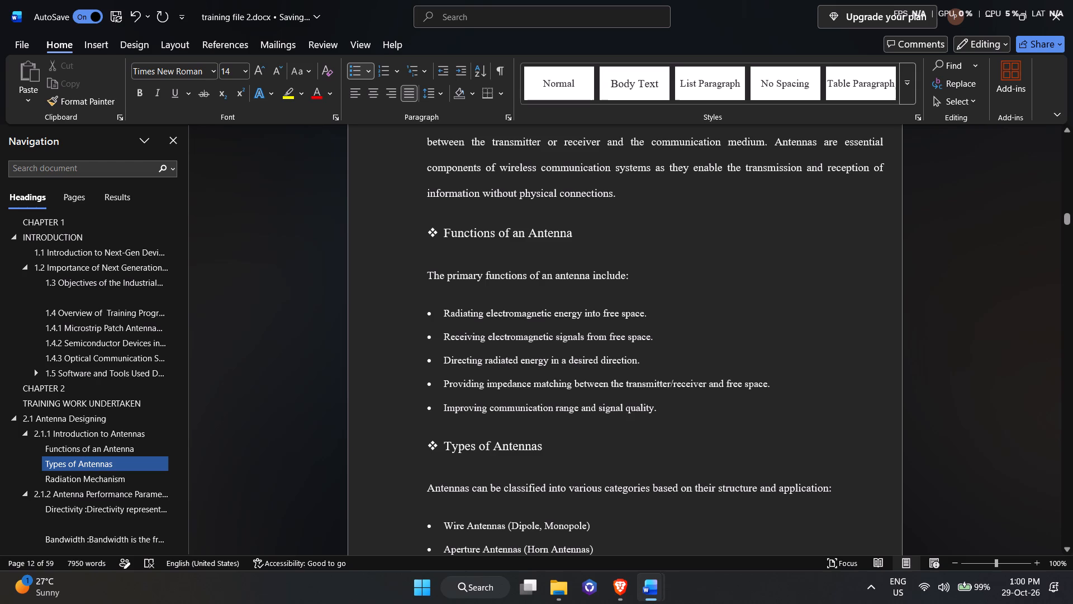
{"action": "left_click", "coordinate": [438, 234]}
{"action": "key", "text": "BackSpace"}
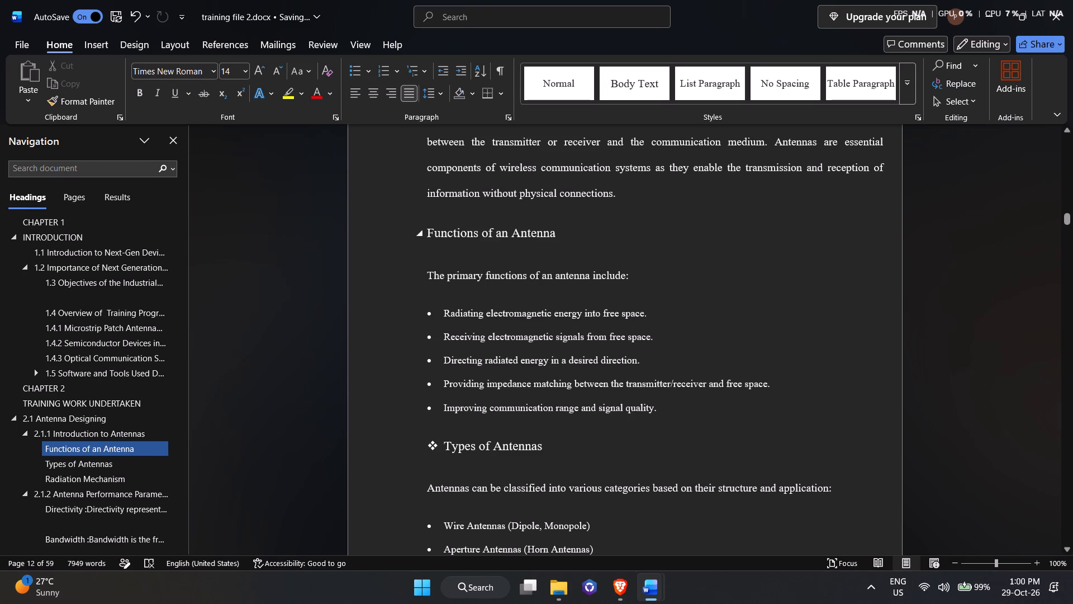
{"action": "left_click", "coordinate": [438, 441]}
{"action": "key", "text": "BackSpace"}
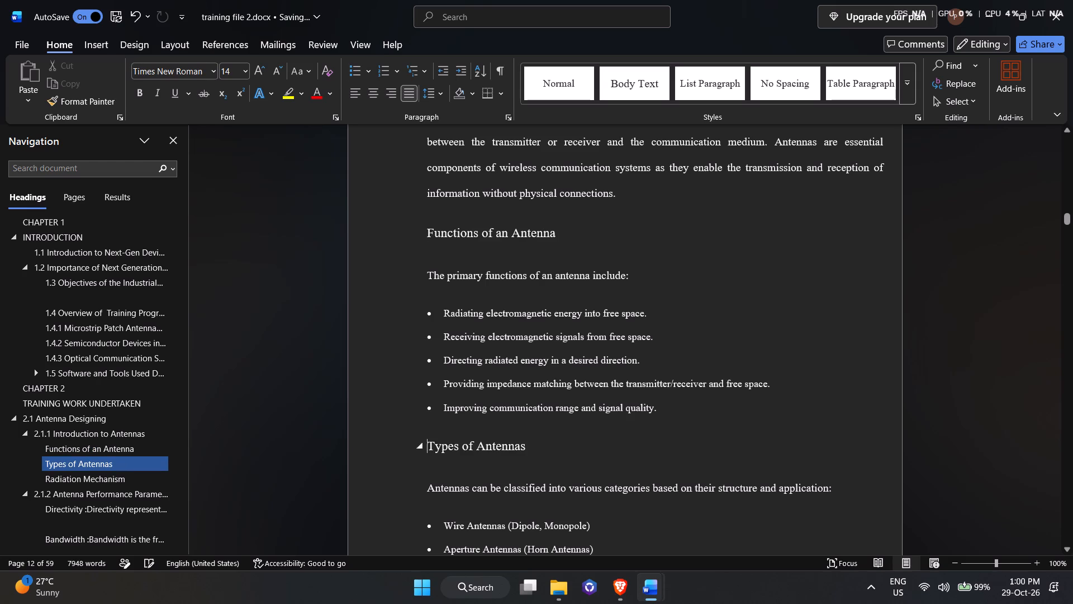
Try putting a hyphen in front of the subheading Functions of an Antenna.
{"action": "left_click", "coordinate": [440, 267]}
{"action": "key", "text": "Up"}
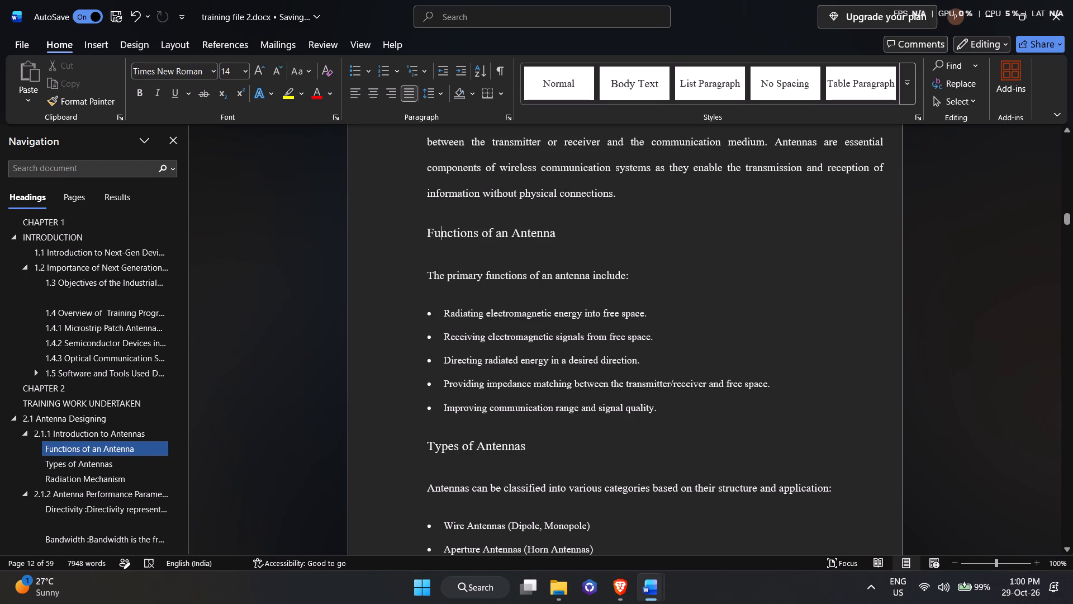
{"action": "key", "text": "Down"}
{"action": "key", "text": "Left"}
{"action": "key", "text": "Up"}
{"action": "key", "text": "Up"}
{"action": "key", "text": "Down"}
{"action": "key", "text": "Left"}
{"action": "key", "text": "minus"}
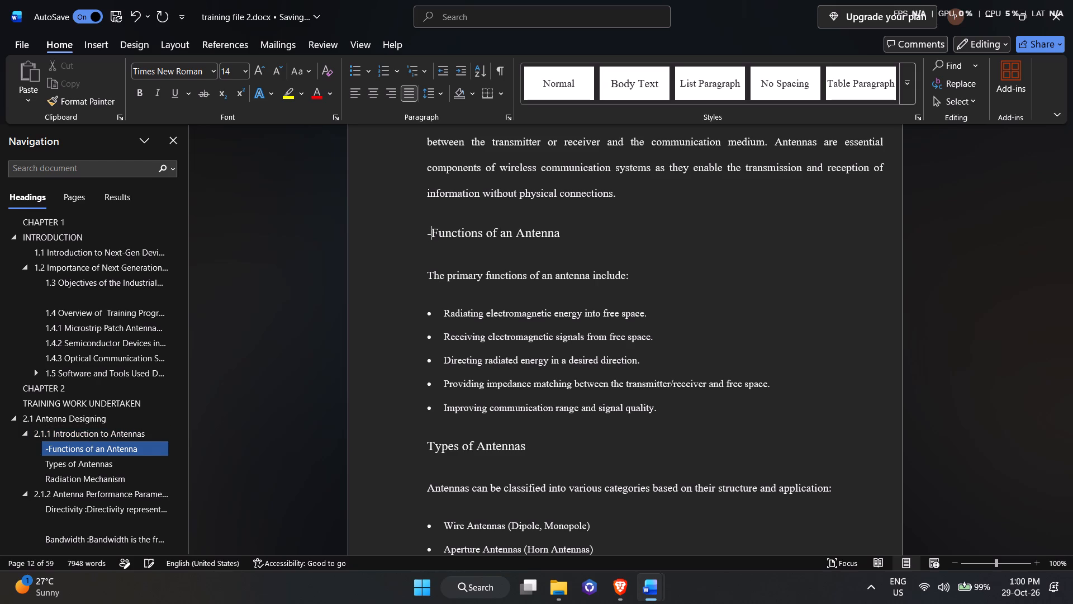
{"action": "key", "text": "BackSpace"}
Remove the diamond bullet from the subheading Radiation Mechanism in section 2.1.1.
{"action": "scroll", "coordinate": [563, 348], "scroll_direction": "down", "scroll_amount": 2}
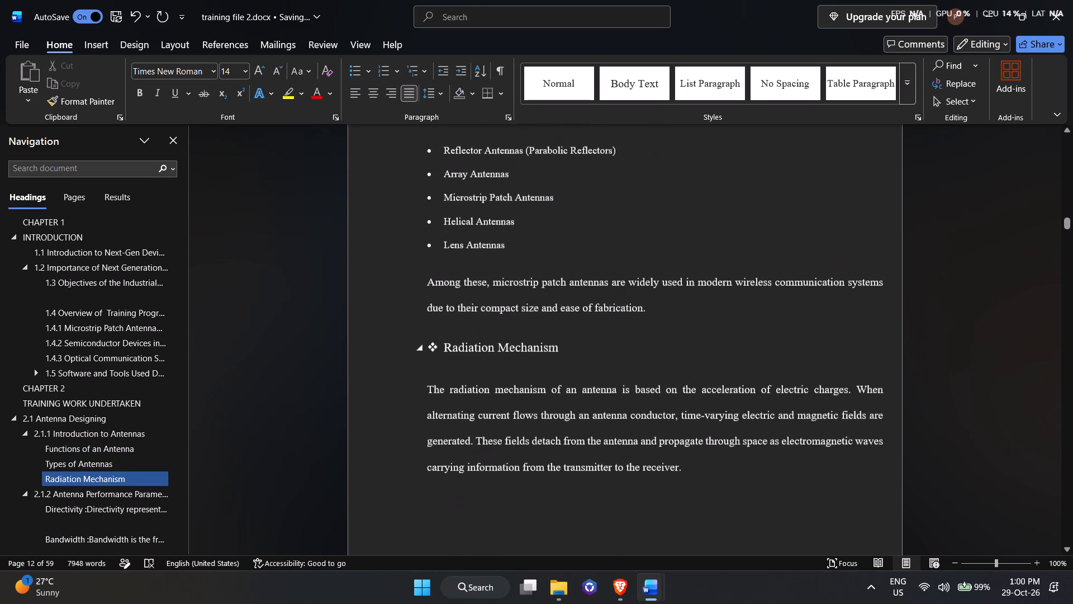
{"action": "left_click", "coordinate": [431, 321]}
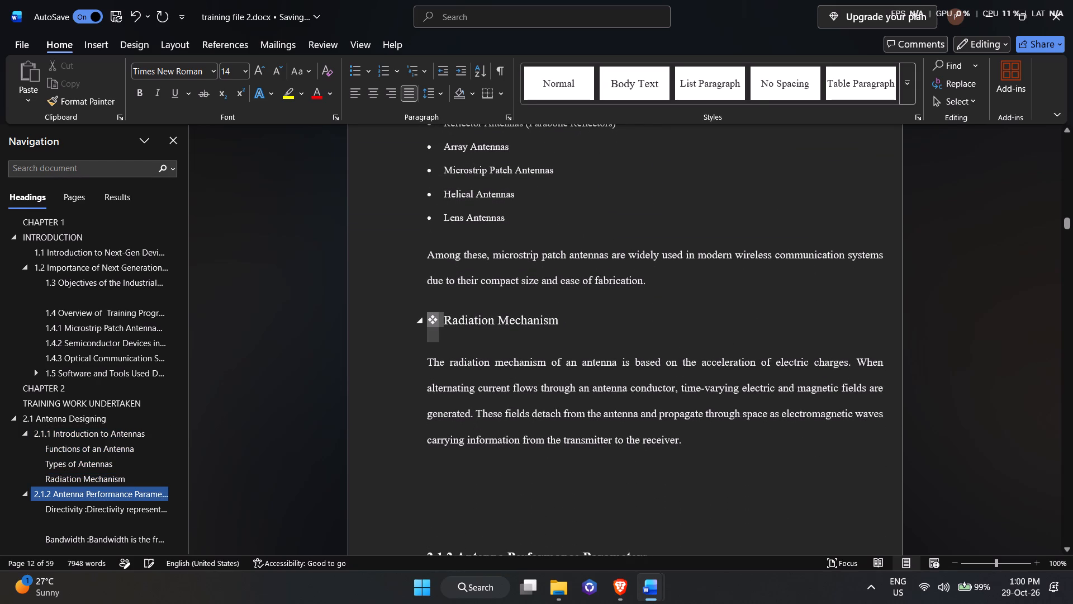
{"action": "key", "text": "Delete"}
Delete the blank lines between the Radiation Mechanism paragraph and the heading 2.1.2 Antenna Performance Parameters.
{"action": "scroll", "coordinate": [616, 176], "scroll_direction": "down", "scroll_amount": 1}
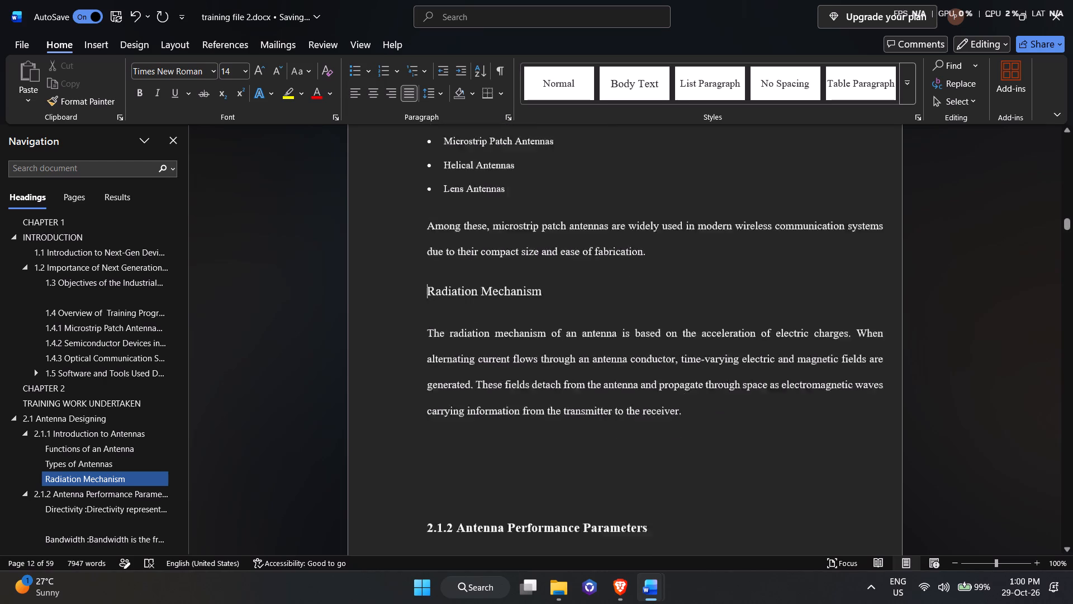
{"action": "scroll", "coordinate": [616, 176], "scroll_direction": "down", "scroll_amount": 2}
{"action": "left_click", "coordinate": [454, 248]}
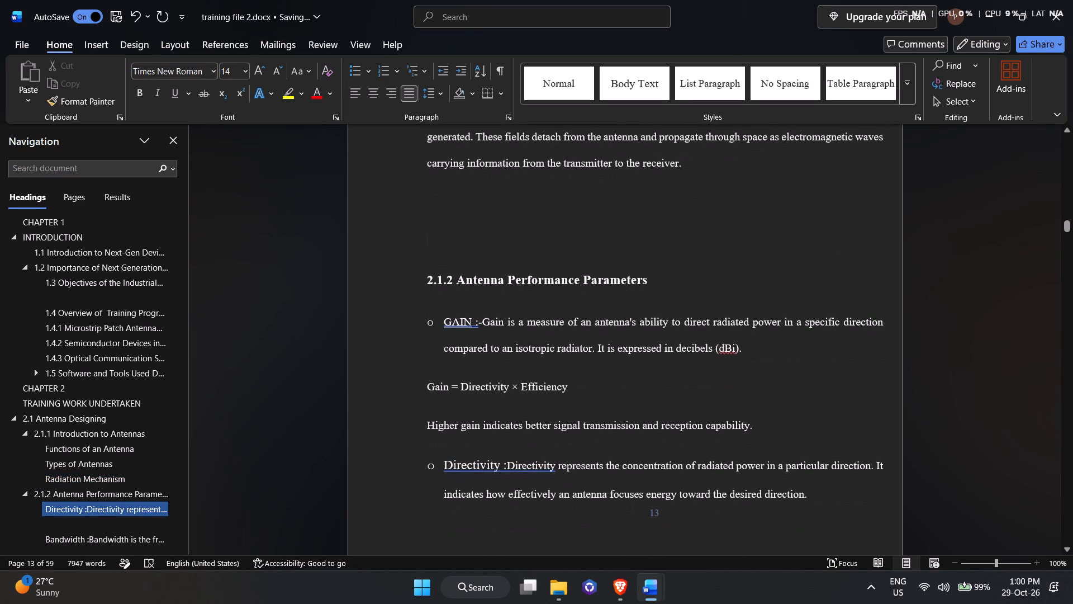
{"action": "key", "text": "BackSpace"}
{"action": "key", "text": "BackSpace"}
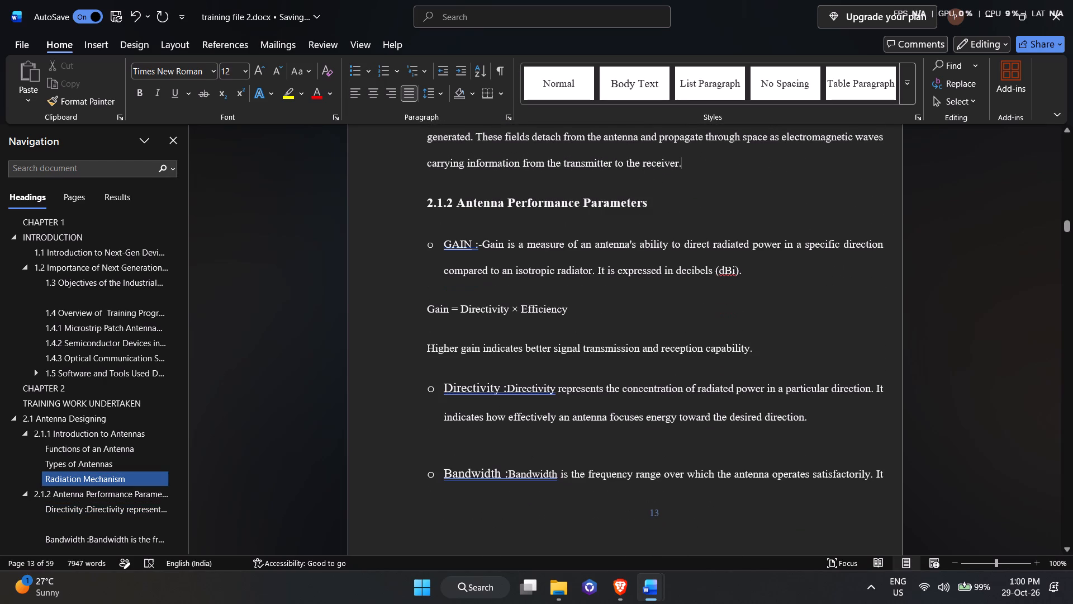
{"action": "left_click", "coordinate": [500, 259]}
{"action": "left_click", "coordinate": [480, 207]}
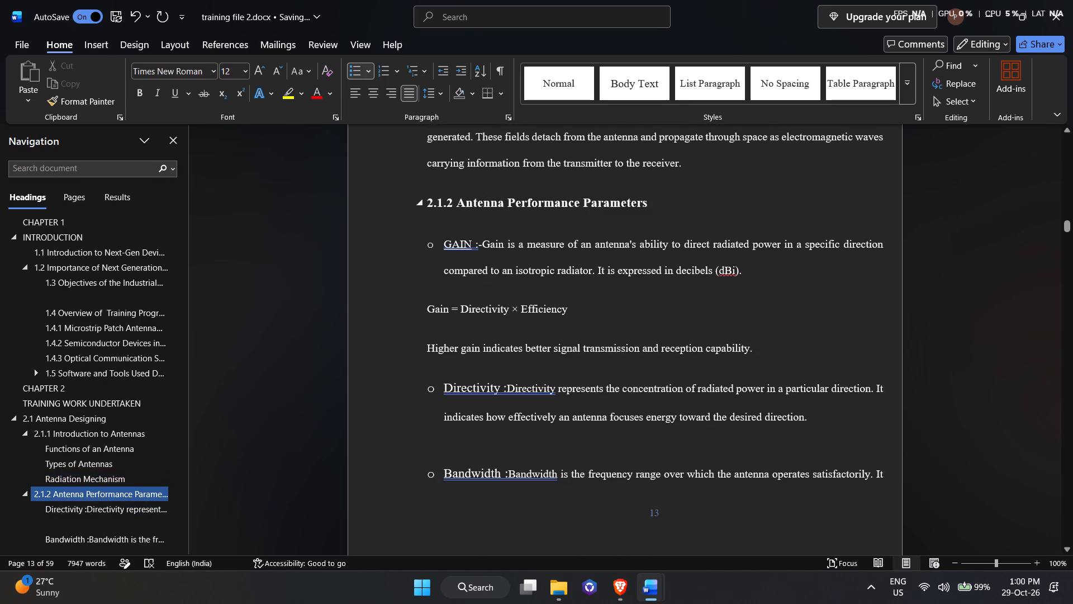
Switch to format.pdf in the browser and read the B.Tech training report guidelines on spacing, margins, captions and title fonts.
{"action": "key", "text": "alt+Tab"}
{"action": "scroll", "coordinate": [558, 271], "scroll_direction": "up", "scroll_amount": 7}
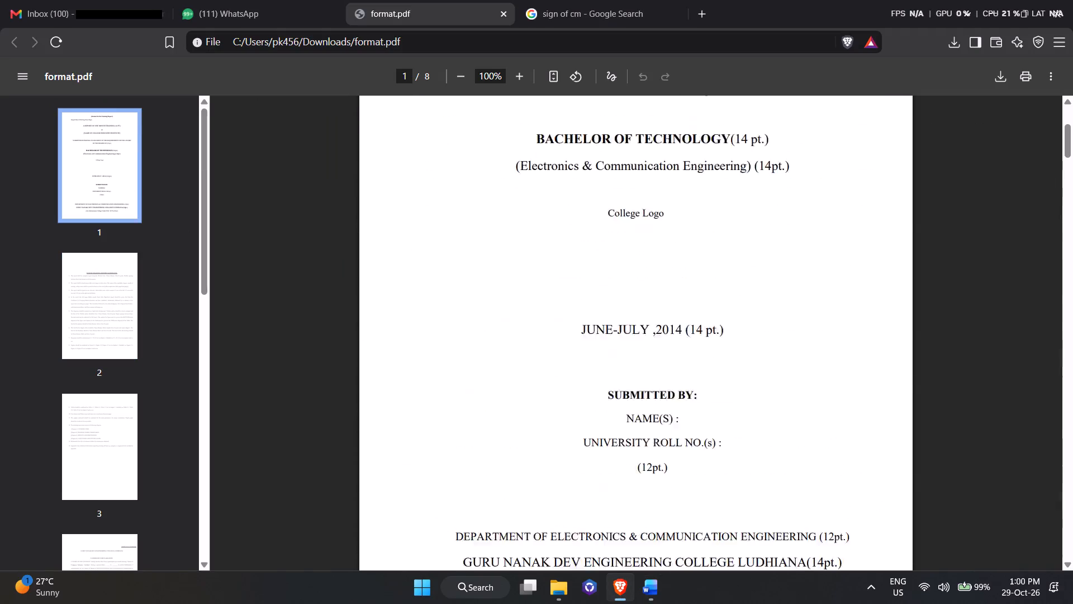
{"action": "scroll", "coordinate": [558, 271], "scroll_direction": "down", "scroll_amount": 7}
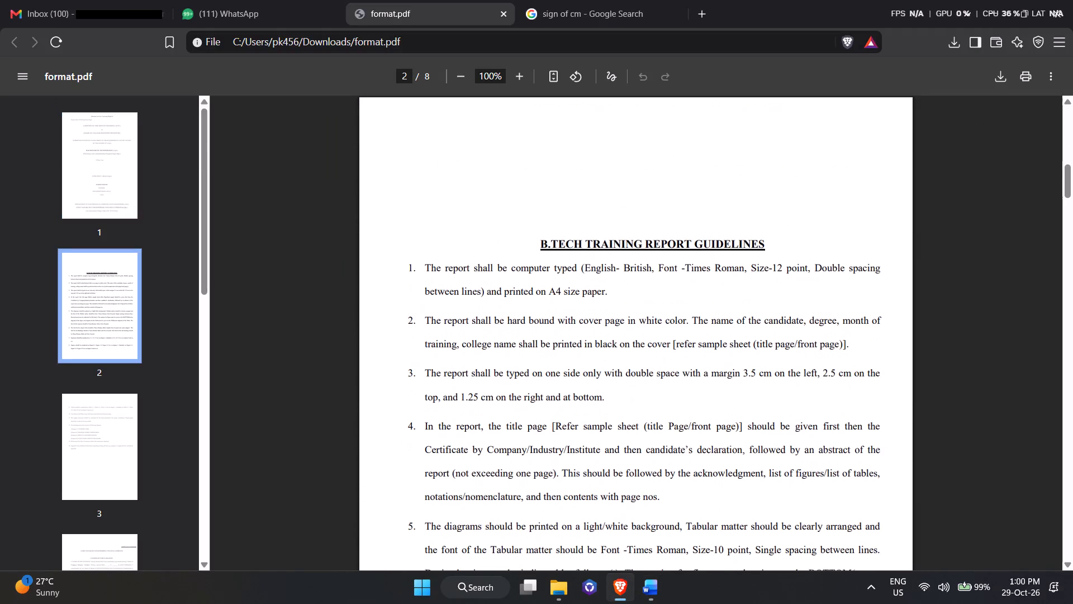
{"action": "scroll", "coordinate": [666, 490], "scroll_direction": "down", "scroll_amount": 1}
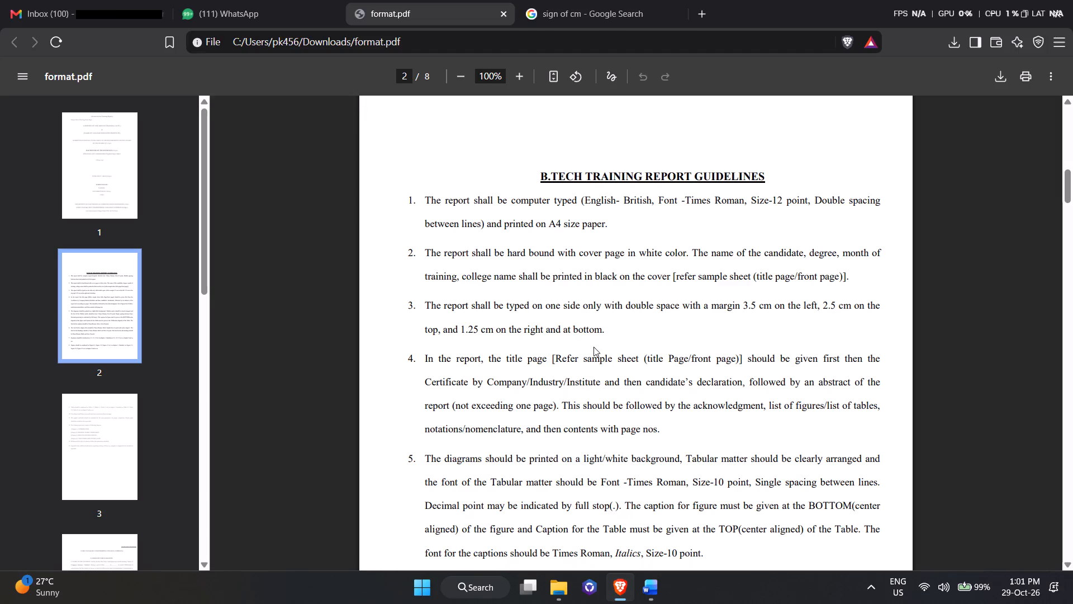
{"action": "scroll", "coordinate": [594, 347], "scroll_direction": "down", "scroll_amount": 1}
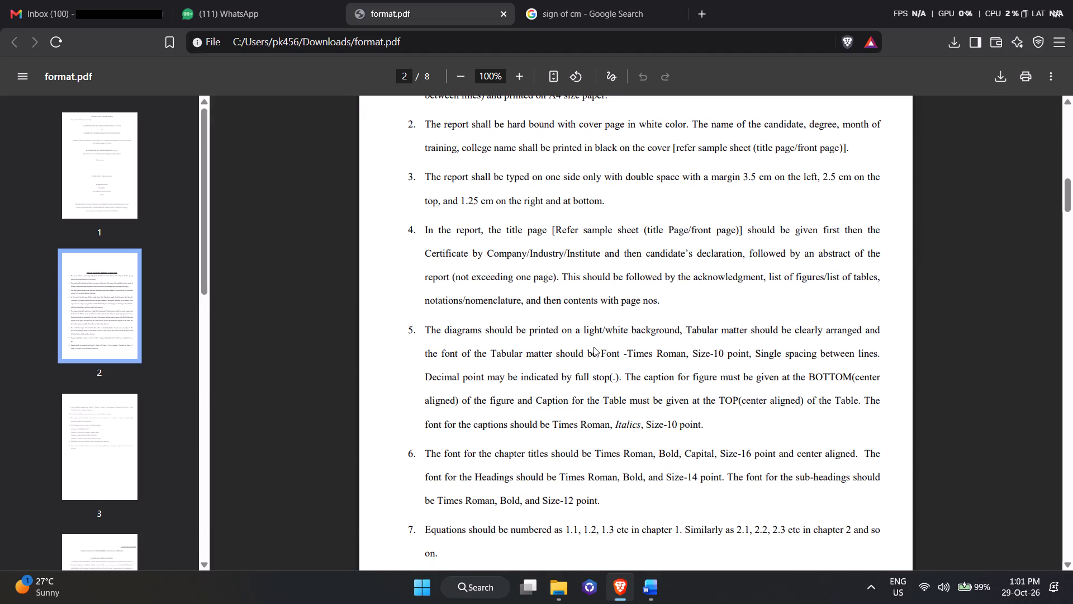
Back in Word, delete the blank line between the chapter title TRAINING WORK UNDERTAKEN and the heading 2.1 Antenna Designing.
{"action": "key", "text": "alt+Tab"}
{"action": "scroll", "coordinate": [515, 364], "scroll_direction": "up", "scroll_amount": 1}
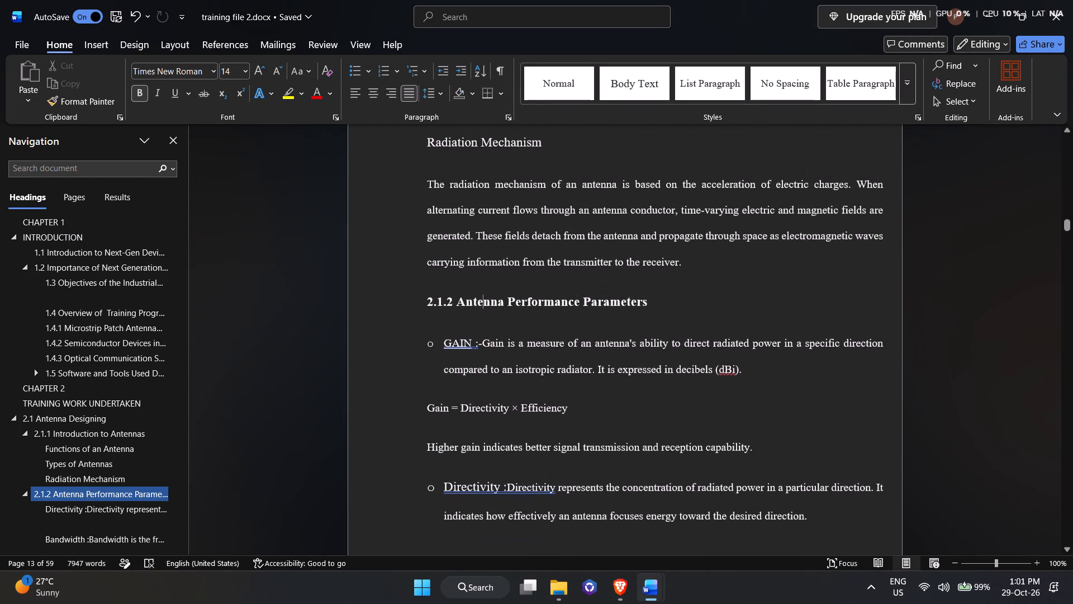
{"action": "scroll", "coordinate": [655, 305], "scroll_direction": "up", "scroll_amount": 4}
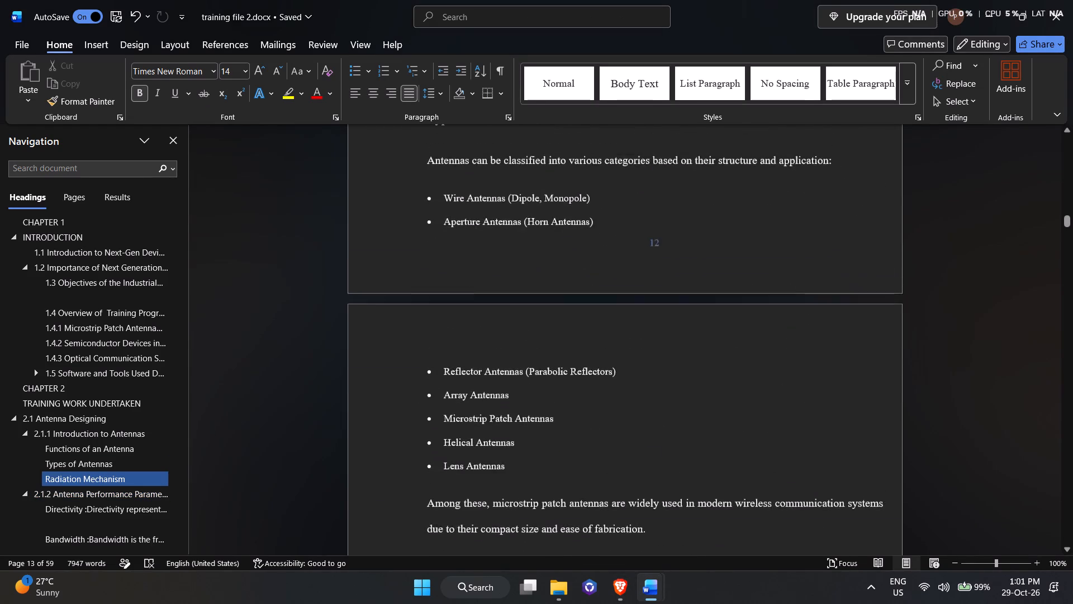
{"action": "scroll", "coordinate": [655, 305], "scroll_direction": "up", "scroll_amount": 4}
{"action": "left_click", "coordinate": [628, 516]}
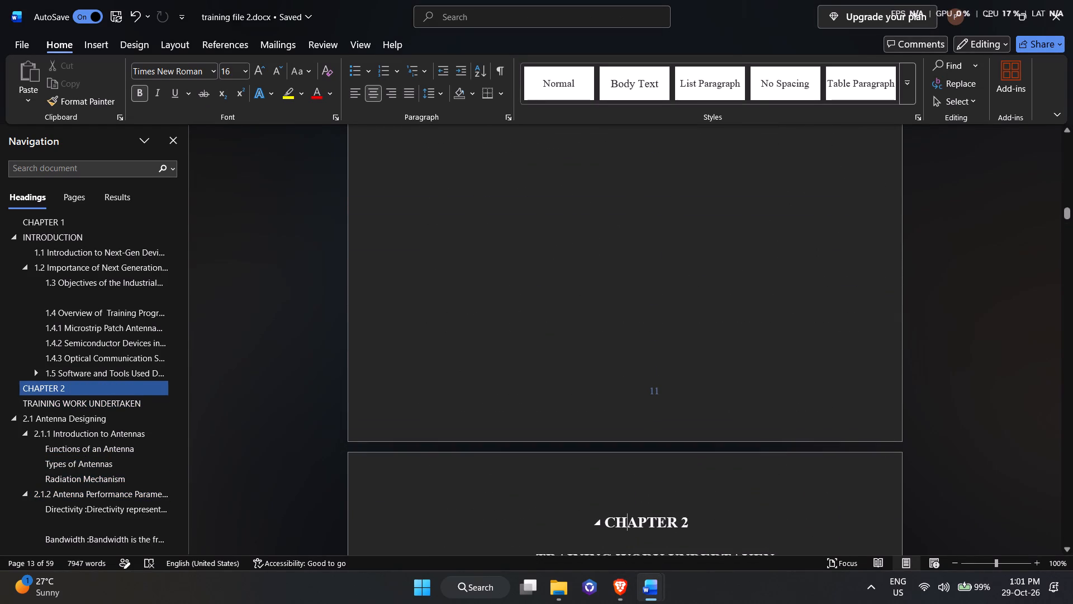
{"action": "scroll", "coordinate": [628, 516], "scroll_direction": "down", "scroll_amount": 1}
{"action": "left_click", "coordinate": [517, 305]}
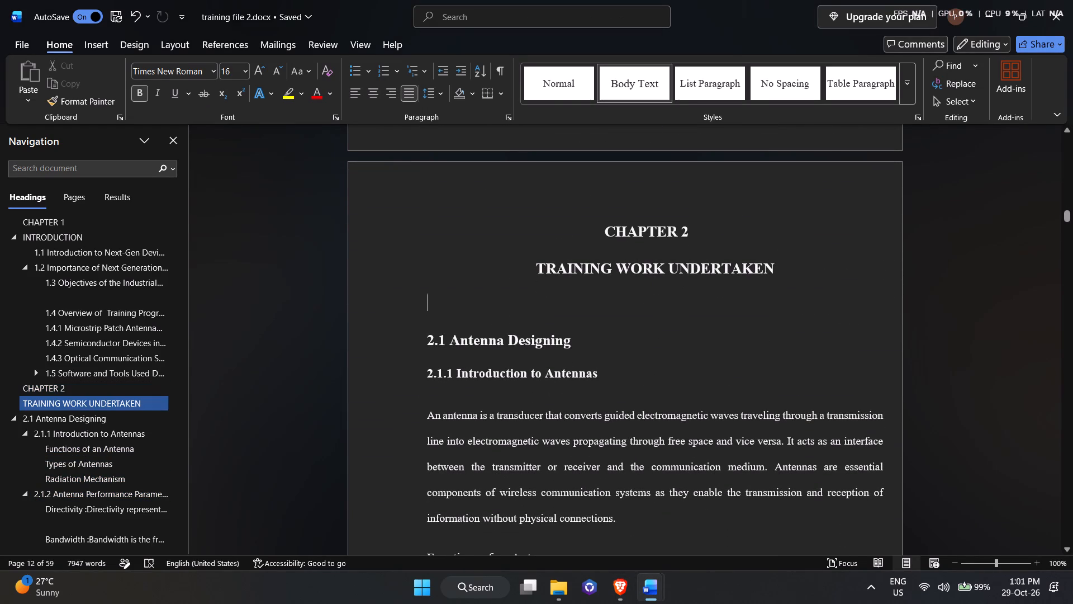
{"action": "key", "text": "BackSpace"}
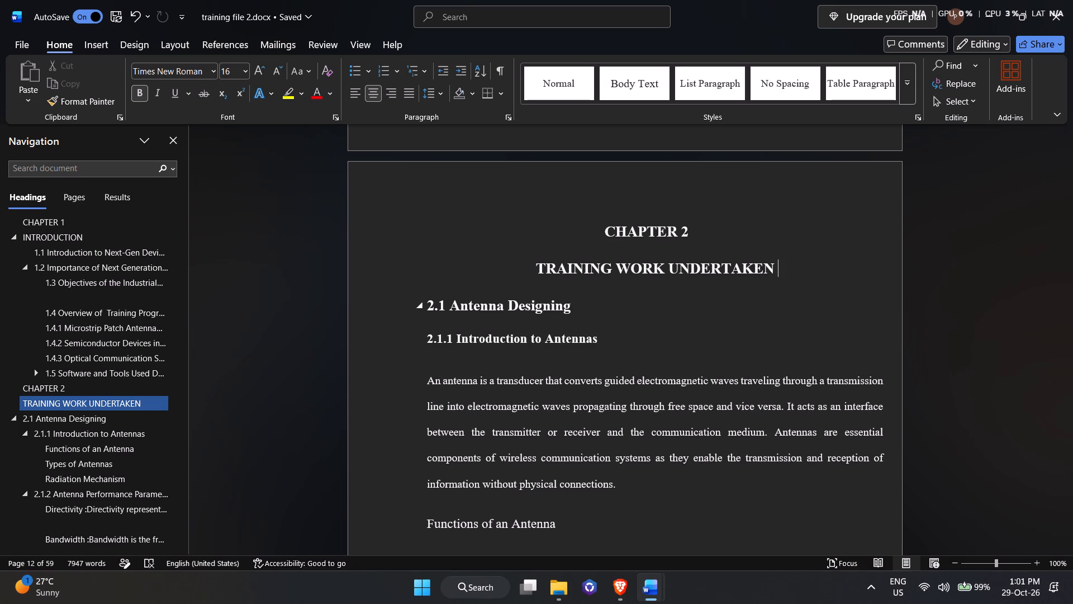
{"action": "left_click", "coordinate": [517, 305]}
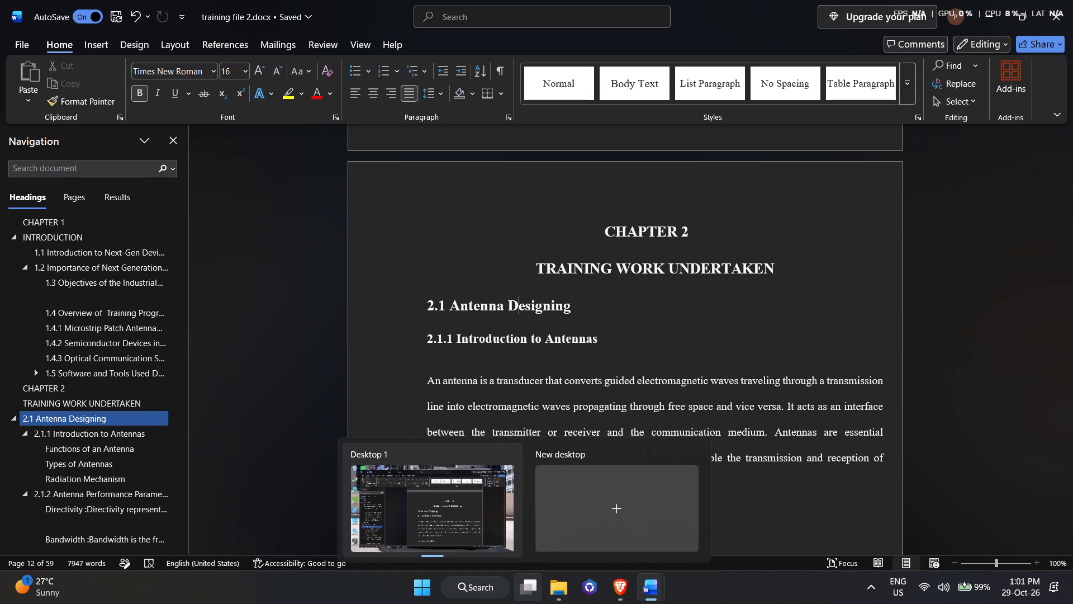
Remove the diamond bullet from the subheading Working Principle in section 2.1.3.
{"action": "scroll", "coordinate": [696, 319], "scroll_direction": "down", "scroll_amount": 5}
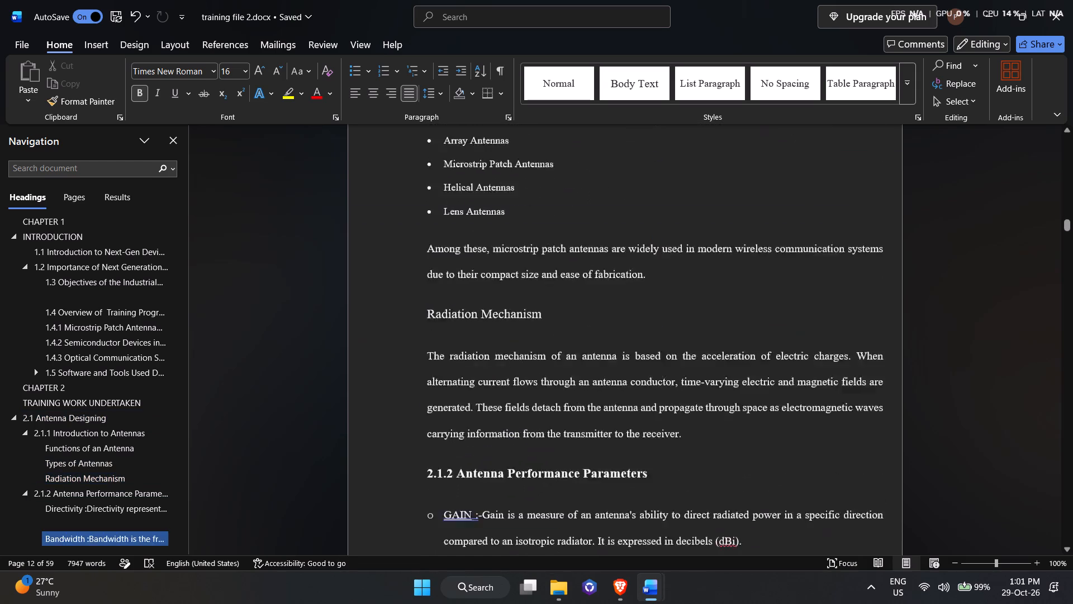
{"action": "scroll", "coordinate": [696, 319], "scroll_direction": "down", "scroll_amount": 5}
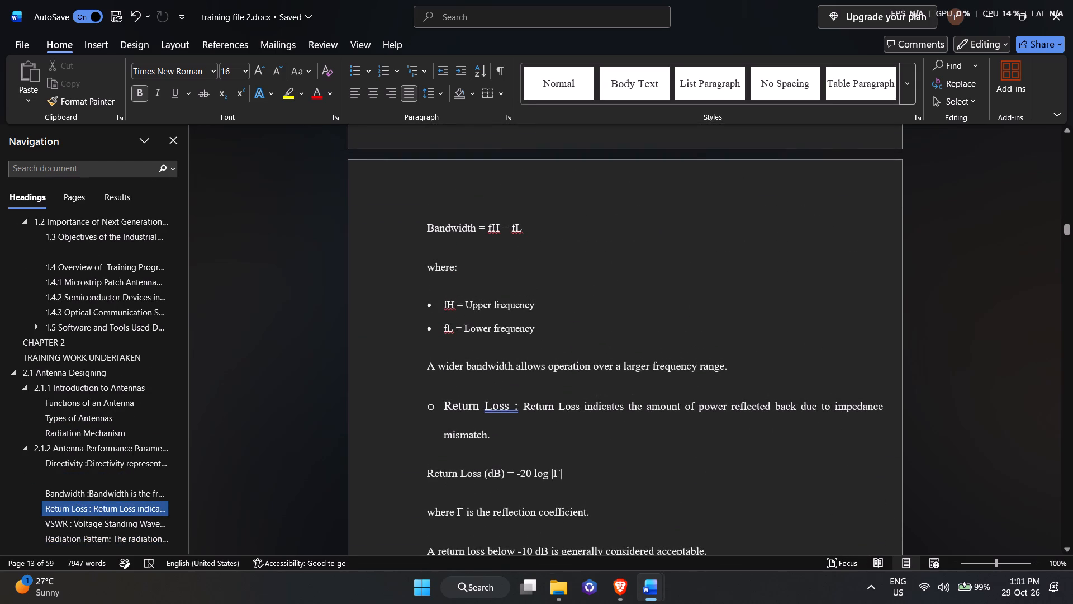
{"action": "scroll", "coordinate": [696, 319], "scroll_direction": "down", "scroll_amount": 5}
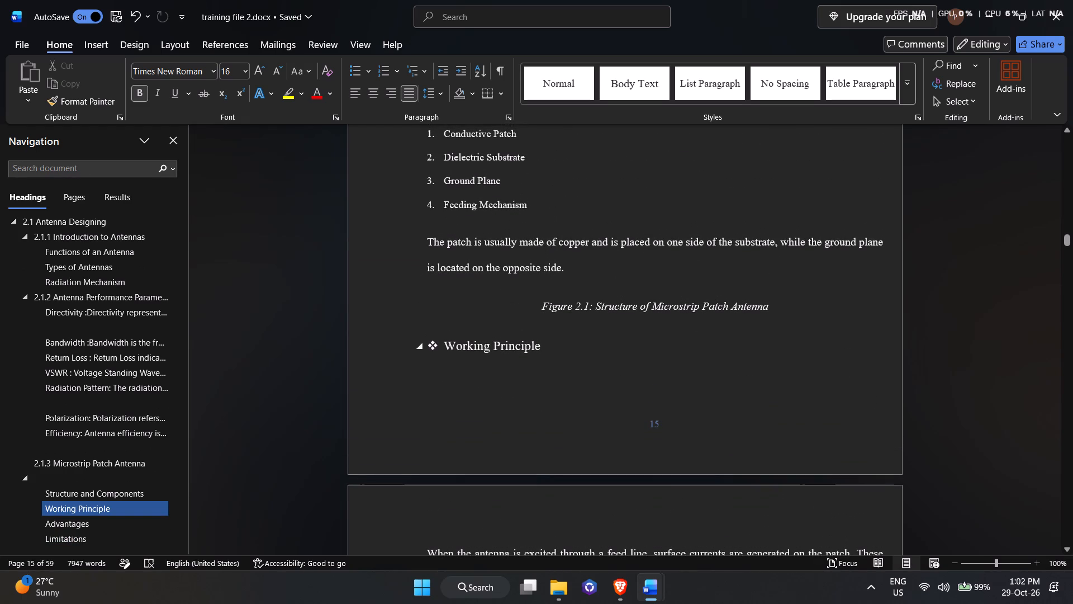
{"action": "left_click", "coordinate": [433, 341]}
{"action": "key", "text": "Delete"}
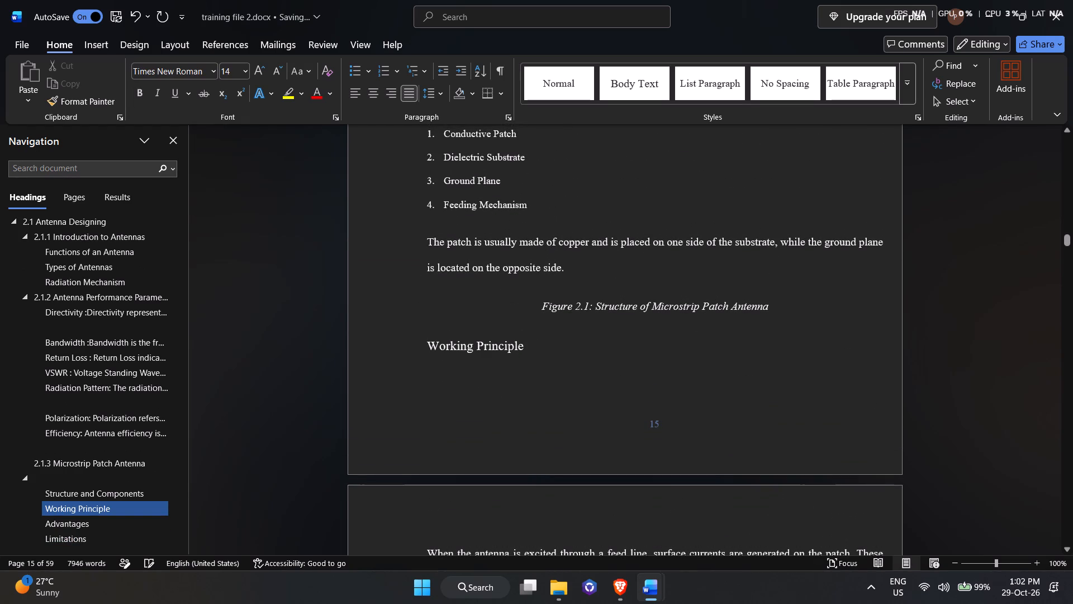
Delete the blank lines between the result W=22.66 mm and the subheading Effective Dielectric Constant in section 2.1.4.
{"action": "scroll", "coordinate": [757, 329], "scroll_direction": "down", "scroll_amount": 3}
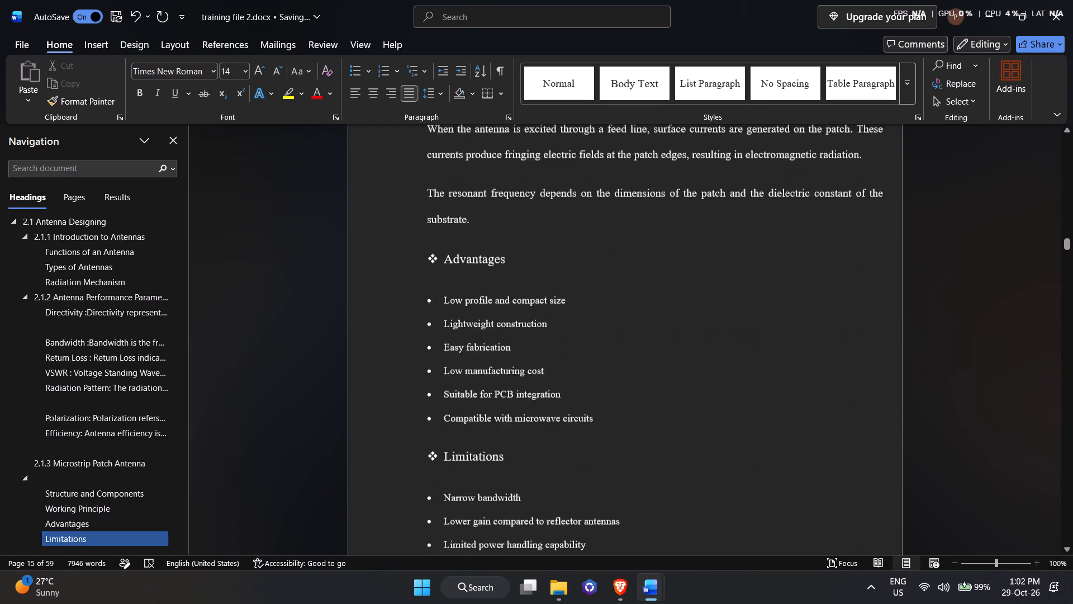
{"action": "scroll", "coordinate": [757, 329], "scroll_direction": "down", "scroll_amount": 6}
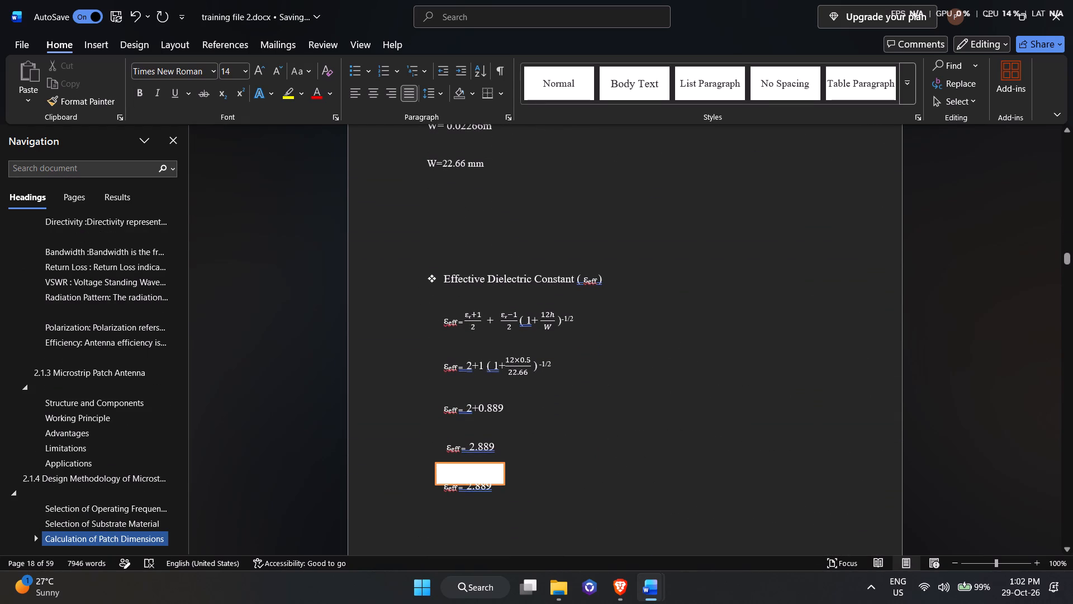
{"action": "left_click", "coordinate": [483, 236]}
{"action": "key", "text": "BackSpace"}
{"action": "key", "text": "BackSpace"}
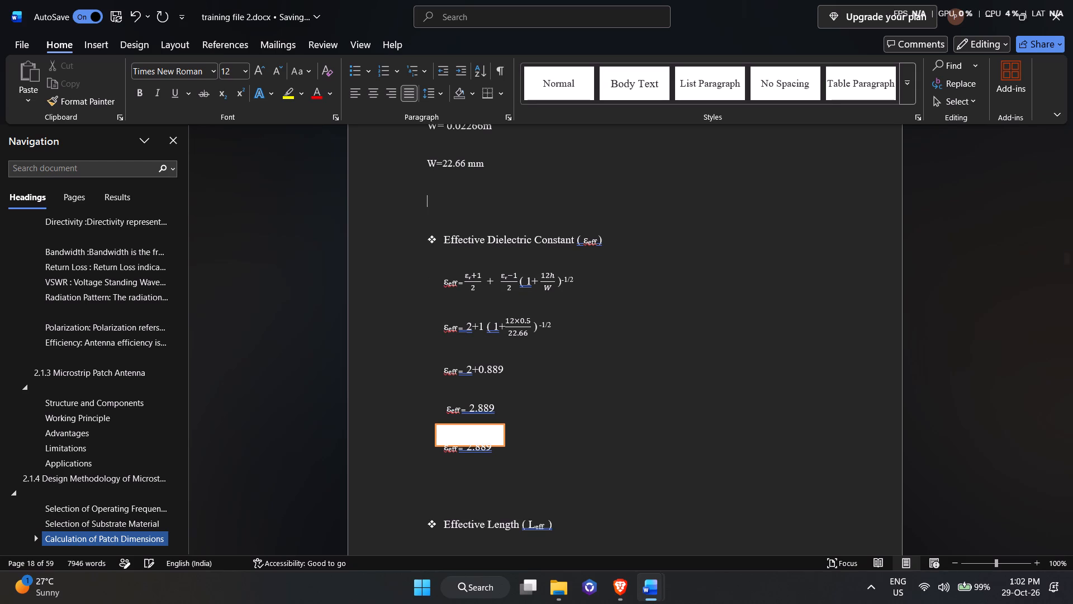
{"action": "key", "text": "BackSpace"}
Remove the diamond bullet from the subheading Effective Dielectric Constant in section 2.1.4.
{"action": "key", "text": "Down"}
{"action": "key", "text": "Left"}
{"action": "key", "text": "Left"}
{"action": "key", "text": "Left"}
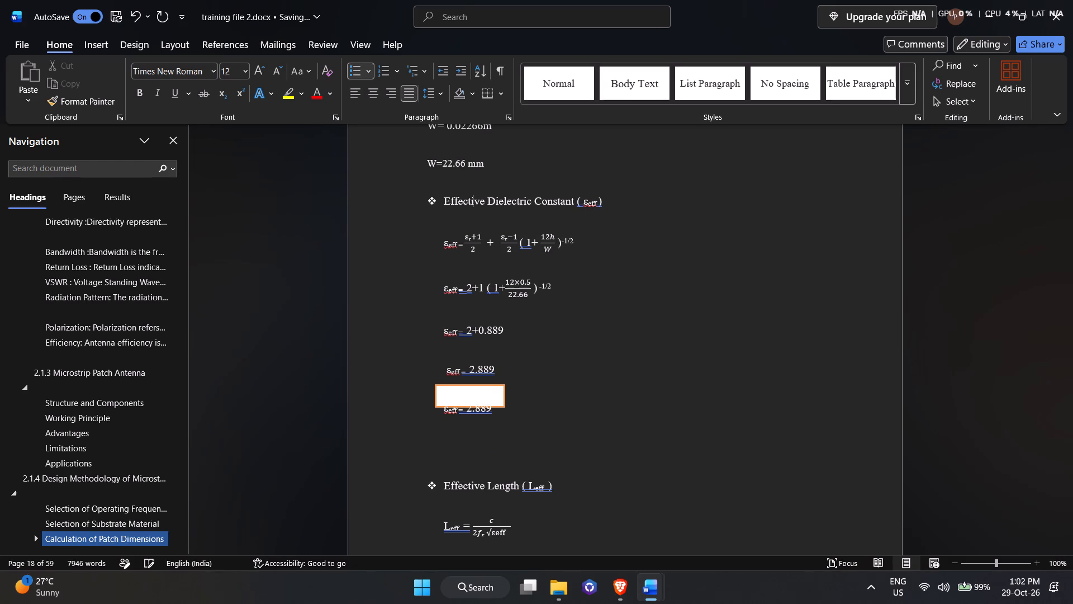
{"action": "key", "text": "Left"}
{"action": "key", "text": "Left"}
{"action": "key", "text": "Left"}
{"action": "key", "text": "Left"}
{"action": "key", "text": "Left"}
{"action": "key", "text": "Left"}
{"action": "key", "text": "Left"}
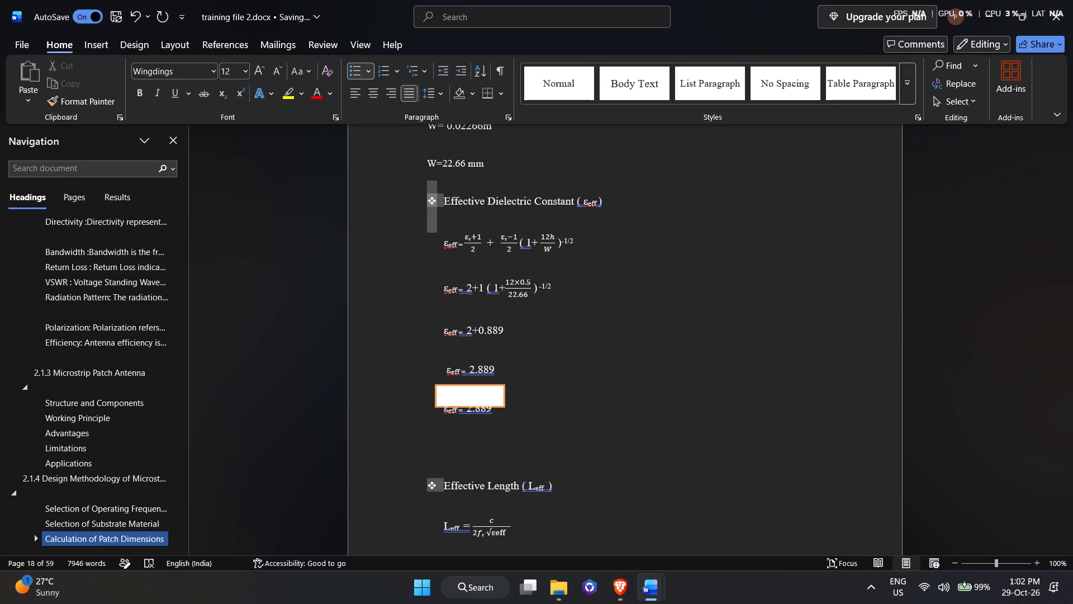
{"action": "key", "text": "Delete"}
Switch to format.pdf in the browser and examine the rules on heading fonts, equation, figure and table numbering, and required chapters.
{"action": "scroll", "coordinate": [483, 236], "scroll_direction": "up", "scroll_amount": 2}
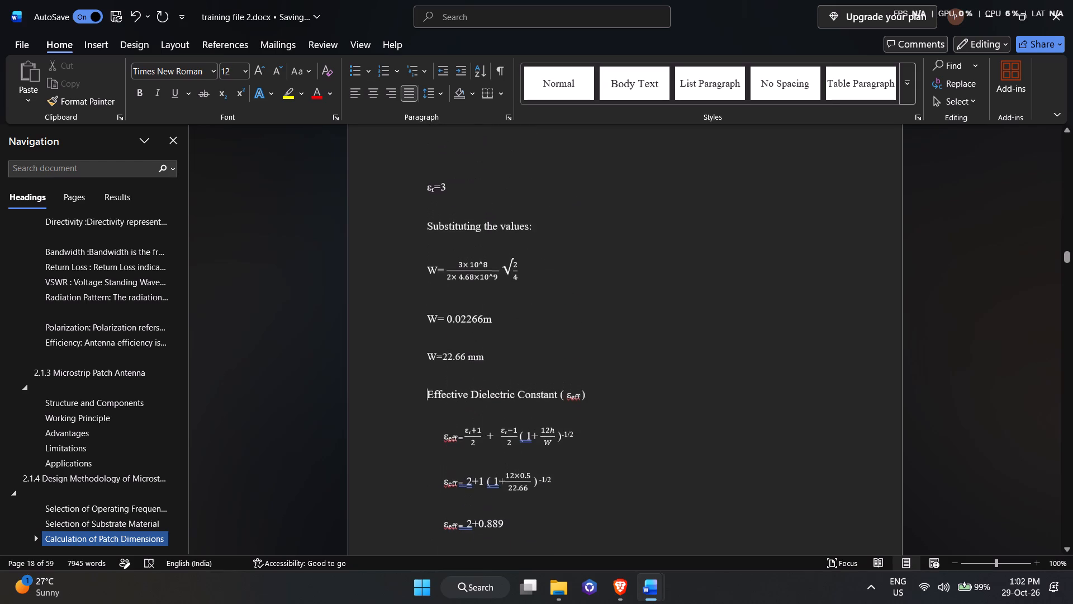
{"action": "scroll", "coordinate": [483, 236], "scroll_direction": "up", "scroll_amount": 2}
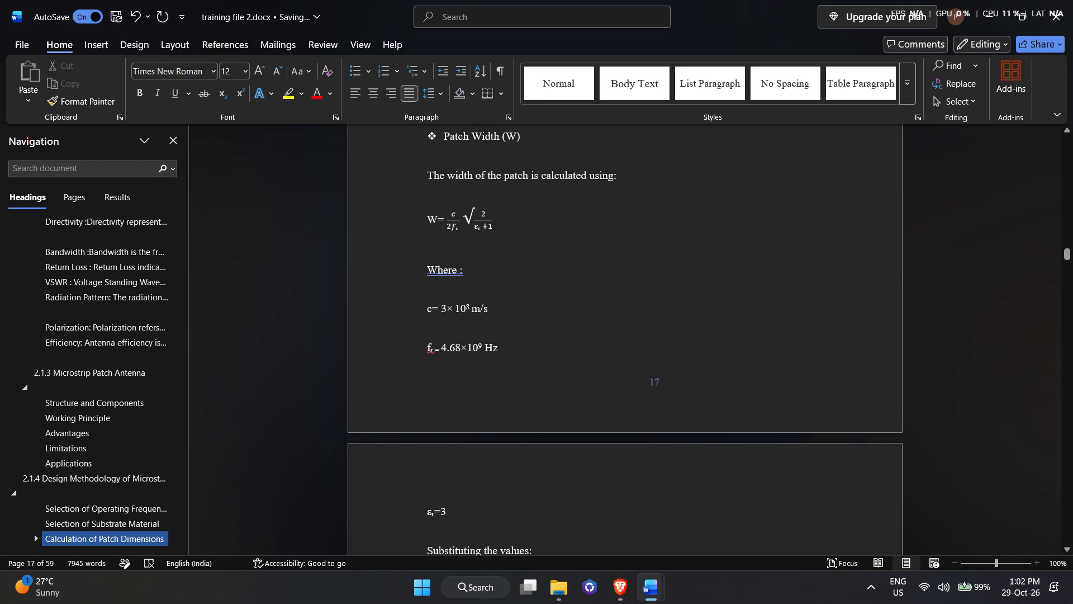
{"action": "key", "text": "alt+Tab"}
{"action": "scroll", "coordinate": [618, 290], "scroll_direction": "down", "scroll_amount": 1}
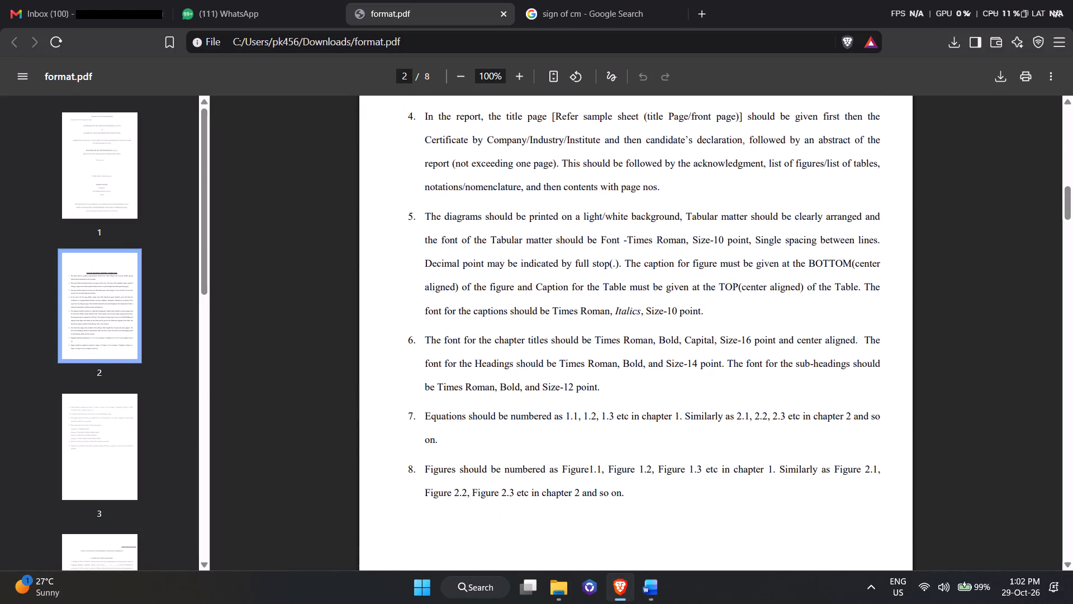
{"action": "scroll", "coordinate": [618, 290], "scroll_direction": "down", "scroll_amount": 2}
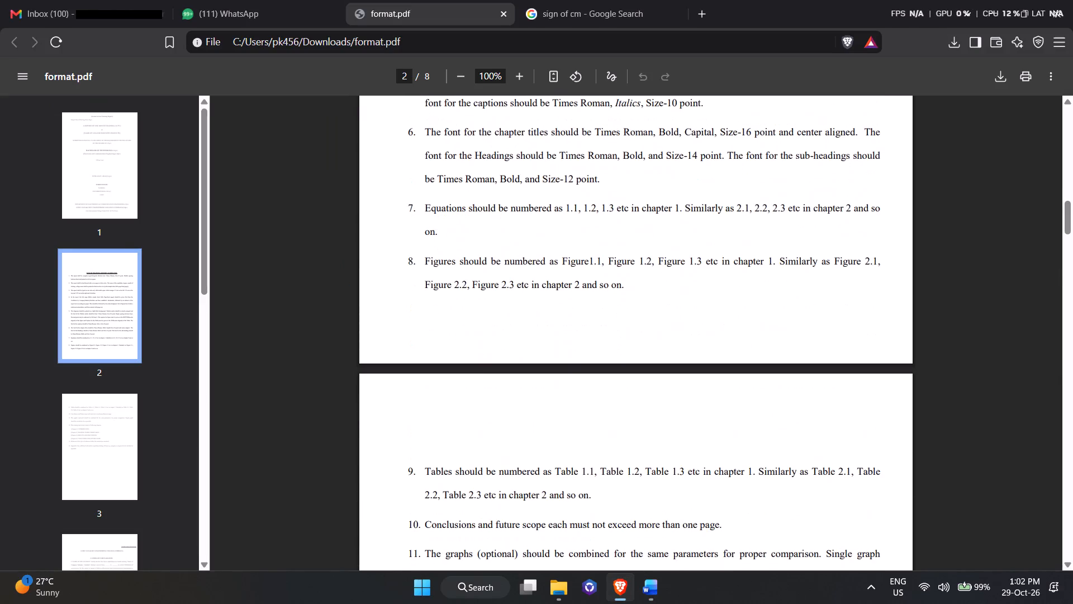
{"action": "scroll", "coordinate": [618, 290], "scroll_direction": "down", "scroll_amount": 1}
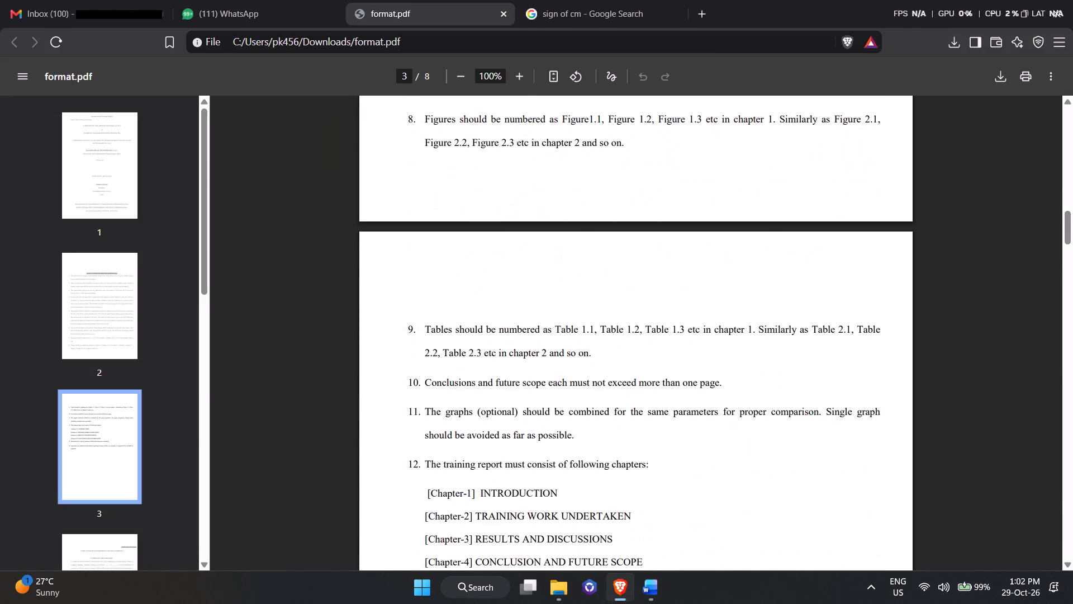
{"action": "scroll", "coordinate": [618, 290], "scroll_direction": "down", "scroll_amount": 3}
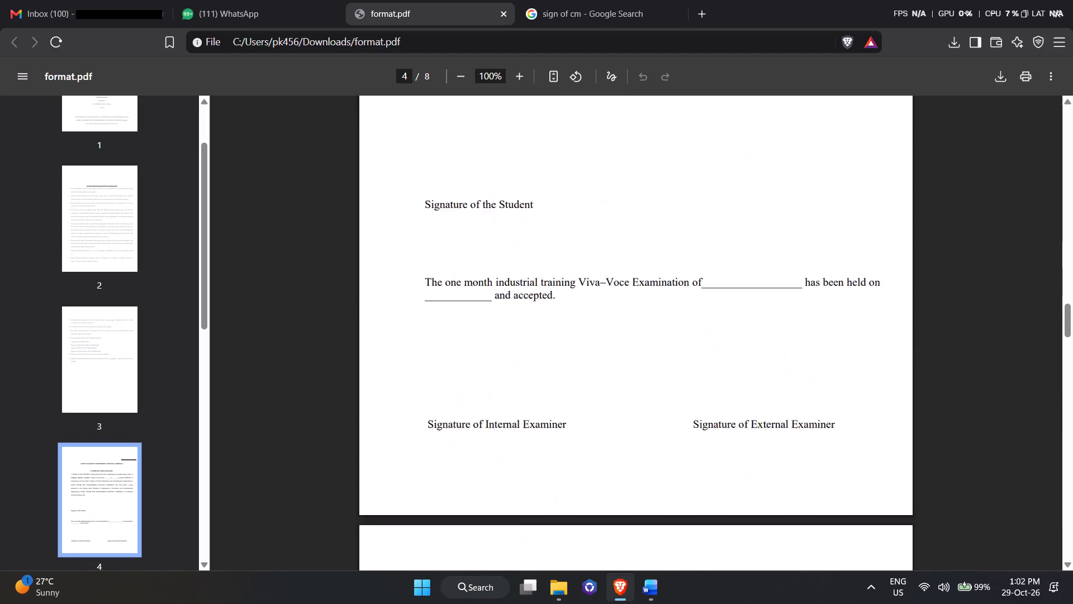
{"action": "scroll", "coordinate": [618, 290], "scroll_direction": "down", "scroll_amount": 1}
{"action": "scroll", "coordinate": [618, 290], "scroll_direction": "up", "scroll_amount": 5}
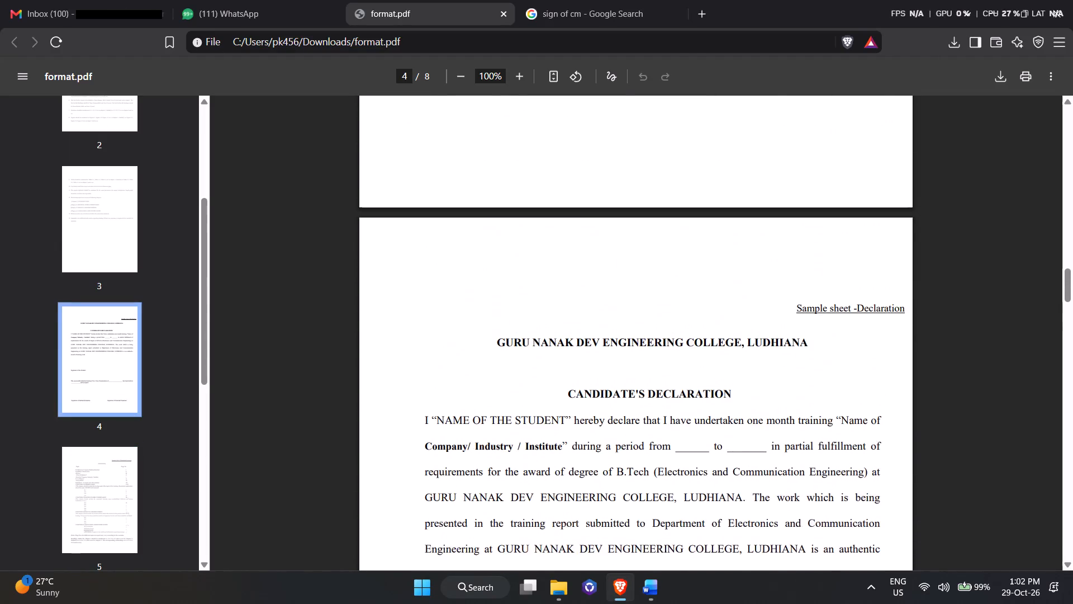
{"action": "scroll", "coordinate": [618, 290], "scroll_direction": "up", "scroll_amount": 3}
{"action": "scroll", "coordinate": [618, 290], "scroll_direction": "down", "scroll_amount": 1}
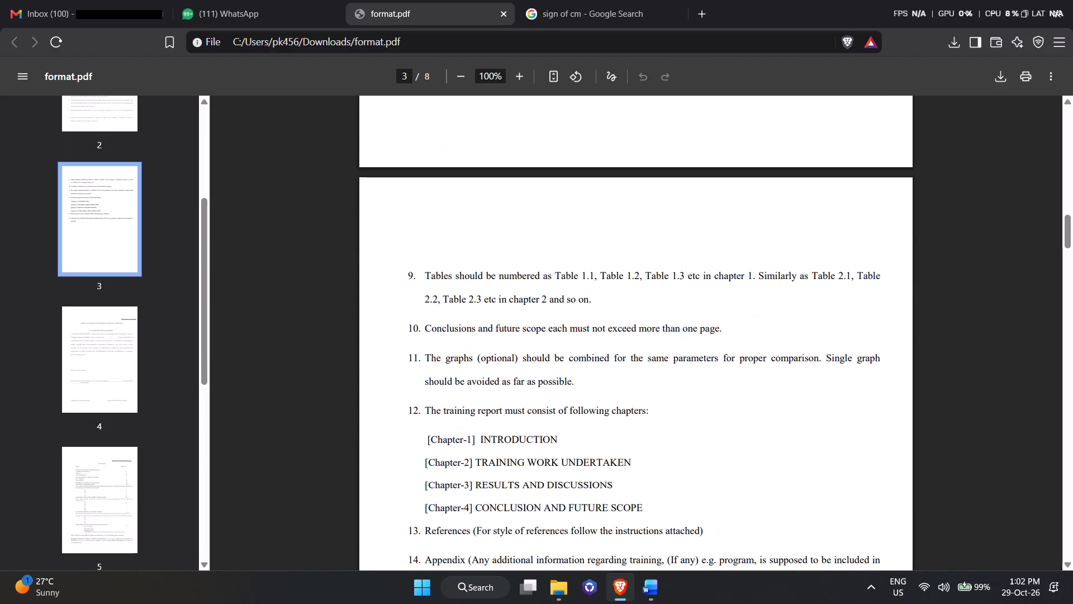
{"action": "scroll", "coordinate": [618, 290], "scroll_direction": "up", "scroll_amount": 1}
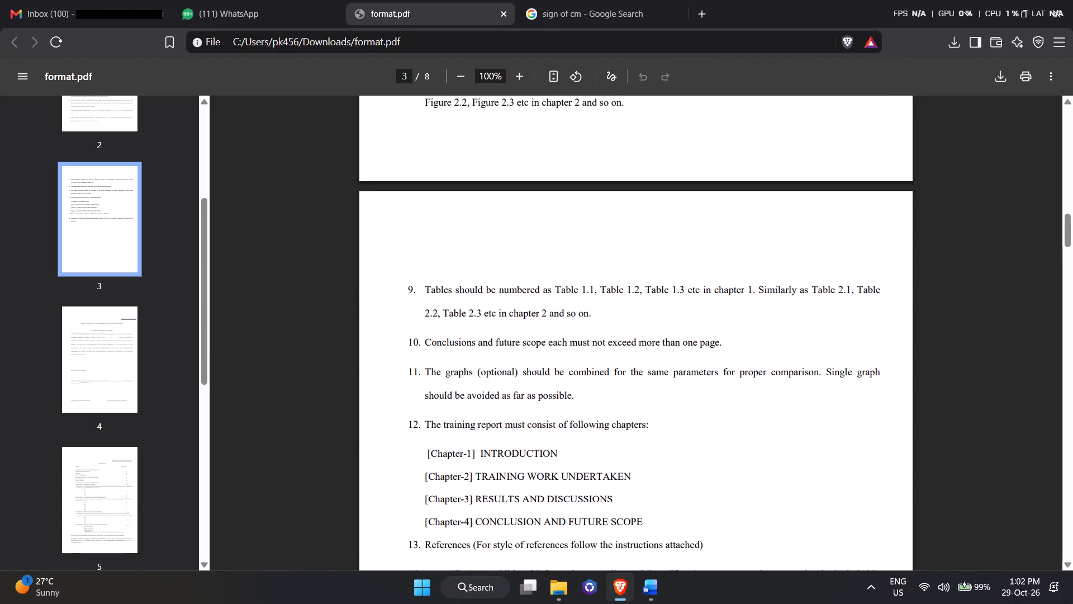
{"action": "scroll", "coordinate": [618, 290], "scroll_direction": "up", "scroll_amount": 3}
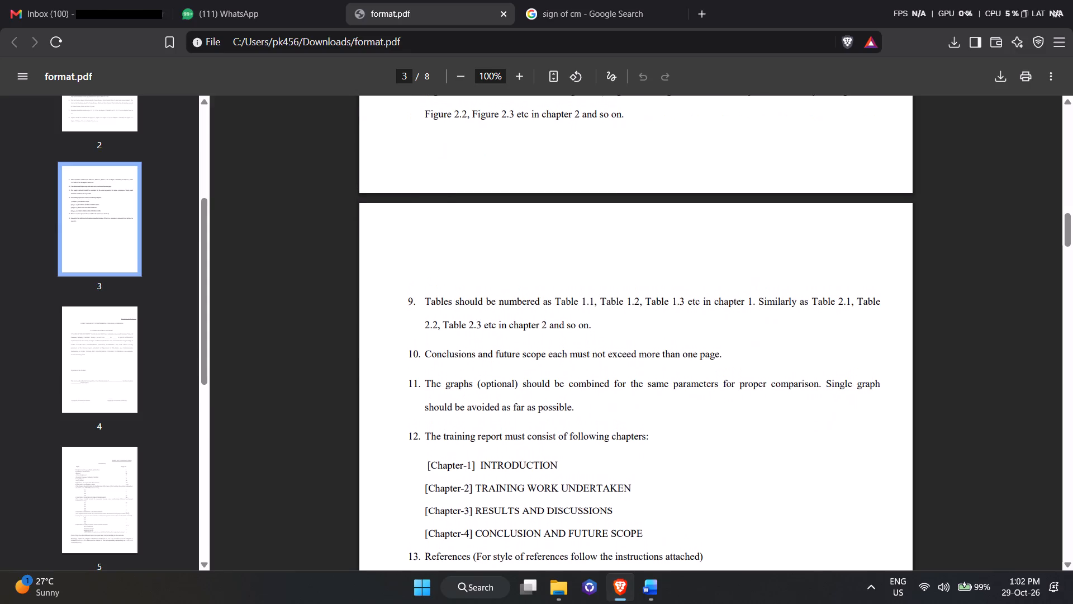
{"action": "scroll", "coordinate": [618, 290], "scroll_direction": "up", "scroll_amount": 2}
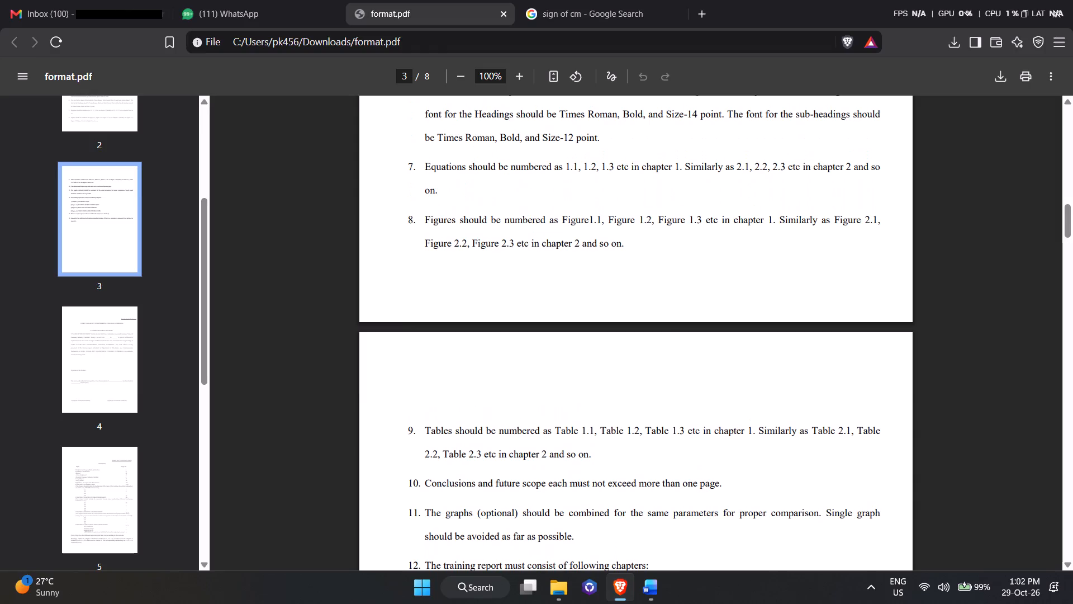
Switch back to the training report in Word and examine headings, equations and figures from section 1.4 through section 2.1.3.
{"action": "key", "text": "alt+Tab"}
{"action": "scroll", "coordinate": [515, 263], "scroll_direction": "up", "scroll_amount": 5}
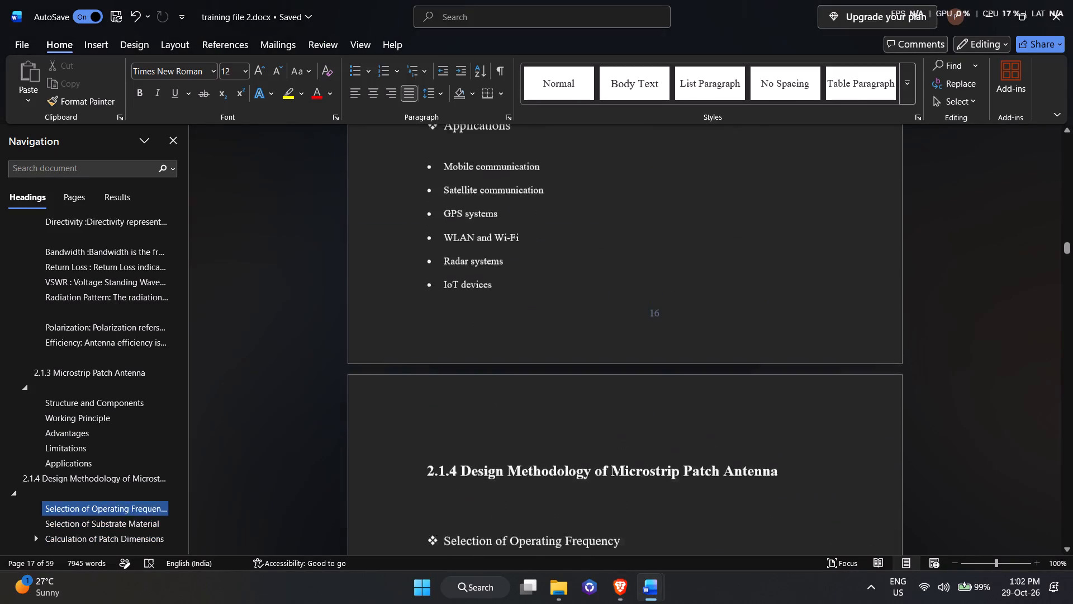
{"action": "scroll", "coordinate": [515, 263], "scroll_direction": "up", "scroll_amount": 10}
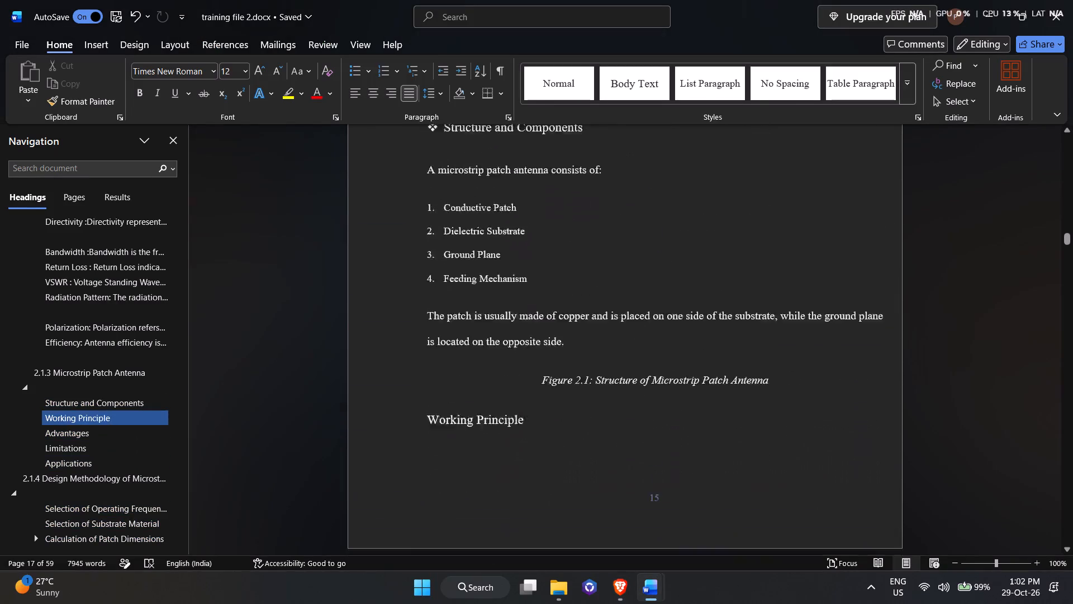
{"action": "scroll", "coordinate": [515, 263], "scroll_direction": "up", "scroll_amount": 7}
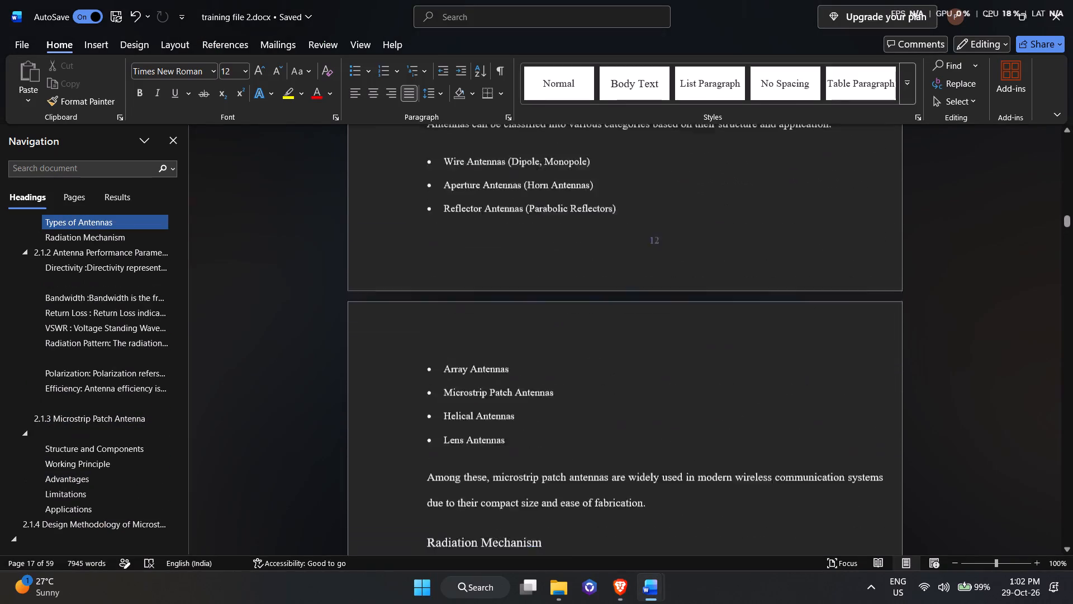
{"action": "scroll", "coordinate": [515, 263], "scroll_direction": "up", "scroll_amount": 7}
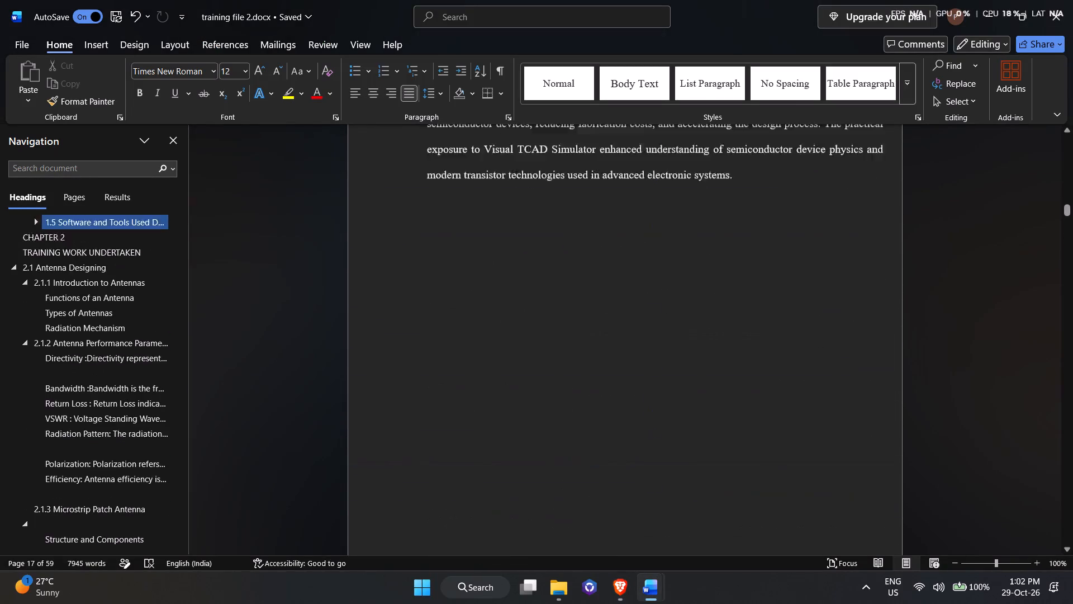
{"action": "scroll", "coordinate": [515, 263], "scroll_direction": "up", "scroll_amount": 5}
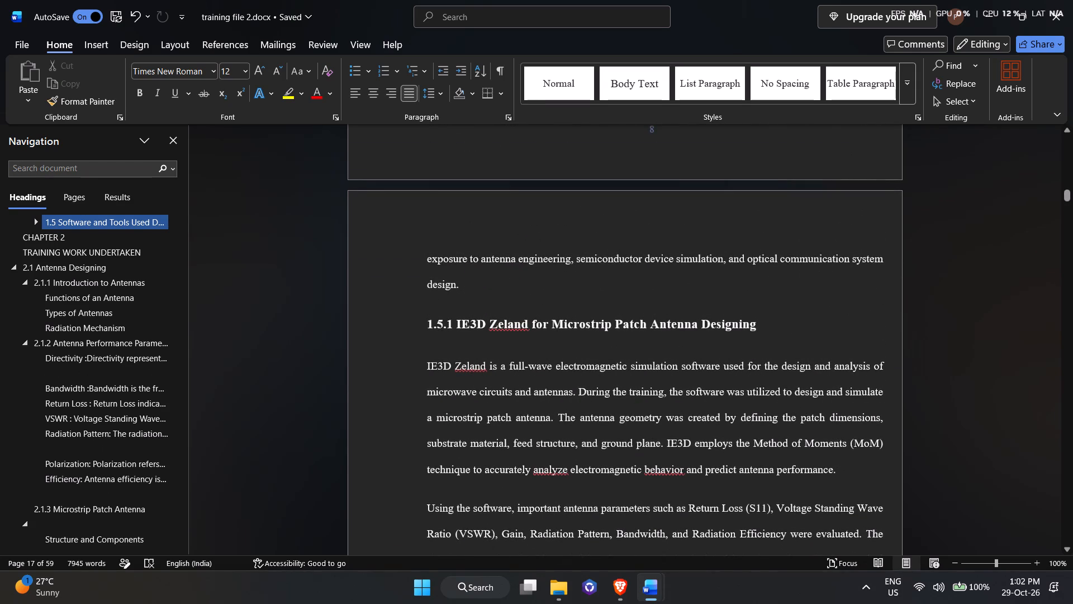
{"action": "scroll", "coordinate": [515, 263], "scroll_direction": "up", "scroll_amount": 9}
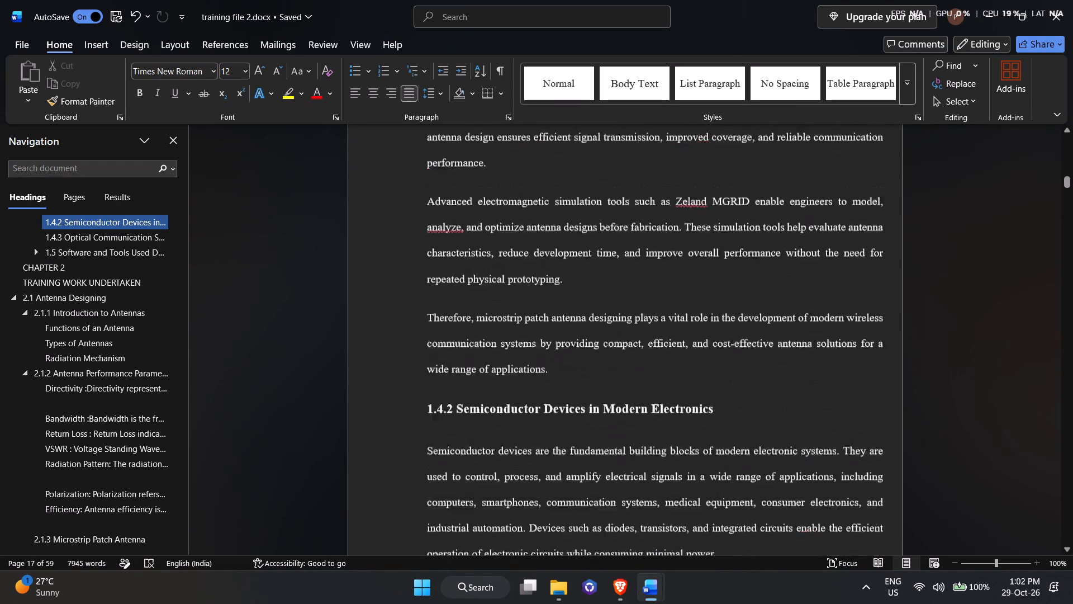
{"action": "scroll", "coordinate": [515, 263], "scroll_direction": "up", "scroll_amount": 5}
{"action": "scroll", "coordinate": [515, 263], "scroll_direction": "right", "scroll_amount": 1}
{"action": "scroll", "coordinate": [515, 263], "scroll_direction": "down", "scroll_amount": 2}
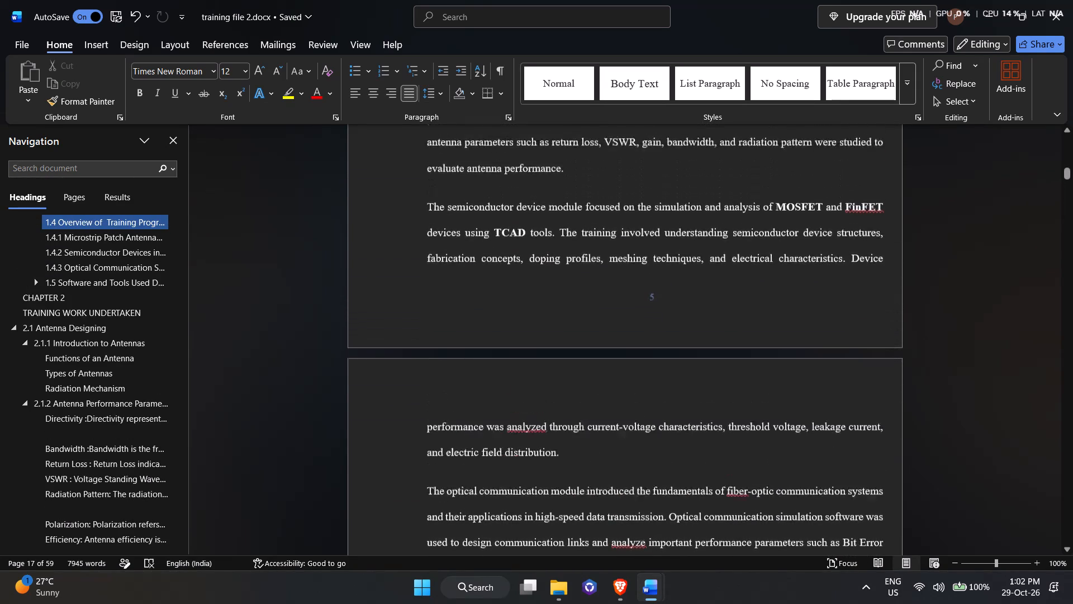
{"action": "scroll", "coordinate": [515, 263], "scroll_direction": "down", "scroll_amount": 5}
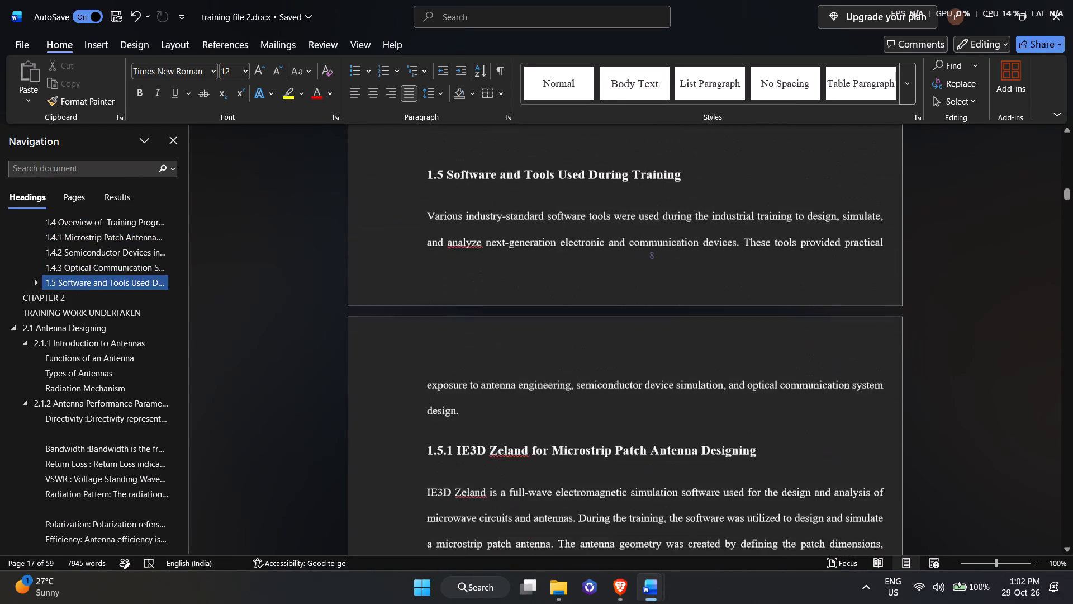
{"action": "scroll", "coordinate": [515, 263], "scroll_direction": "down", "scroll_amount": 5}
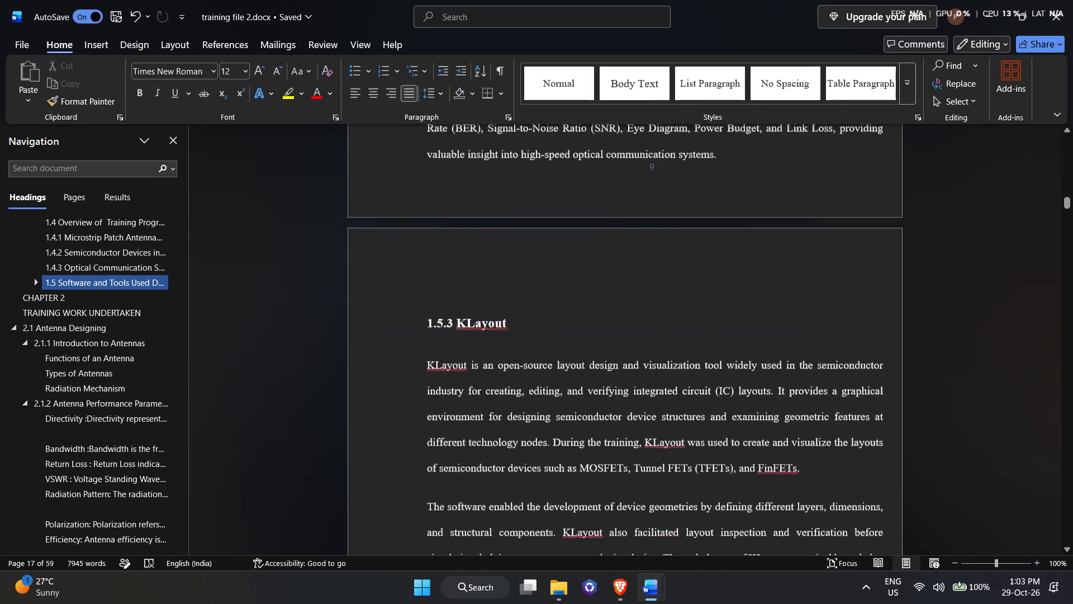
{"action": "scroll", "coordinate": [515, 263], "scroll_direction": "down", "scroll_amount": 5}
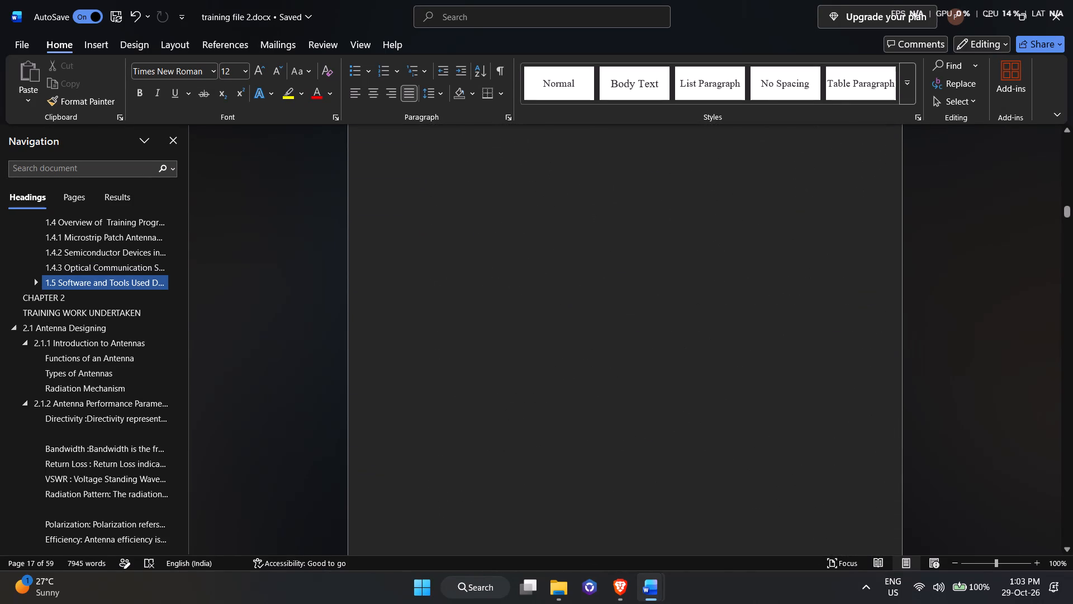
{"action": "scroll", "coordinate": [515, 263], "scroll_direction": "down", "scroll_amount": 7}
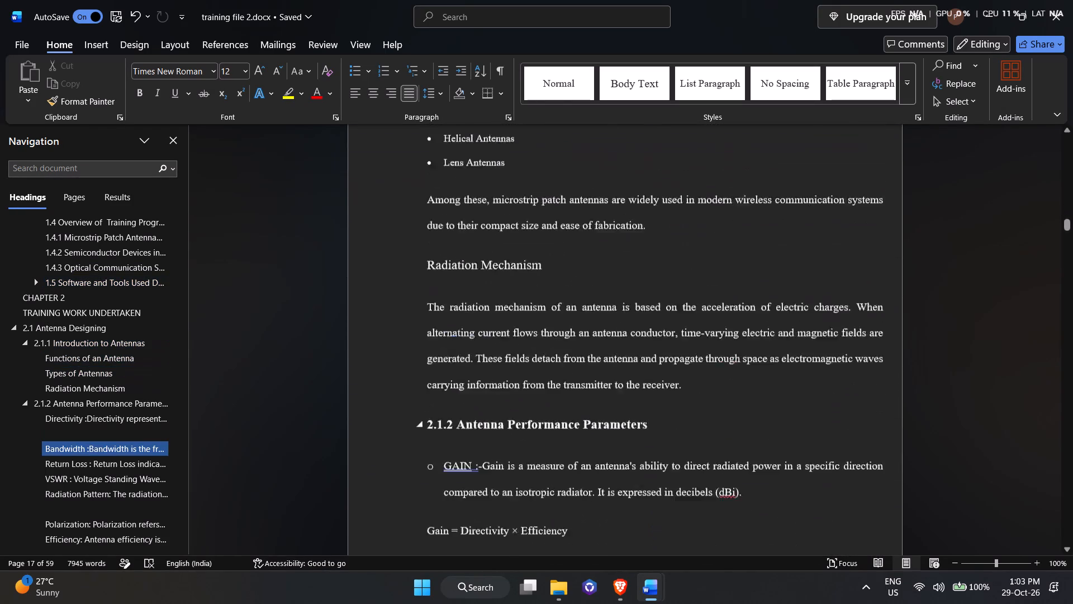
{"action": "scroll", "coordinate": [515, 263], "scroll_direction": "down", "scroll_amount": 5}
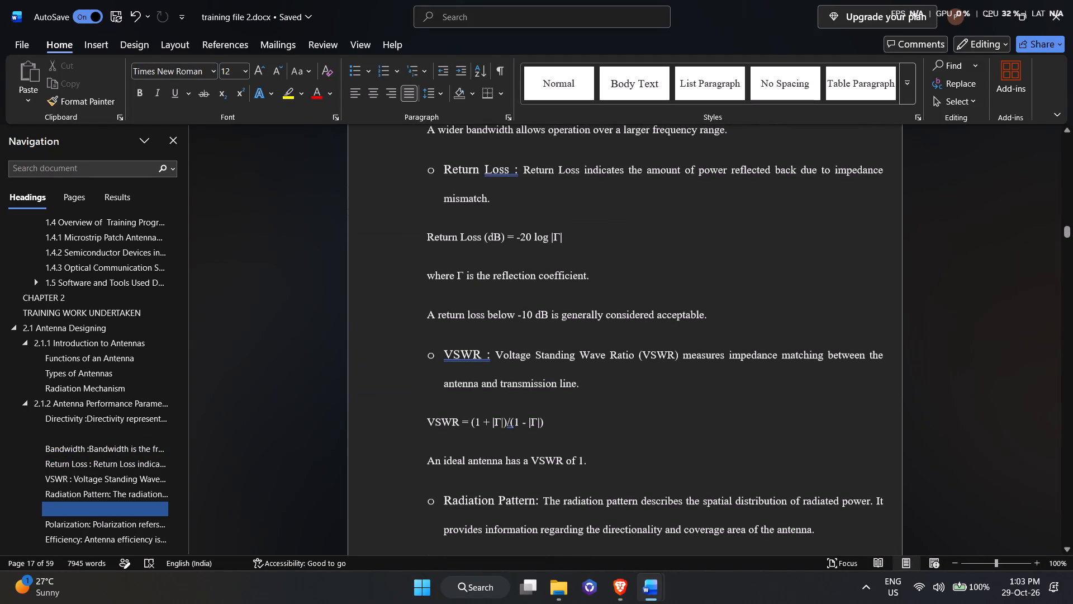
{"action": "scroll", "coordinate": [515, 263], "scroll_direction": "down", "scroll_amount": 2}
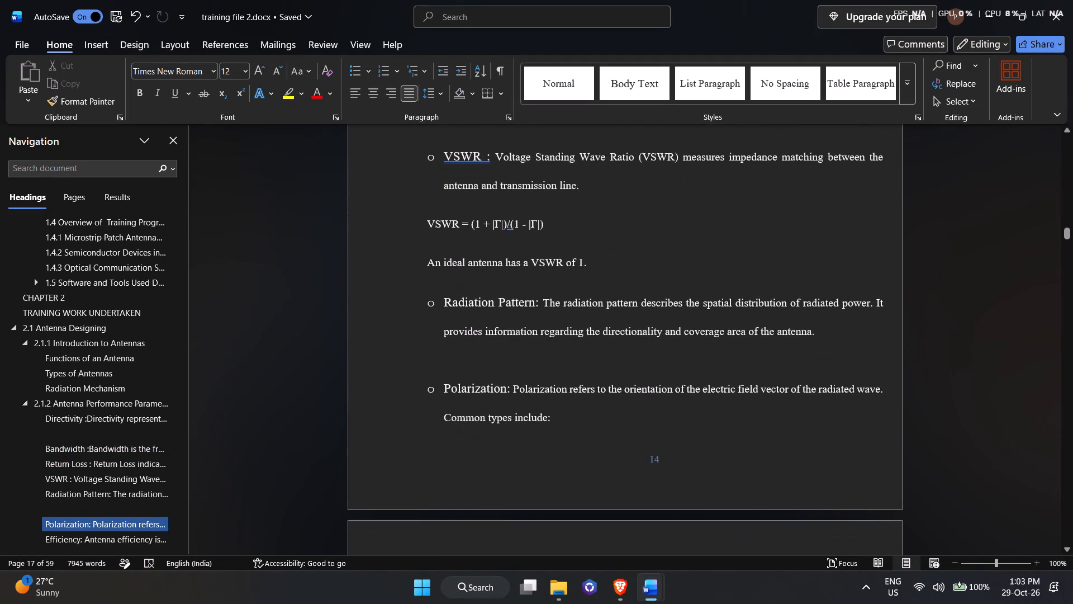
{"action": "scroll", "coordinate": [515, 263], "scroll_direction": "down", "scroll_amount": 2}
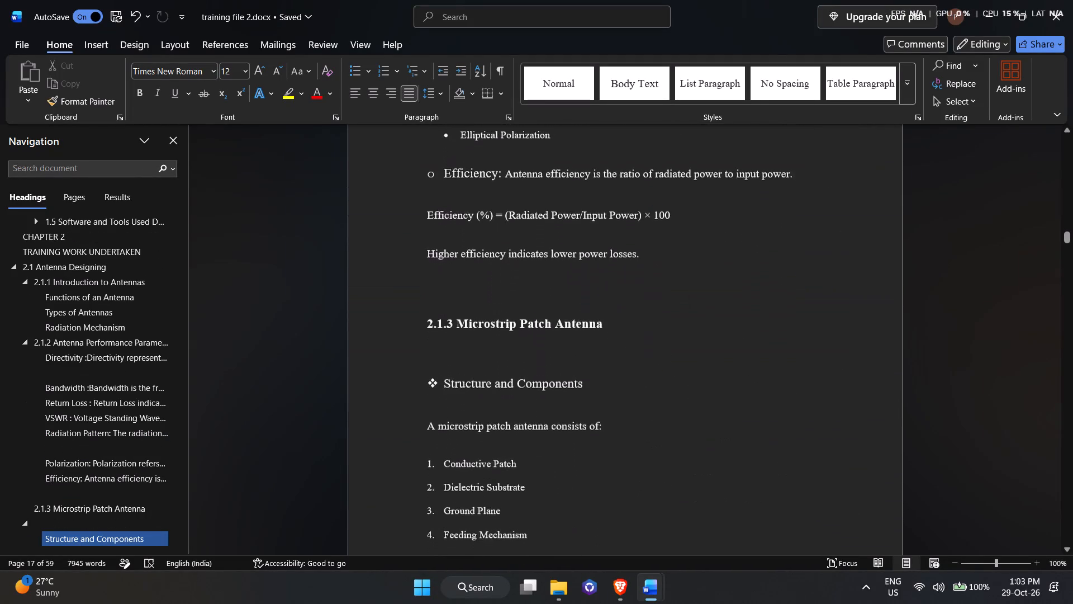
{"action": "scroll", "coordinate": [515, 263], "scroll_direction": "down", "scroll_amount": 1}
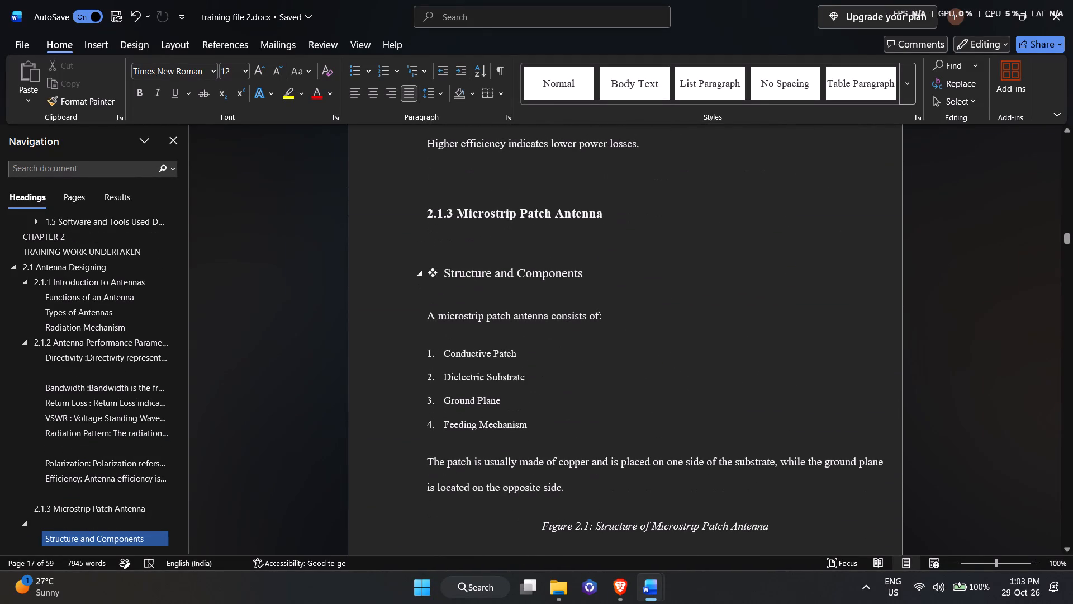
Delete the blank line between the heading 2.1.3 Microstrip Patch Antenna and the subheading Structure and Components.
{"action": "left_click", "coordinate": [439, 272]}
{"action": "key", "text": "Left"}
{"action": "key", "text": "Delete"}
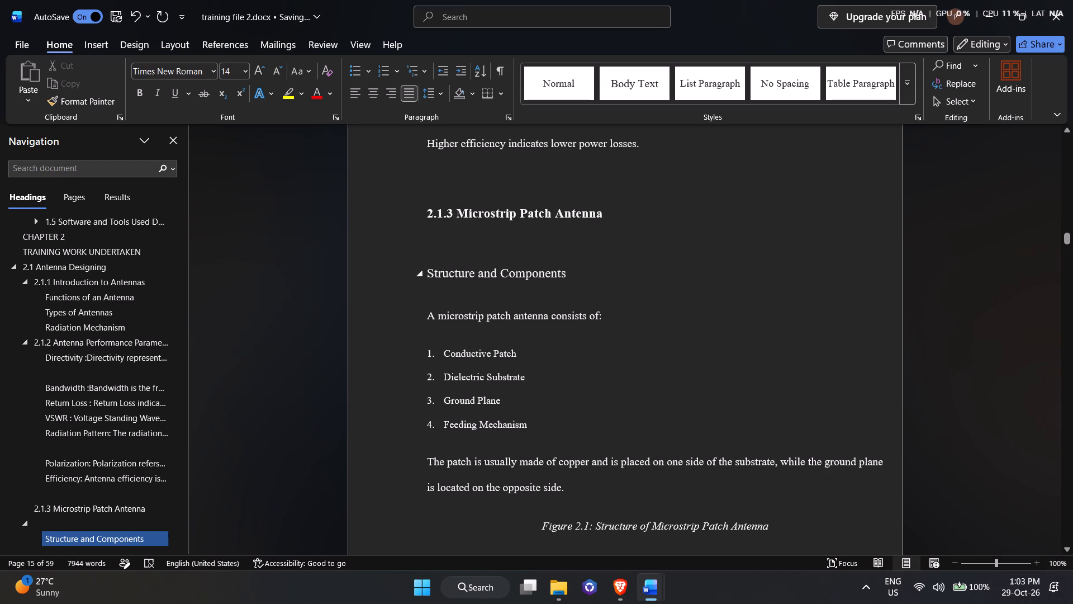
Delete the remaining blank line between the heading 2.1.3 Microstrip Patch Antenna and the subheading Structure and Components.
{"action": "key", "text": "BackSpace"}
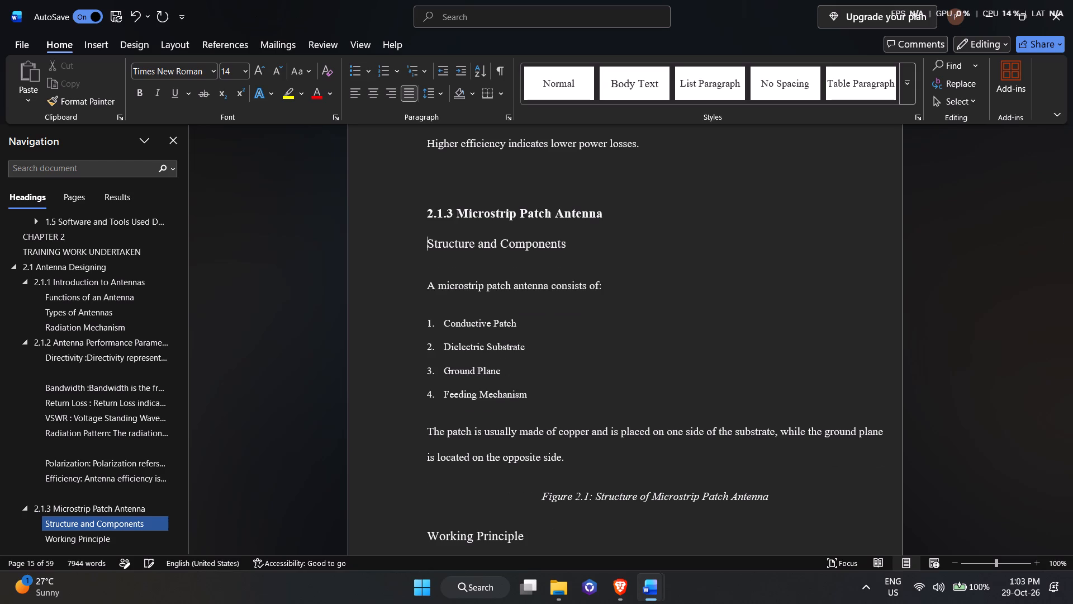
{"action": "left_click", "coordinate": [418, 268]}
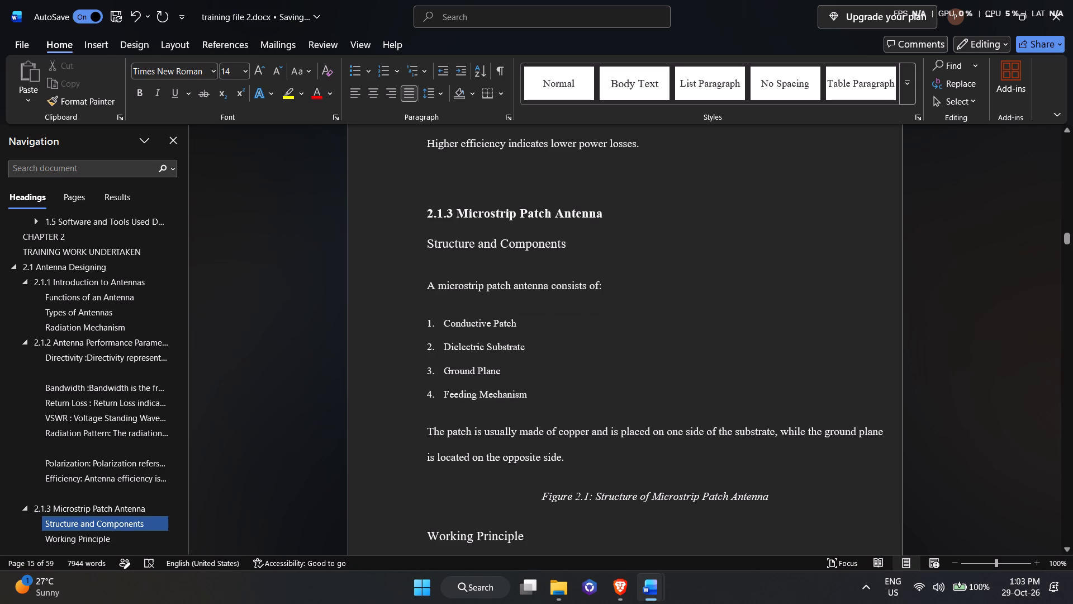
{"action": "left_click", "coordinate": [492, 302]}
Remove the diamond bullets from the subheadings Advantages, Limitations and Applications in section 2.1.3.
{"action": "scroll", "coordinate": [492, 302], "scroll_direction": "down", "scroll_amount": 1}
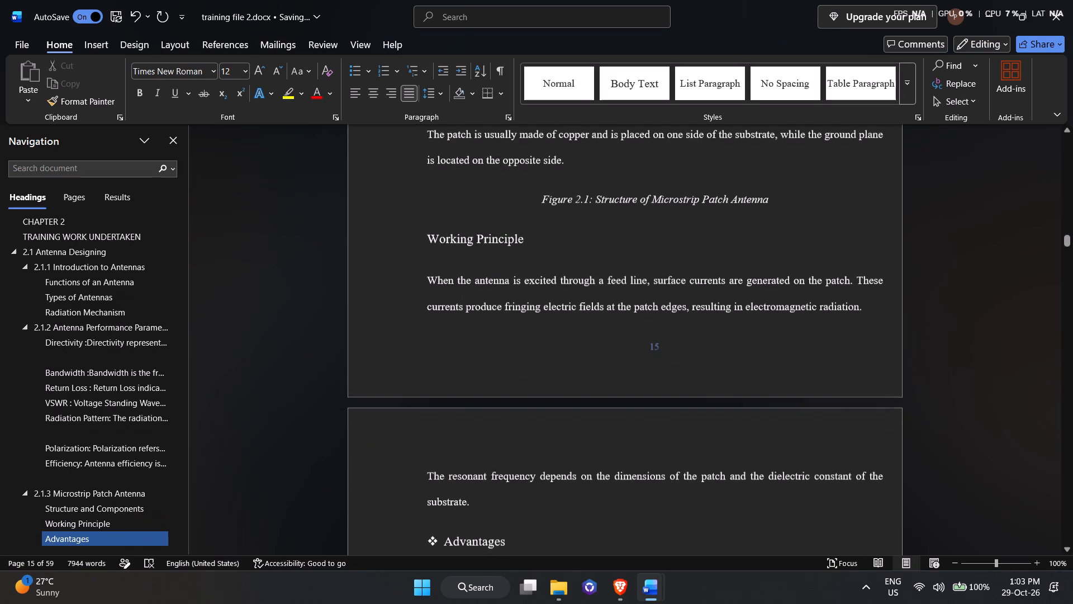
{"action": "scroll", "coordinate": [542, 286], "scroll_direction": "down", "scroll_amount": 1}
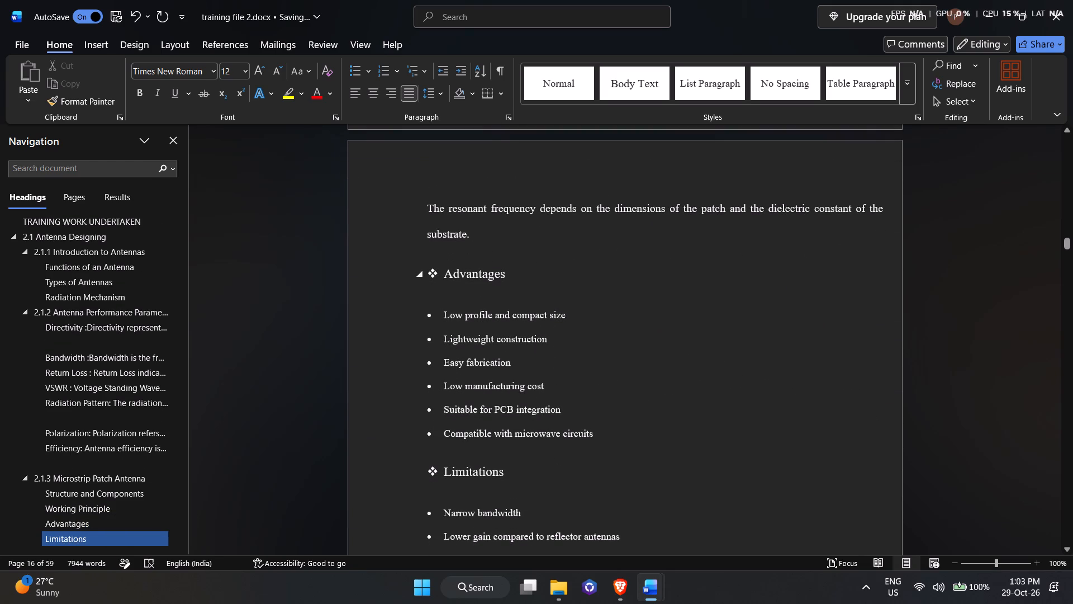
{"action": "left_click", "coordinate": [436, 271]}
{"action": "key", "text": "Delete"}
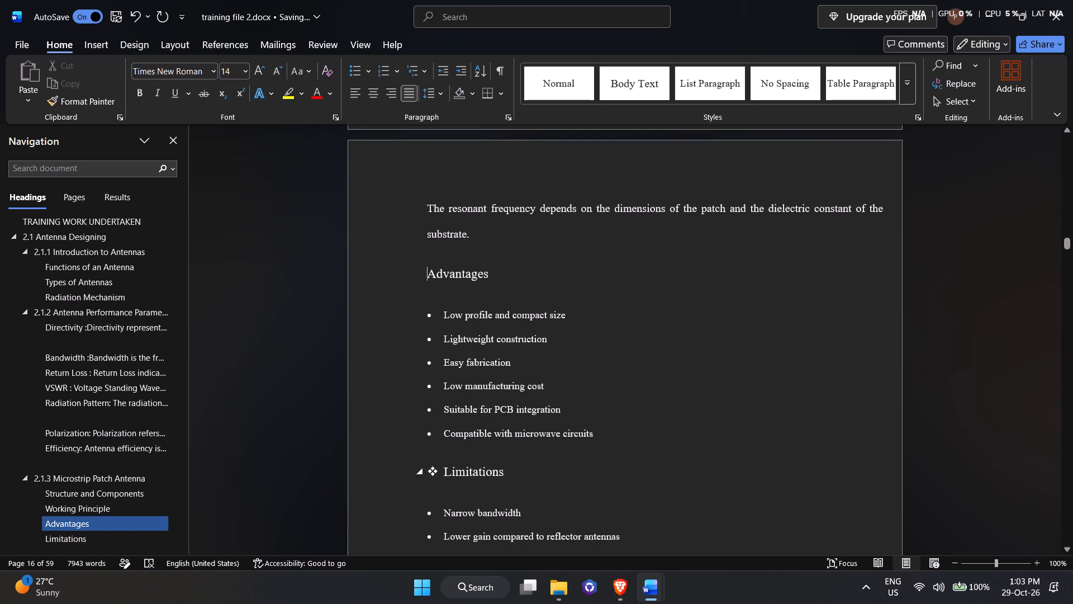
{"action": "left_click", "coordinate": [433, 461]}
{"action": "left_click", "coordinate": [431, 473]}
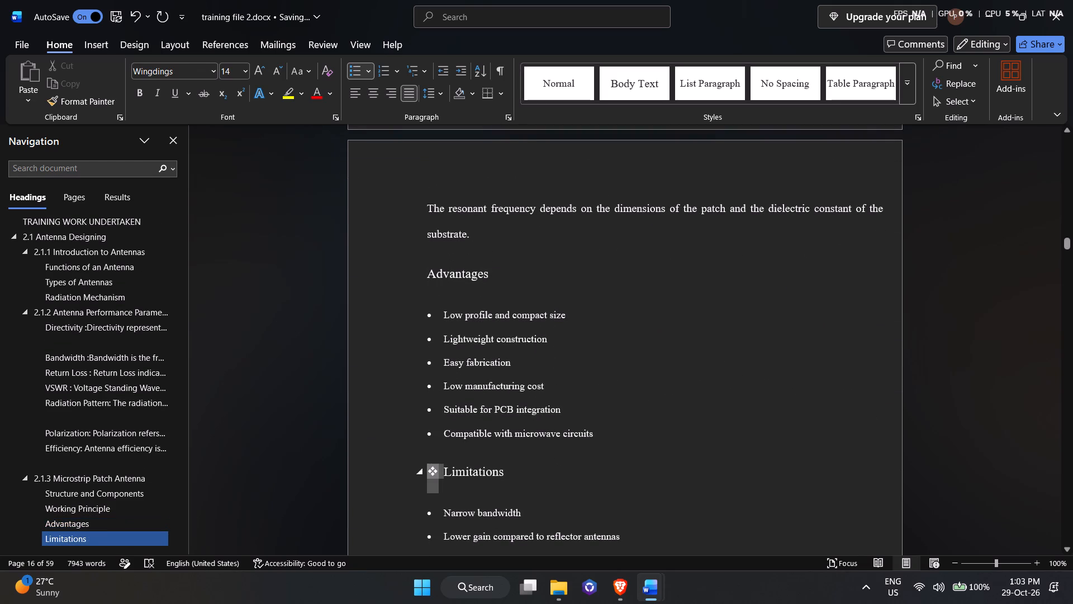
{"action": "key", "text": "Delete"}
{"action": "scroll", "coordinate": [431, 473], "scroll_direction": "down", "scroll_amount": 3}
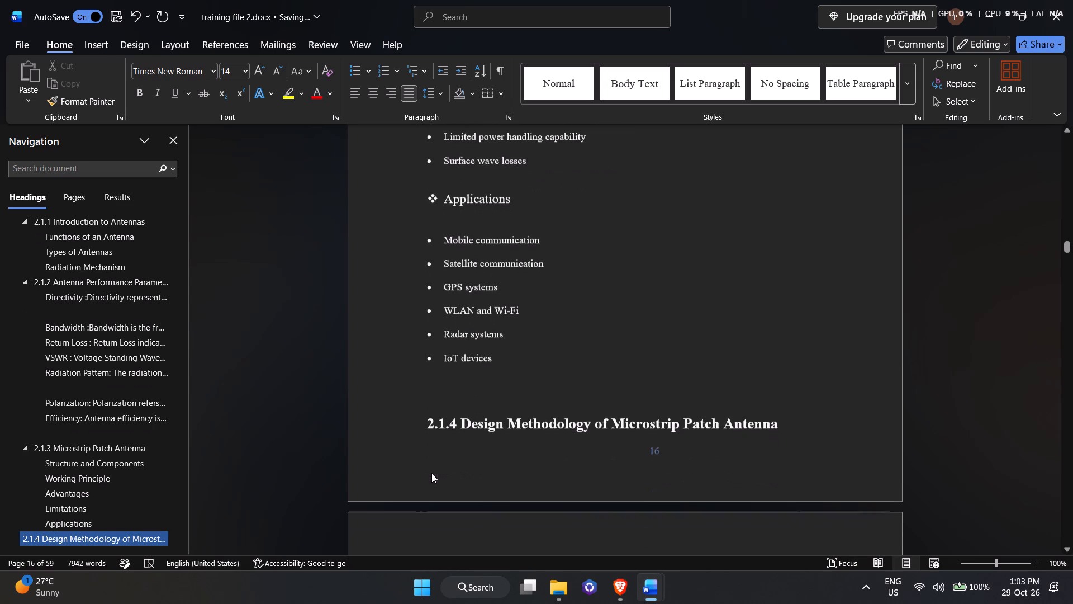
{"action": "left_click", "coordinate": [434, 195]}
{"action": "key", "text": "Delete"}
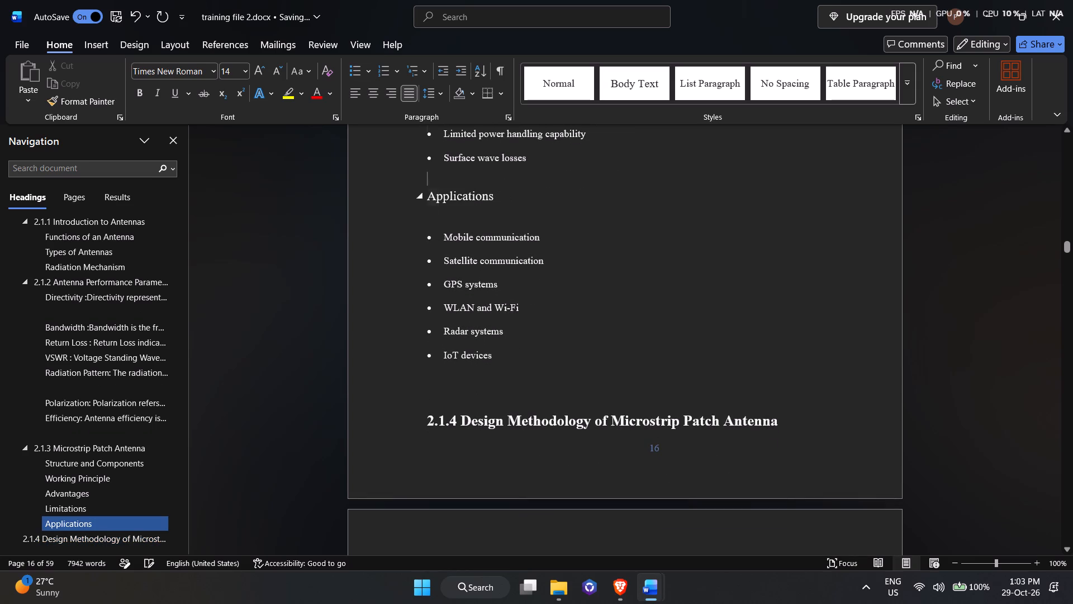
Remove the diamond bullets from Selection of Operating Frequency, Selection of Substrate Material and Calculation of Patch Dimensions in section 2.1.4.
{"action": "scroll", "coordinate": [544, 327], "scroll_direction": "down", "scroll_amount": 2}
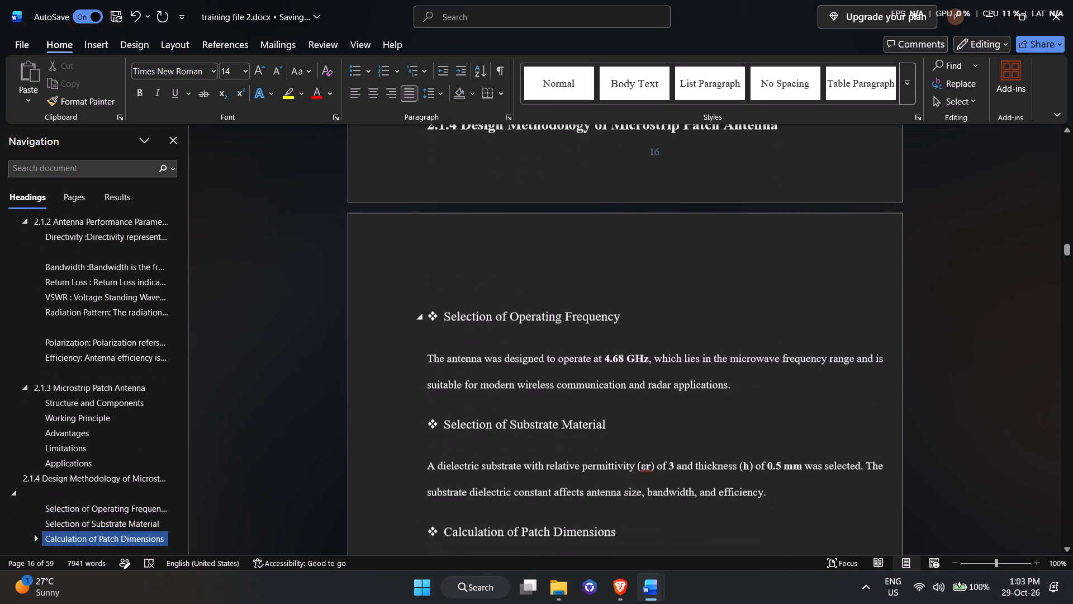
{"action": "scroll", "coordinate": [544, 327], "scroll_direction": "up", "scroll_amount": 1}
{"action": "left_click", "coordinate": [429, 405]}
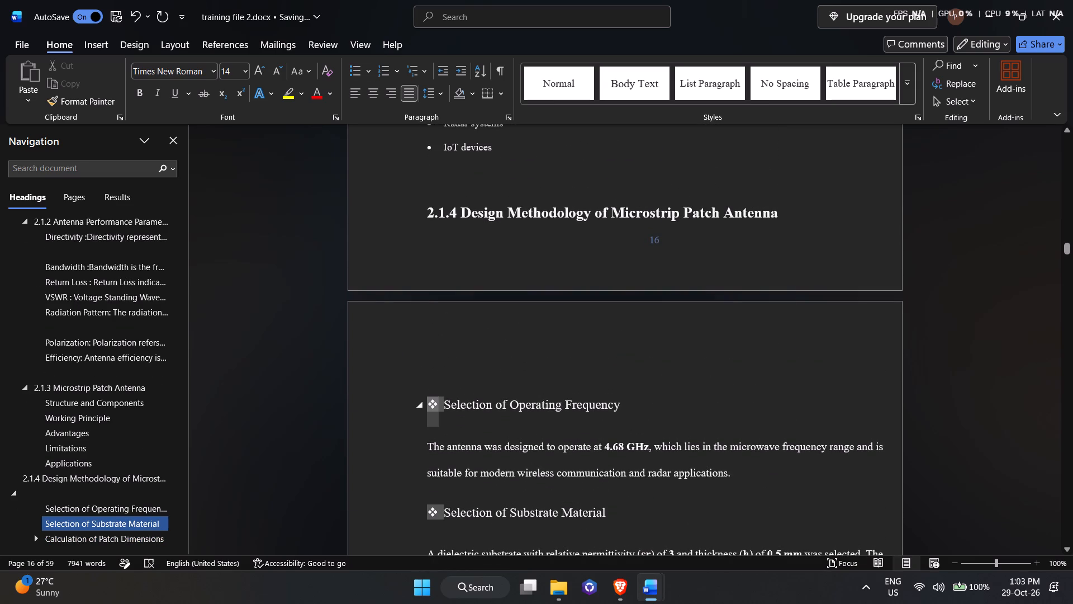
{"action": "key", "text": "Delete"}
{"action": "scroll", "coordinate": [429, 405], "scroll_direction": "down", "scroll_amount": 1}
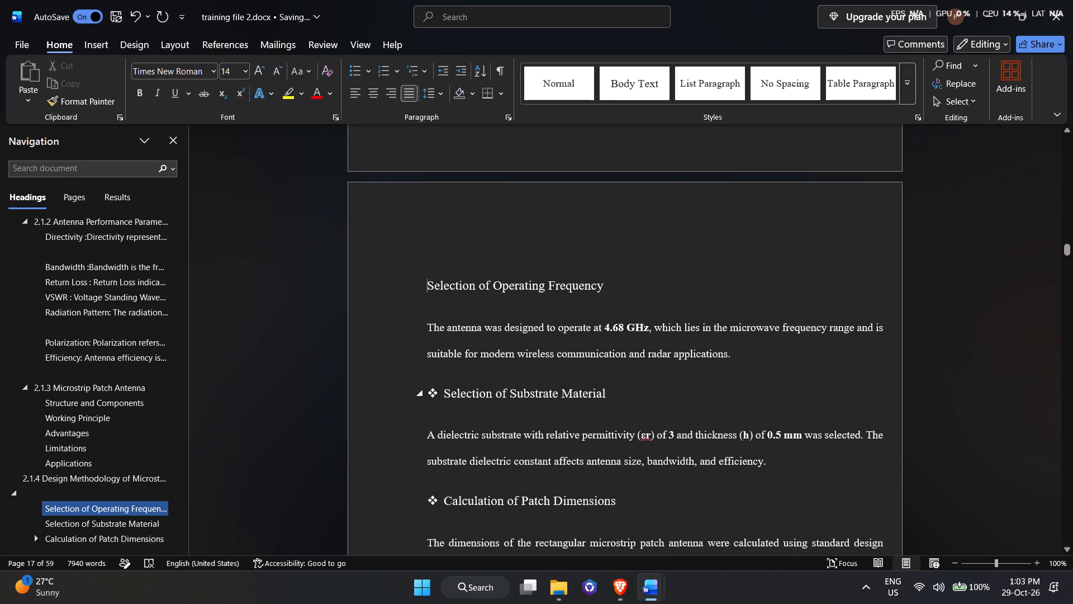
{"action": "left_click", "coordinate": [433, 389]}
{"action": "key", "text": "Delete"}
{"action": "scroll", "coordinate": [433, 389], "scroll_direction": "down", "scroll_amount": 1}
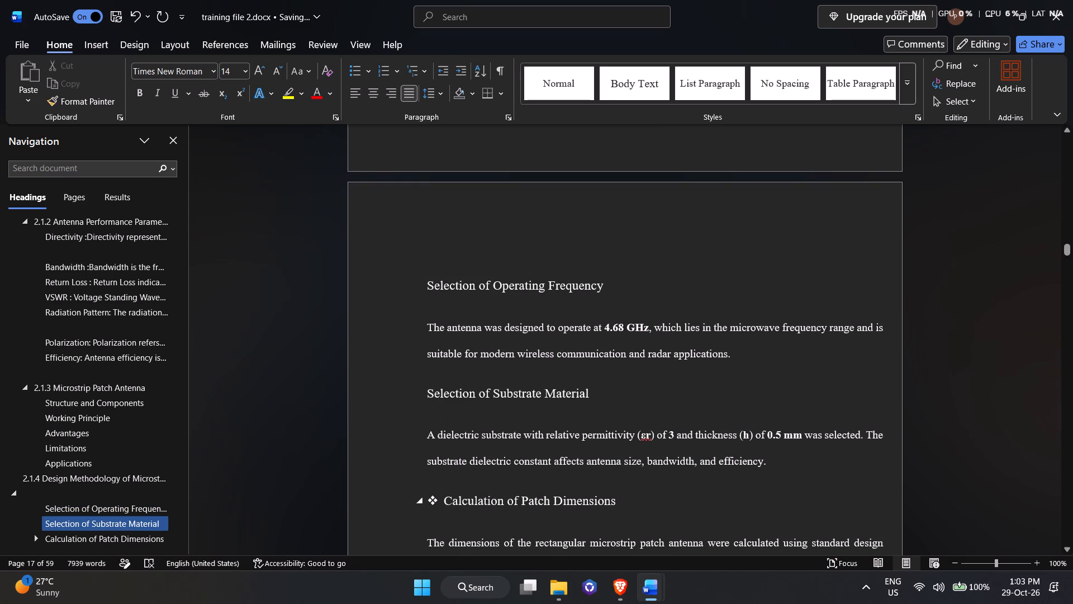
{"action": "left_click", "coordinate": [433, 504]}
{"action": "key", "text": "Delete"}
Remove the diamond bullet from the subheading Patch Width (W) under Calculation of Patch Dimensions.
{"action": "scroll", "coordinate": [433, 504], "scroll_direction": "down", "scroll_amount": 1}
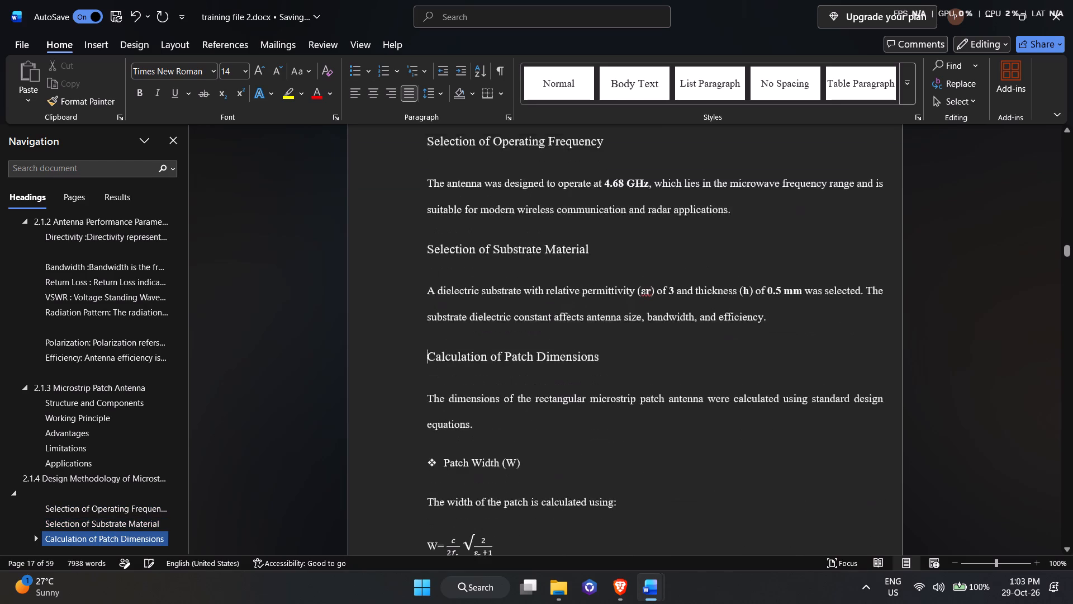
{"action": "scroll", "coordinate": [433, 504], "scroll_direction": "down", "scroll_amount": 1}
{"action": "left_click", "coordinate": [434, 375]}
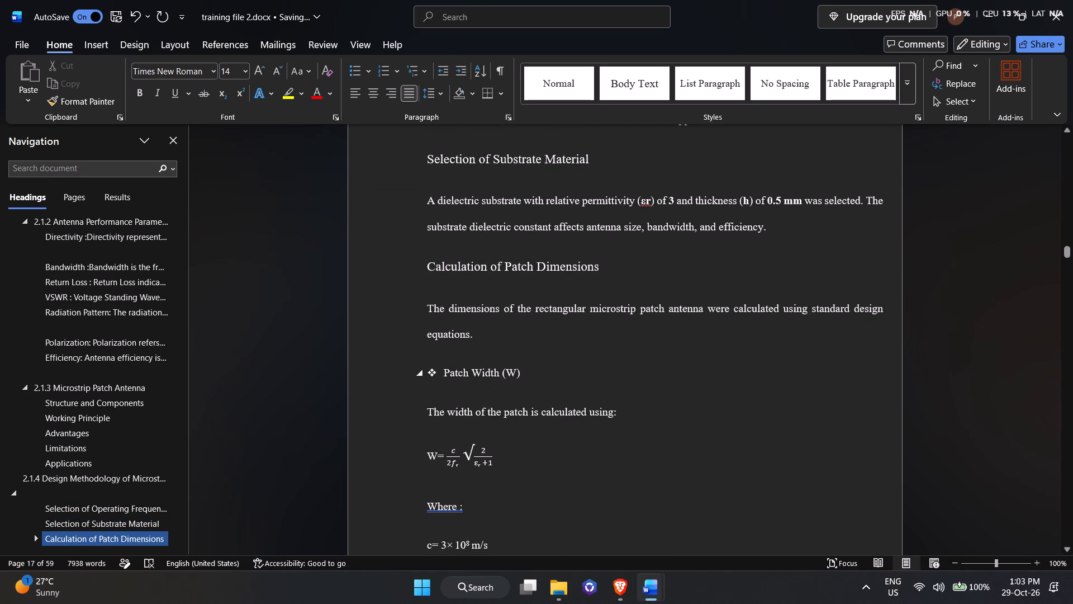
{"action": "key", "text": "Delete"}
{"action": "scroll", "coordinate": [434, 375], "scroll_direction": "down", "scroll_amount": 1}
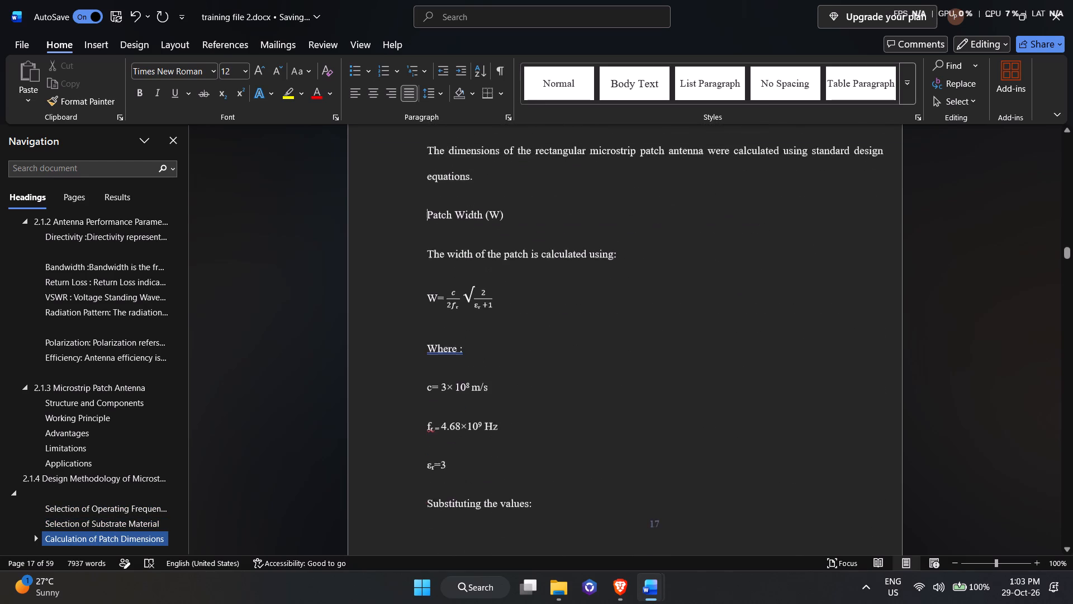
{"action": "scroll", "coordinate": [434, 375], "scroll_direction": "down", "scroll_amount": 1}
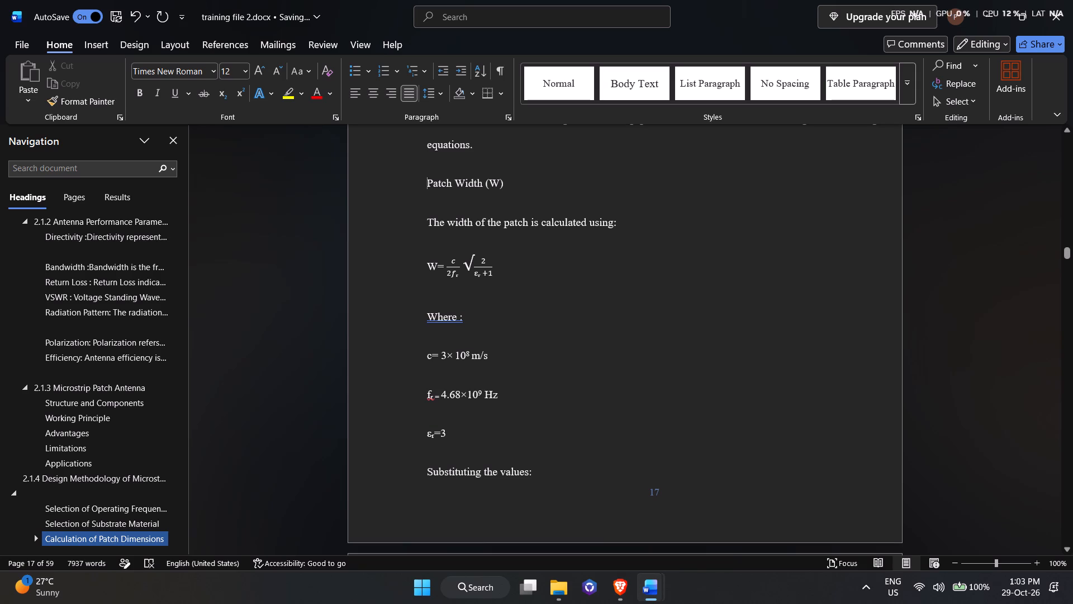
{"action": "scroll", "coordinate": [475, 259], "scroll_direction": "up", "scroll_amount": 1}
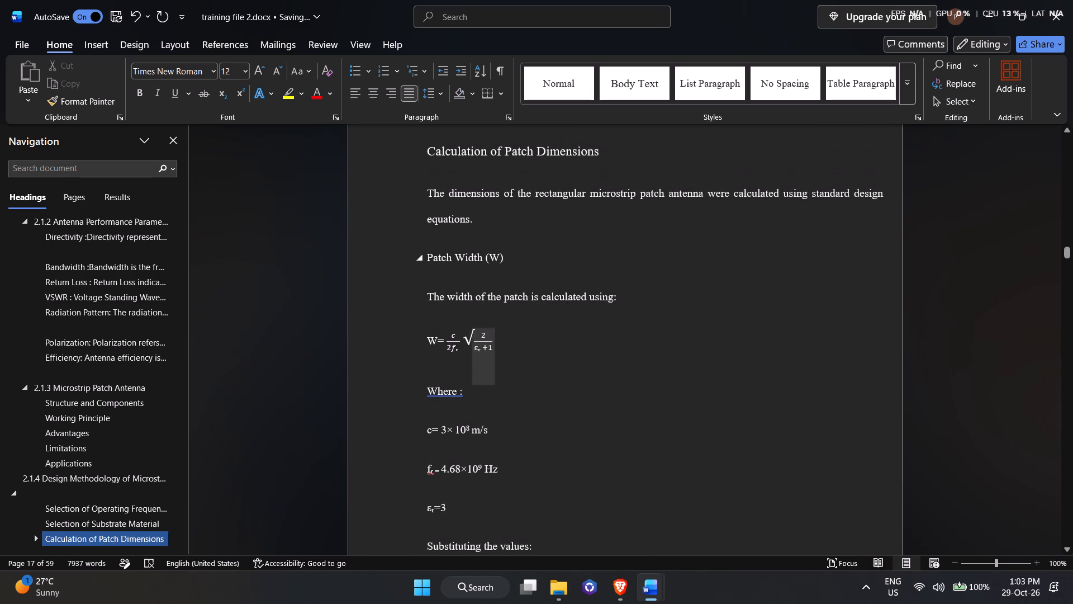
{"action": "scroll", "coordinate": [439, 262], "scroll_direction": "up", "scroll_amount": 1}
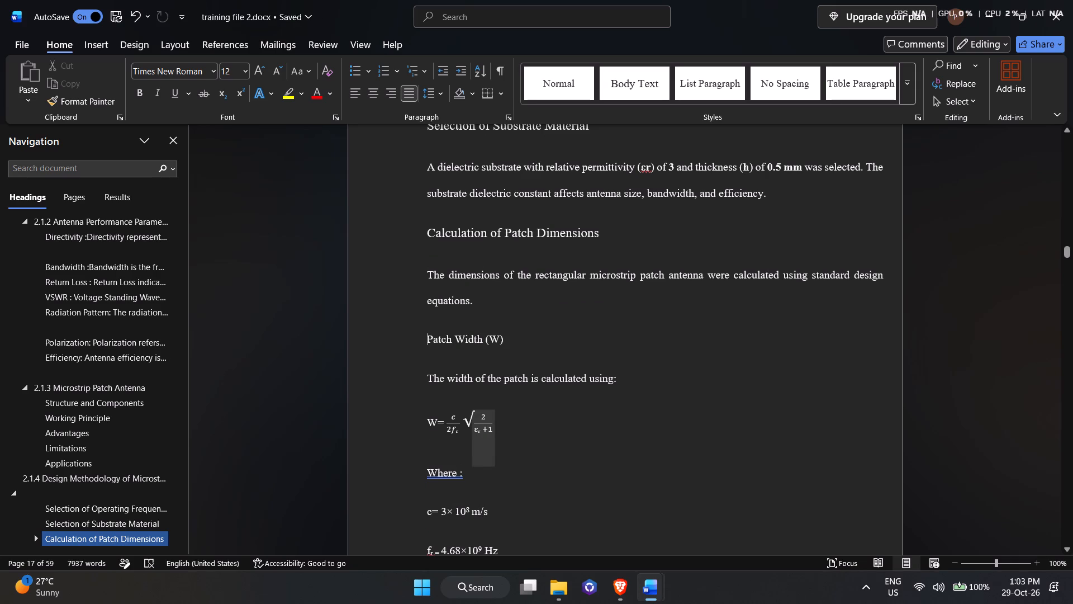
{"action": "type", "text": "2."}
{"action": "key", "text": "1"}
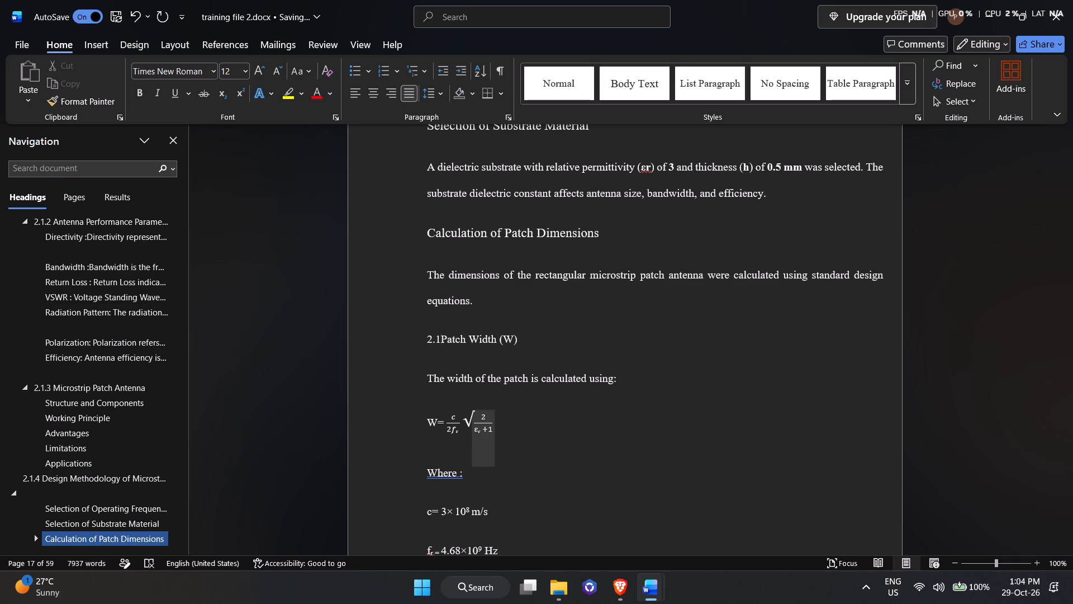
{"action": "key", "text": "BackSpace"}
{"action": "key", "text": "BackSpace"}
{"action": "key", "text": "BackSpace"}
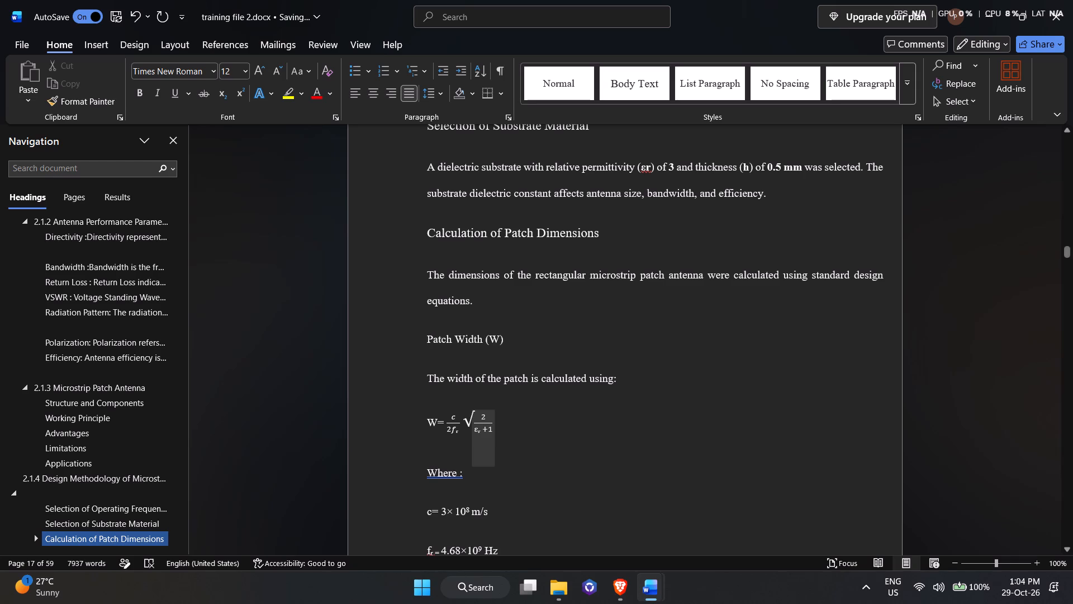
Recheck the equation numbering rule in format.pdf and prefix the Patch Width (W) subheading in section 2.1.4 with 2.1.
{"action": "scroll", "coordinate": [623, 314], "scroll_direction": "down", "scroll_amount": 2}
{"action": "key", "text": "alt+Tab"}
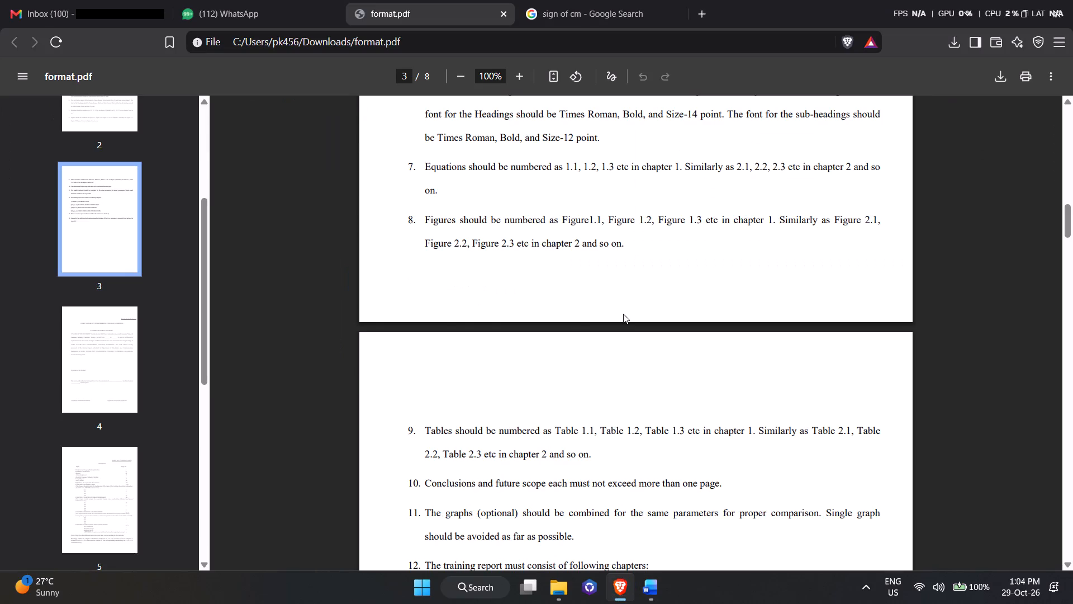
{"action": "key", "text": "alt+Tab"}
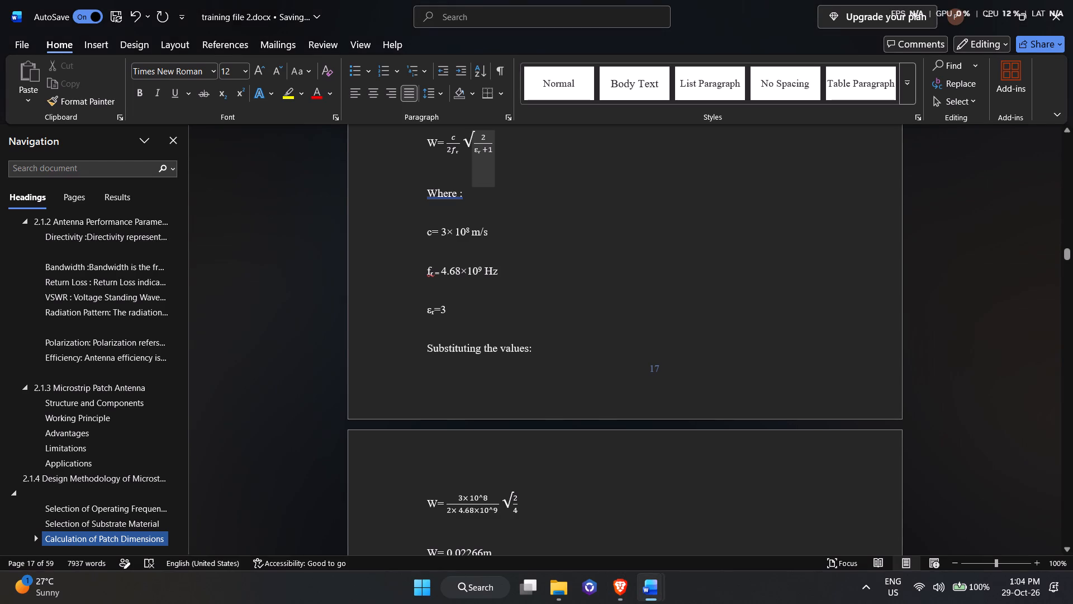
{"action": "scroll", "coordinate": [623, 314], "scroll_direction": "up", "scroll_amount": 1}
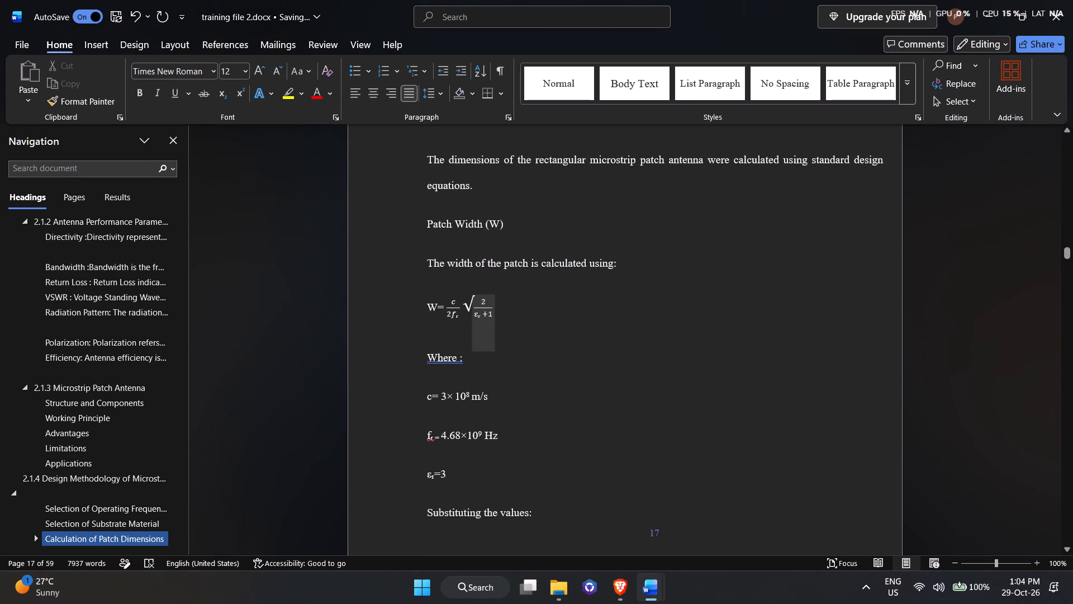
{"action": "type", "text": "2.1"}
{"action": "key", "text": "space"}
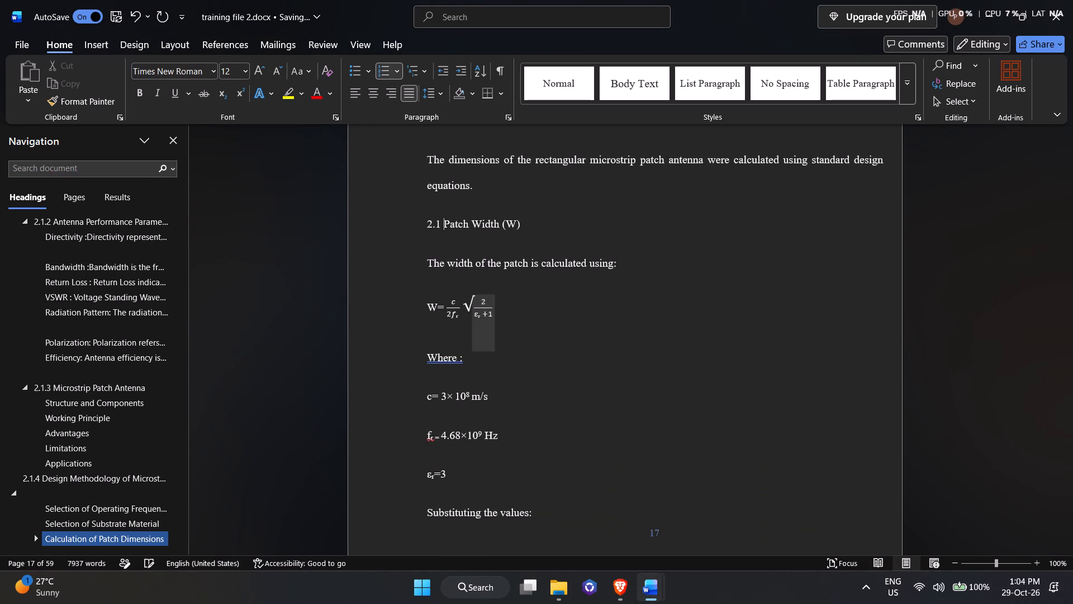
Delete the white rectangle covering the final effective dielectric constant result in section 2.1.4.
{"action": "scroll", "coordinate": [534, 272], "scroll_direction": "down", "scroll_amount": 2}
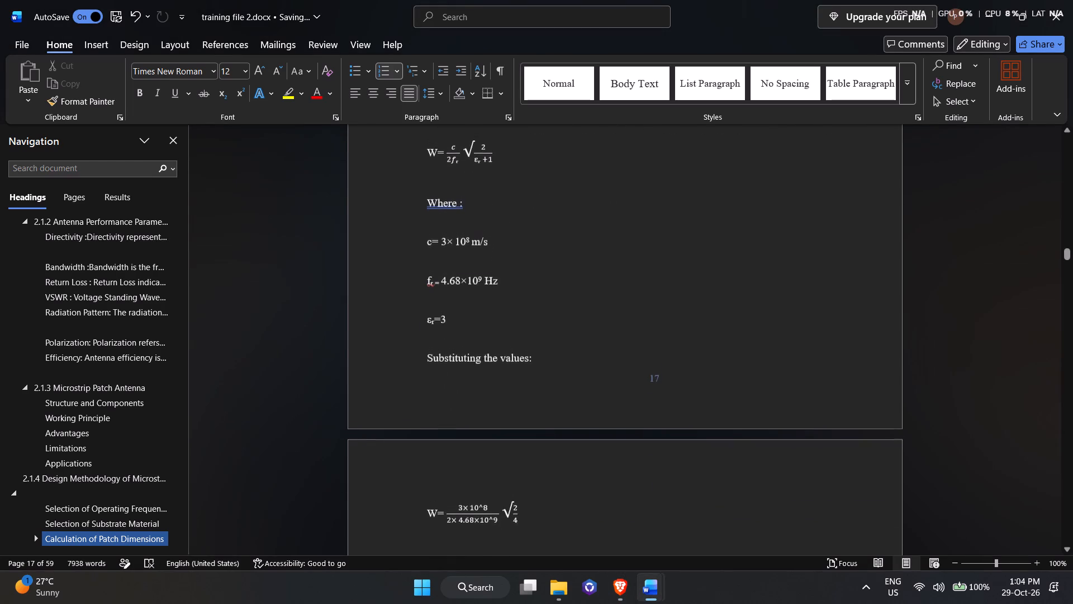
{"action": "scroll", "coordinate": [534, 272], "scroll_direction": "down", "scroll_amount": 2}
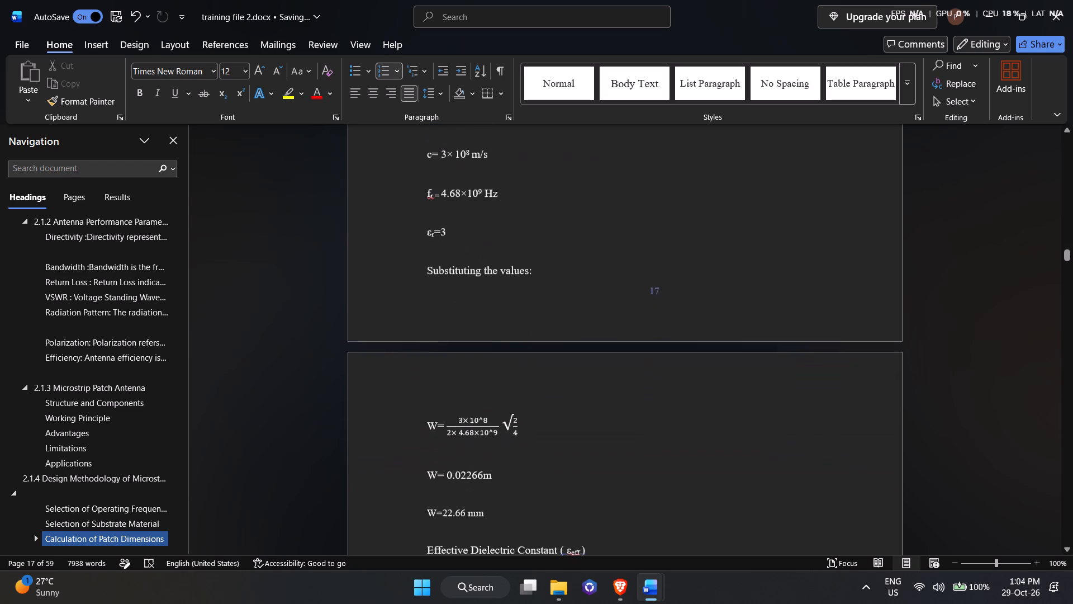
{"action": "scroll", "coordinate": [534, 272], "scroll_direction": "down", "scroll_amount": 1}
{"action": "scroll", "coordinate": [534, 272], "scroll_direction": "up", "scroll_amount": 2}
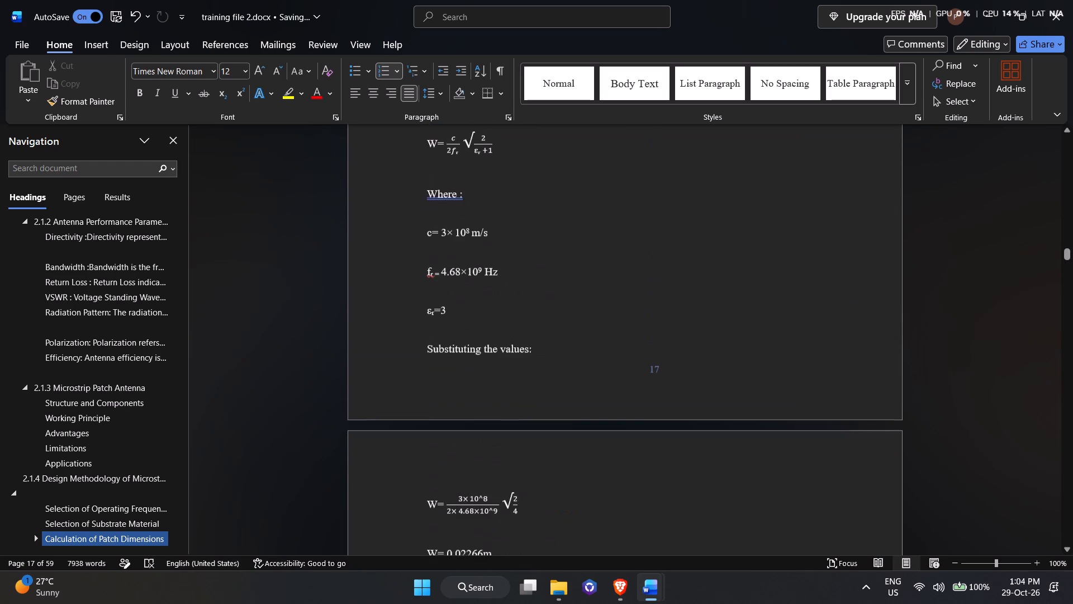
{"action": "scroll", "coordinate": [534, 272], "scroll_direction": "down", "scroll_amount": 1}
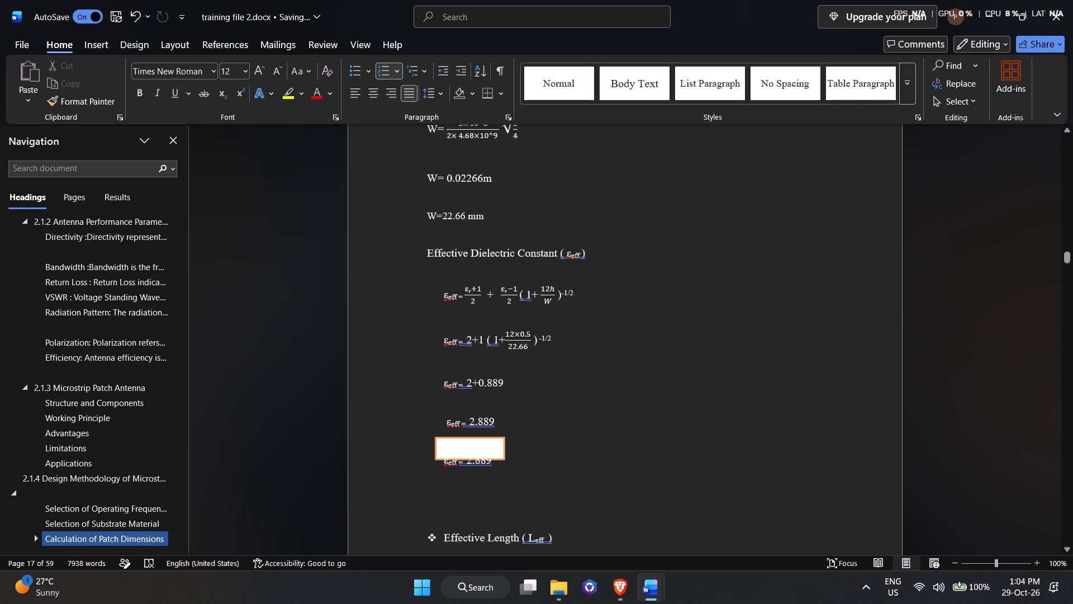
{"action": "scroll", "coordinate": [534, 272], "scroll_direction": "down", "scroll_amount": 1}
{"action": "left_click", "coordinate": [501, 398]}
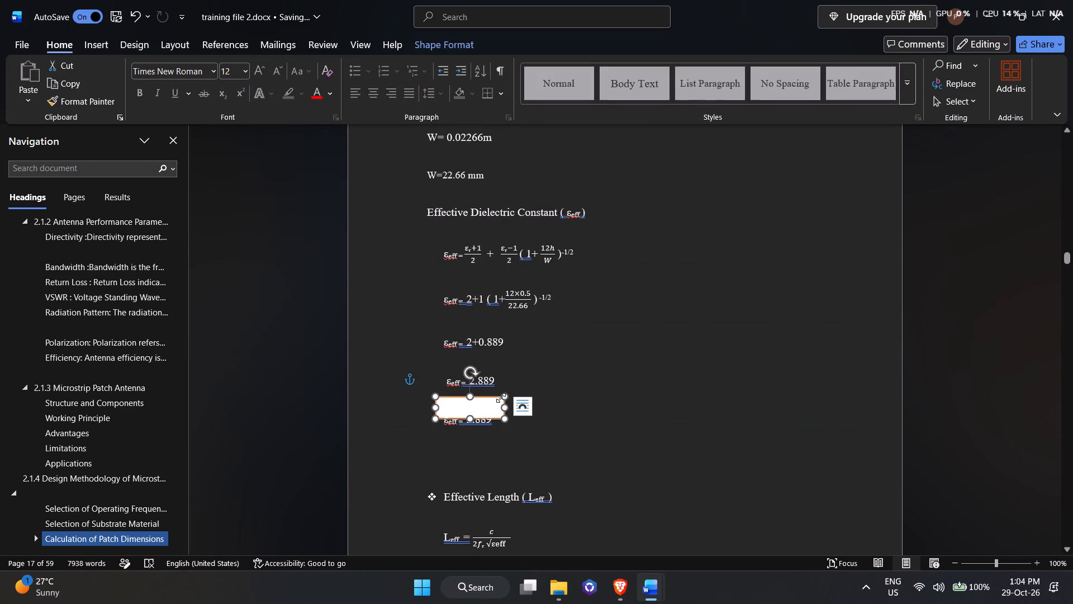
{"action": "key", "text": "Delete"}
Replace the diamond bullet before the Effective Length (Leff) subheading in section 2.1.4 with the number 2.2.
{"action": "scroll", "coordinate": [497, 447], "scroll_direction": "down", "scroll_amount": 1}
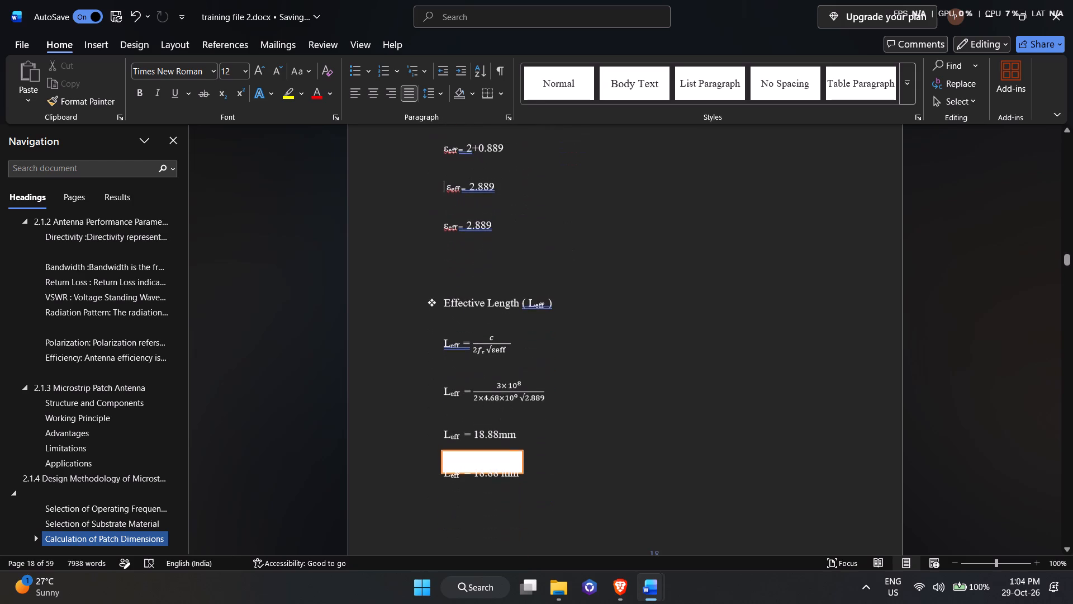
{"action": "left_click", "coordinate": [429, 299]}
{"action": "key", "text": "Delete"}
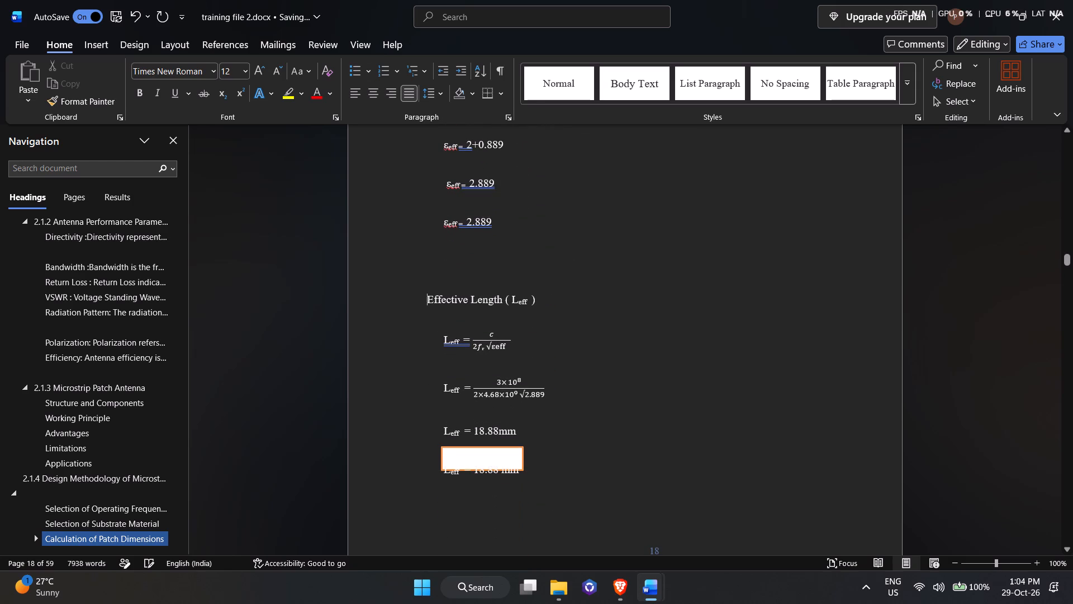
{"action": "type", "text": "2.2"}
{"action": "key", "text": "space"}
Delete the white rectangle covering the final Leff result in section 2.1.4.
{"action": "scroll", "coordinate": [546, 314], "scroll_direction": "down", "scroll_amount": 1}
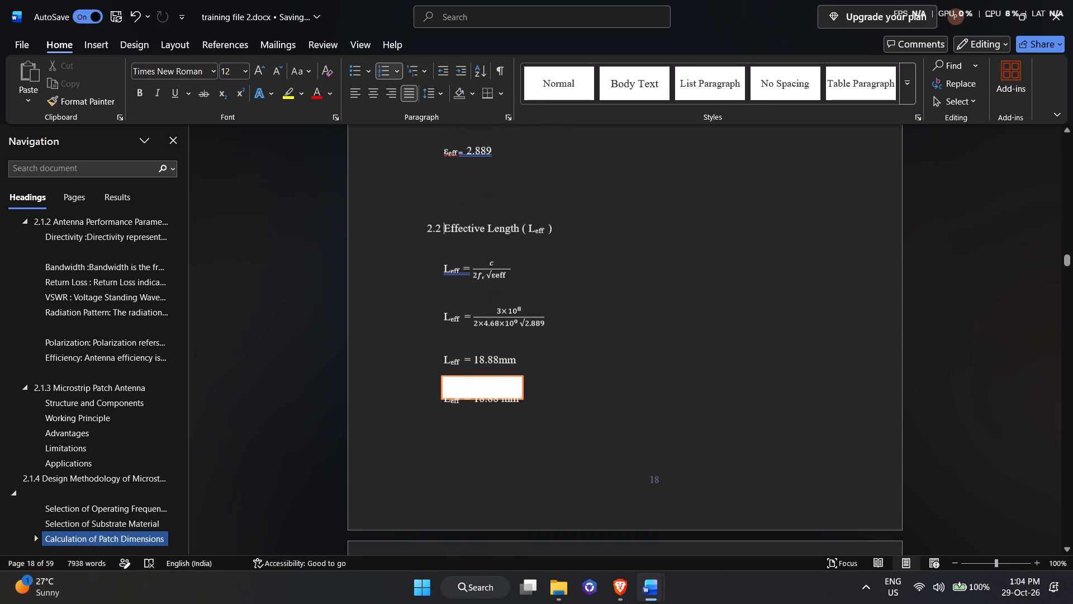
{"action": "scroll", "coordinate": [546, 314], "scroll_direction": "down", "scroll_amount": 1}
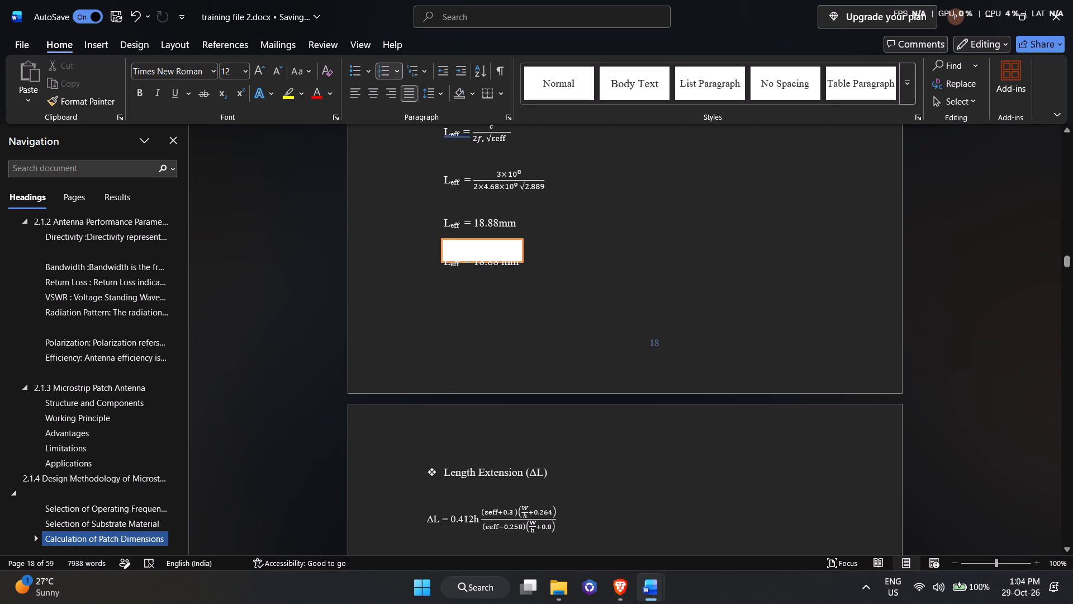
{"action": "left_click", "coordinate": [523, 240]}
{"action": "key", "text": "Delete"}
Replace the diamond bullet before the Length Extension (ΔL) subheading with the number 2.3.
{"action": "scroll", "coordinate": [526, 299], "scroll_direction": "down", "scroll_amount": 1}
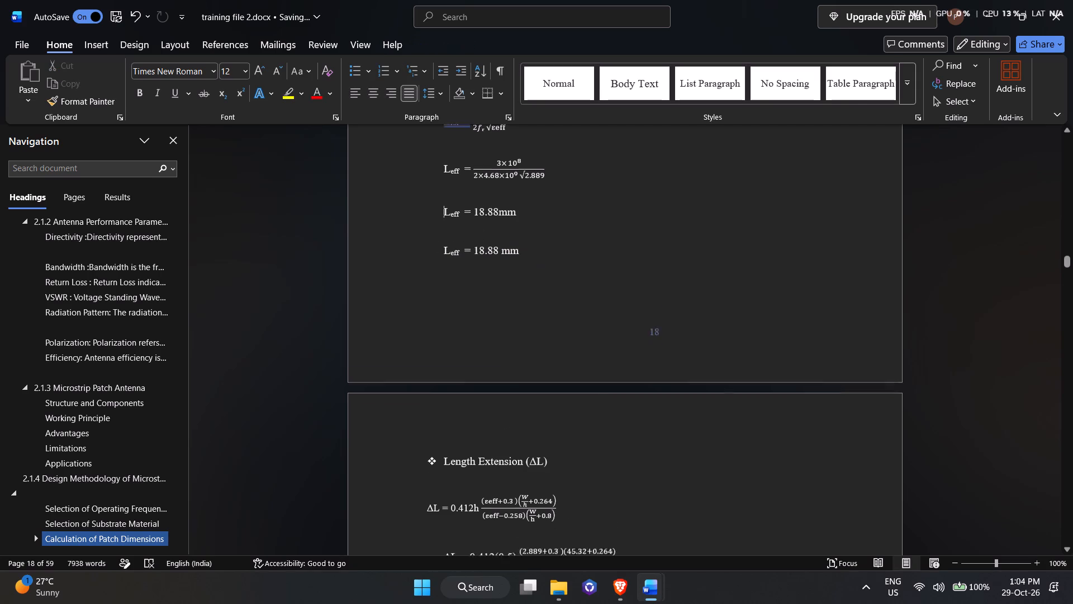
{"action": "scroll", "coordinate": [526, 299], "scroll_direction": "down", "scroll_amount": 1}
{"action": "left_click", "coordinate": [435, 325]}
{"action": "key", "text": "BackSpace"}
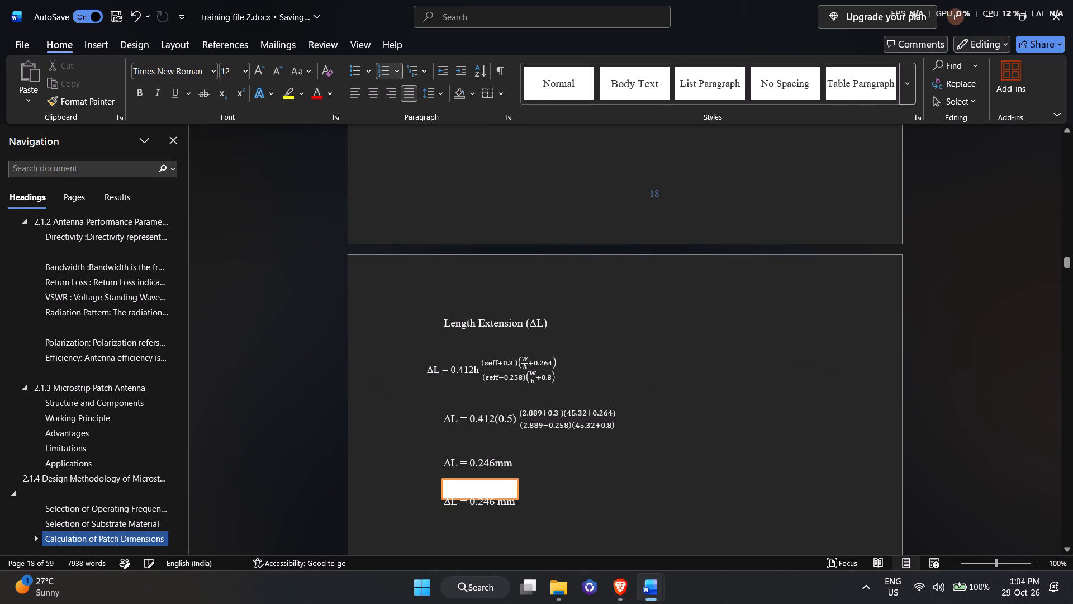
{"action": "type", "text": "2.3"}
{"action": "key", "text": "space"}
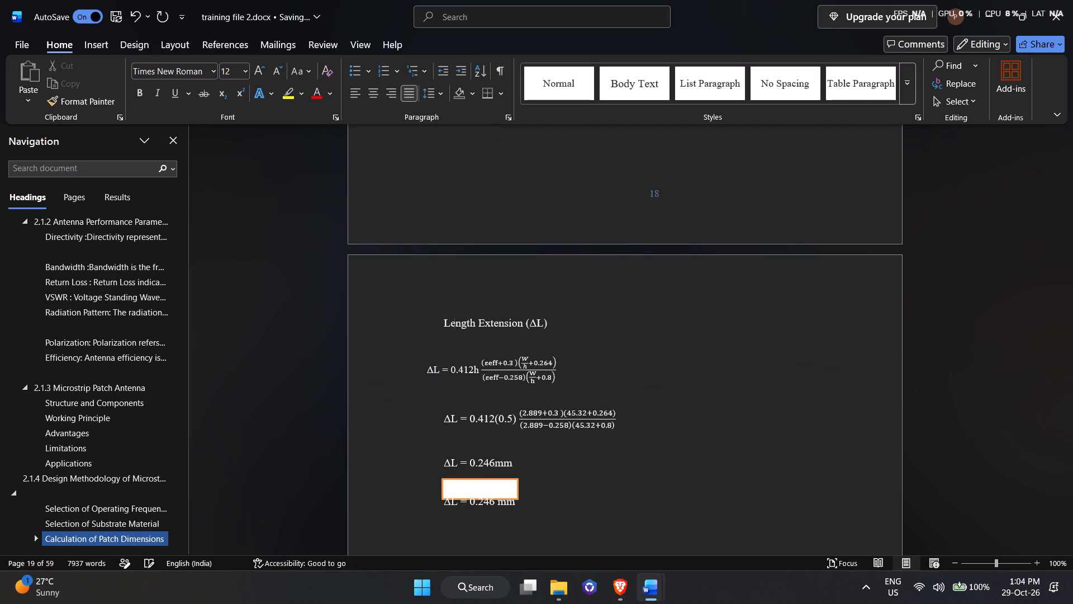
Delete the white rectangle covering the final ΔL result under Length Extension.
{"action": "scroll", "coordinate": [479, 351], "scroll_direction": "down", "scroll_amount": 1}
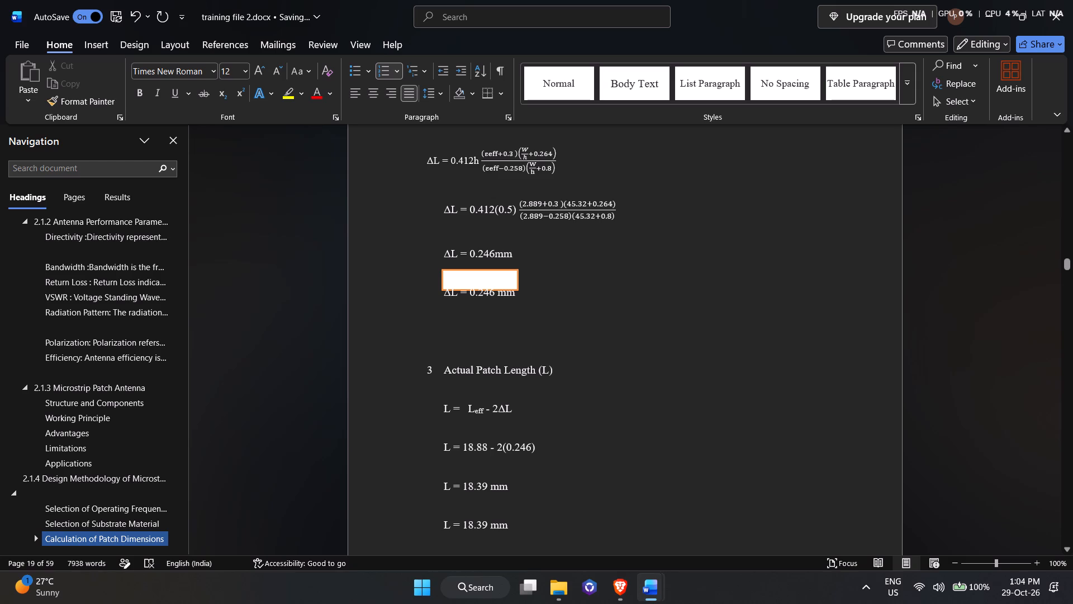
{"action": "left_click", "coordinate": [520, 277]}
{"action": "key", "text": "space"}
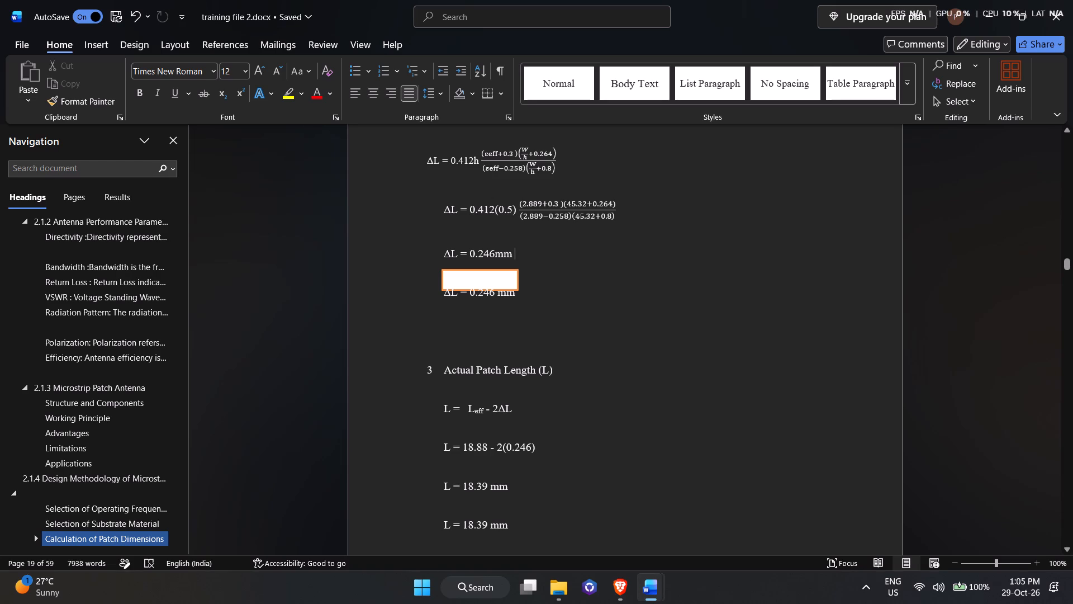
{"action": "left_click", "coordinate": [443, 273]}
{"action": "left_click", "coordinate": [452, 289]}
{"action": "left_click", "coordinate": [507, 276]}
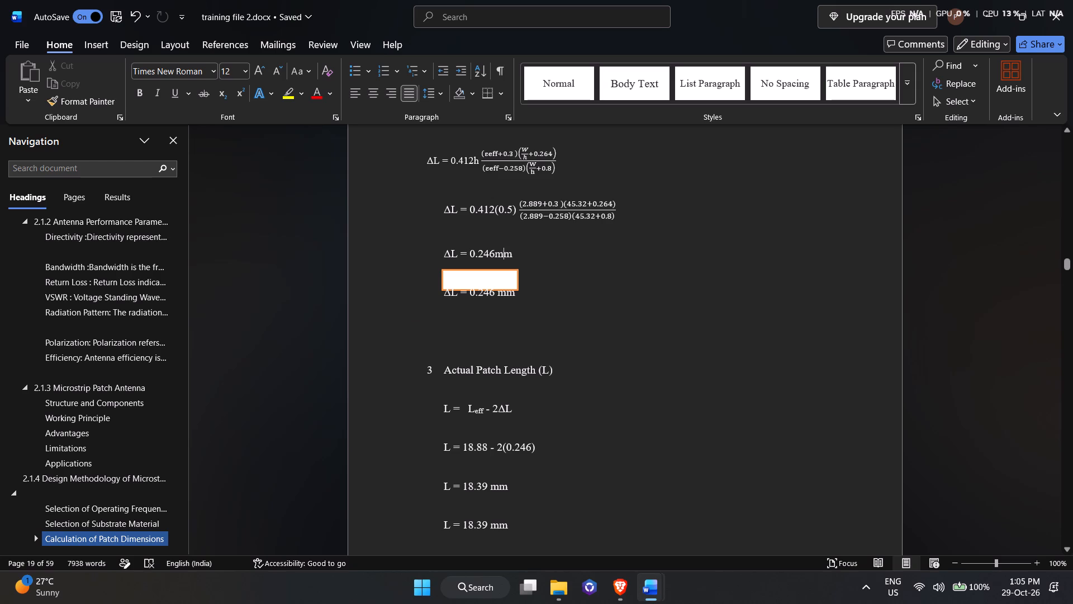
{"action": "double_click", "coordinate": [507, 276]}
{"action": "left_click", "coordinate": [525, 288]}
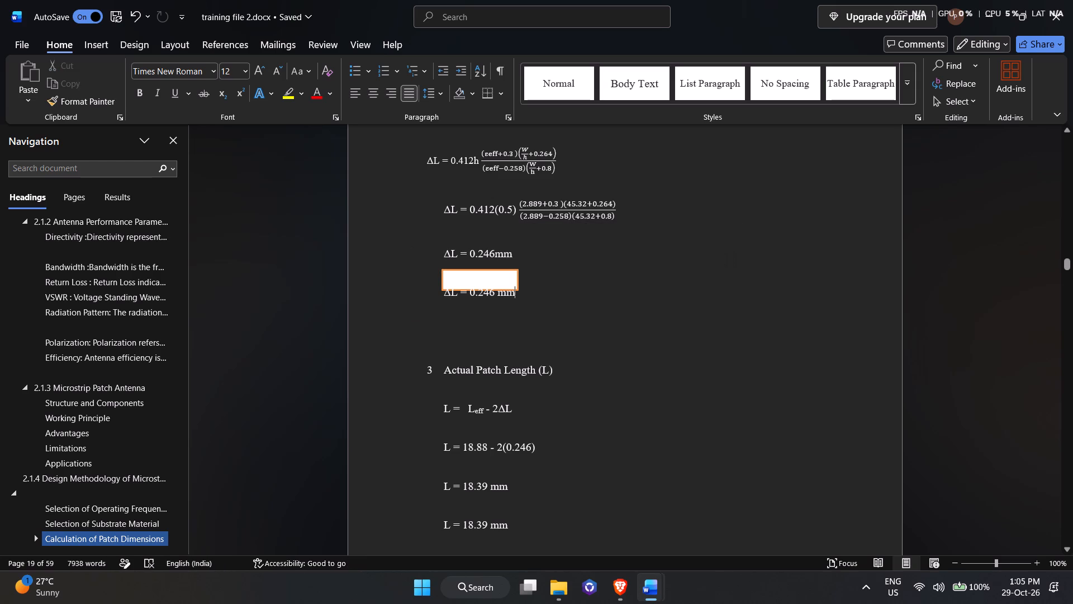
{"action": "left_click", "coordinate": [517, 270]}
{"action": "left_click_drag", "start_coordinate": [399, 240], "coordinate": [537, 282]}
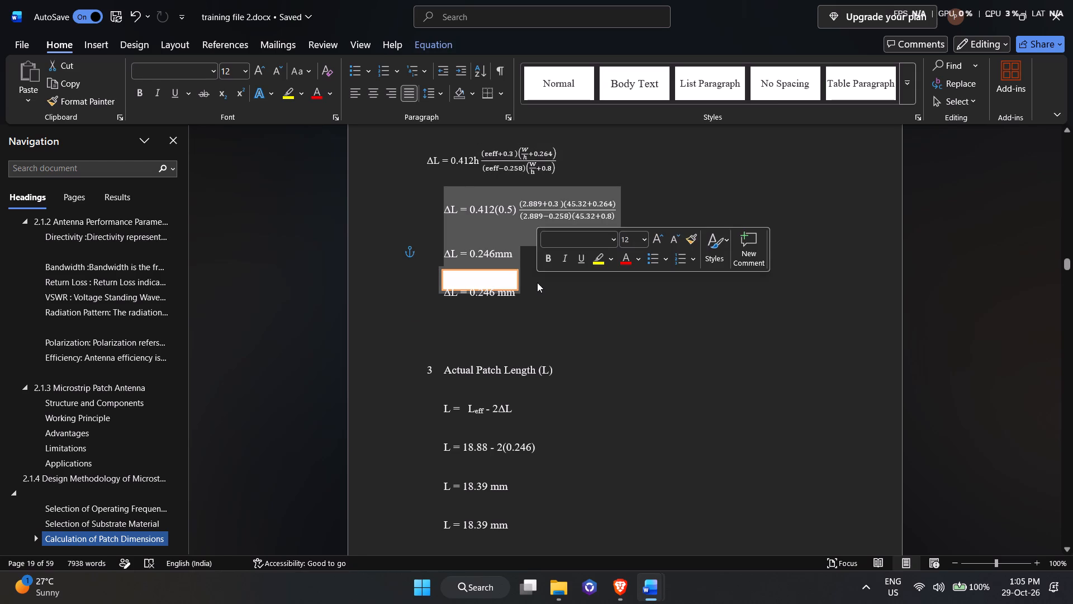
{"action": "left_click", "coordinate": [426, 45]}
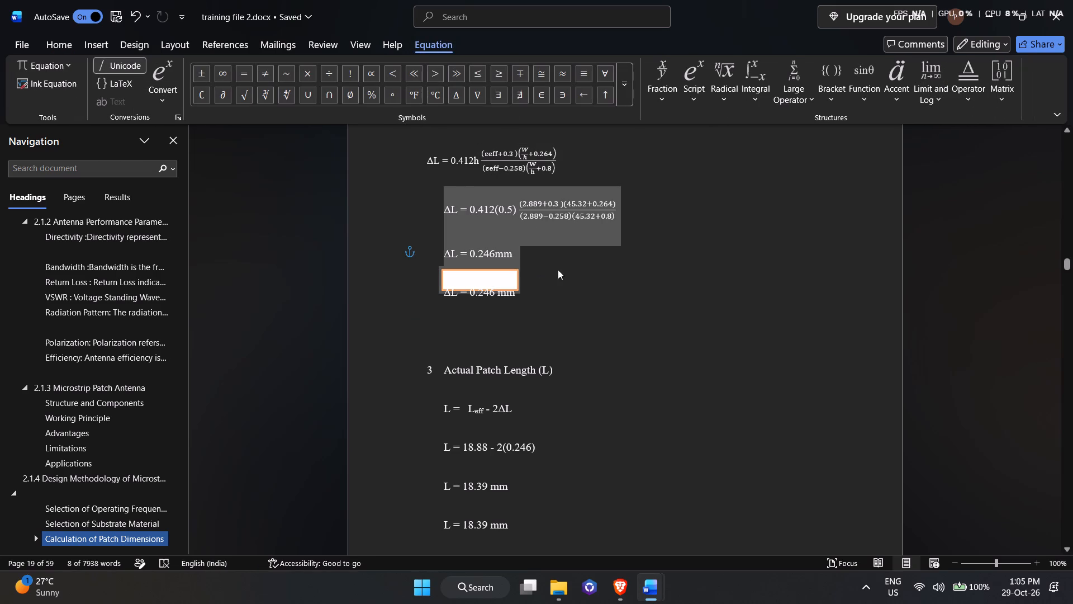
{"action": "left_click", "coordinate": [508, 270]}
{"action": "left_click", "coordinate": [508, 270]}
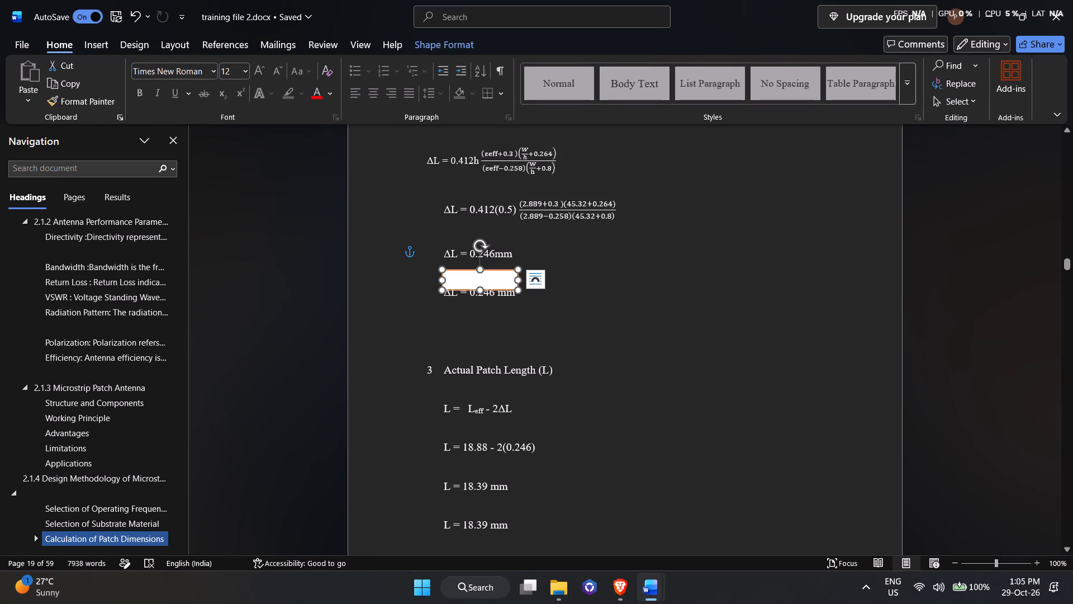
{"action": "key", "text": "Delete"}
Replace the automatic list number before the Actual Patch Length (L) subheading with 2.4.
{"action": "scroll", "coordinate": [508, 270], "scroll_direction": "down", "scroll_amount": 2}
{"action": "scroll", "coordinate": [508, 270], "scroll_direction": "up", "scroll_amount": 1}
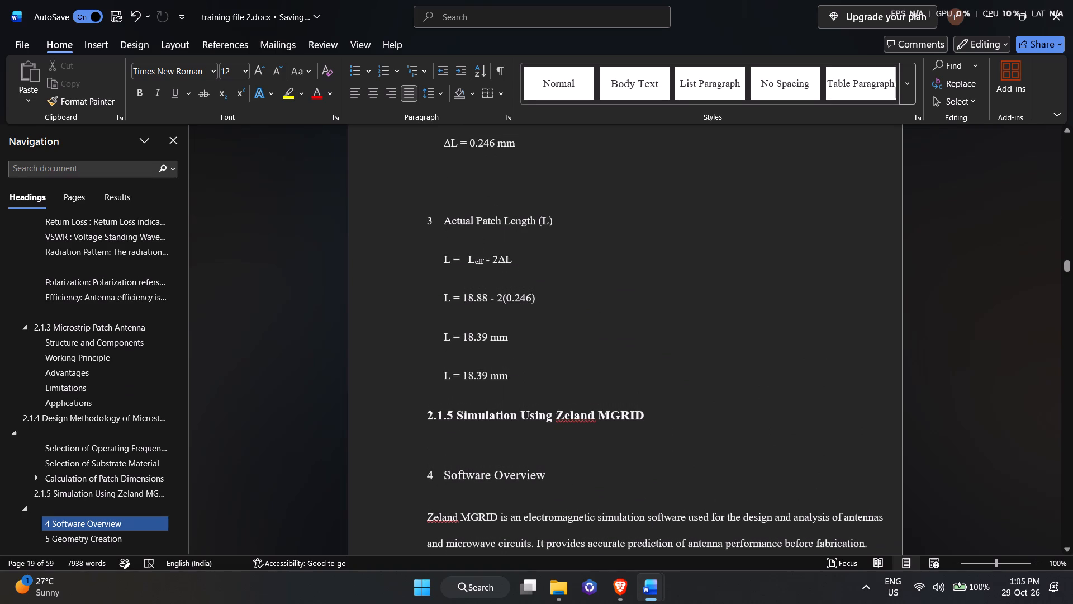
{"action": "scroll", "coordinate": [508, 270], "scroll_direction": "up", "scroll_amount": 1}
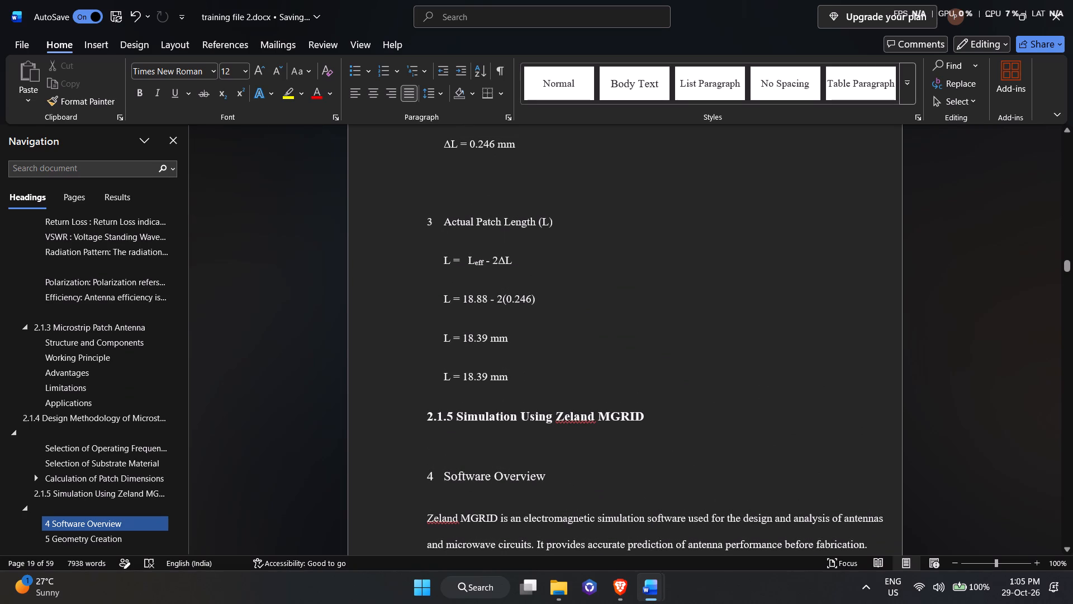
{"action": "scroll", "coordinate": [508, 282], "scroll_direction": "up", "scroll_amount": 2}
{"action": "scroll", "coordinate": [508, 282], "scroll_direction": "down", "scroll_amount": 1}
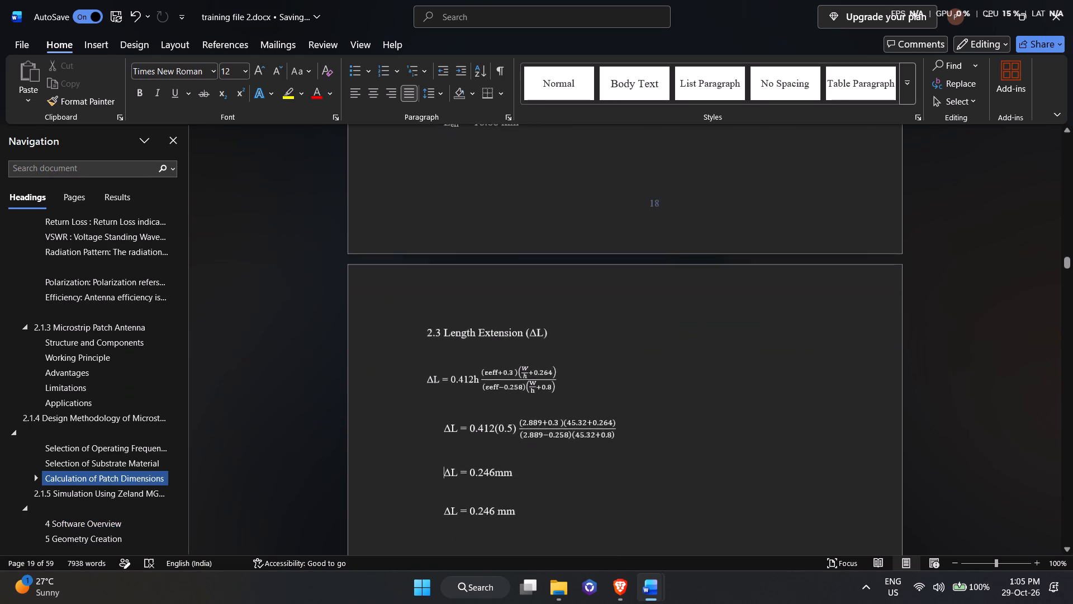
{"action": "scroll", "coordinate": [508, 282], "scroll_direction": "down", "scroll_amount": 2}
{"action": "left_click", "coordinate": [437, 369]}
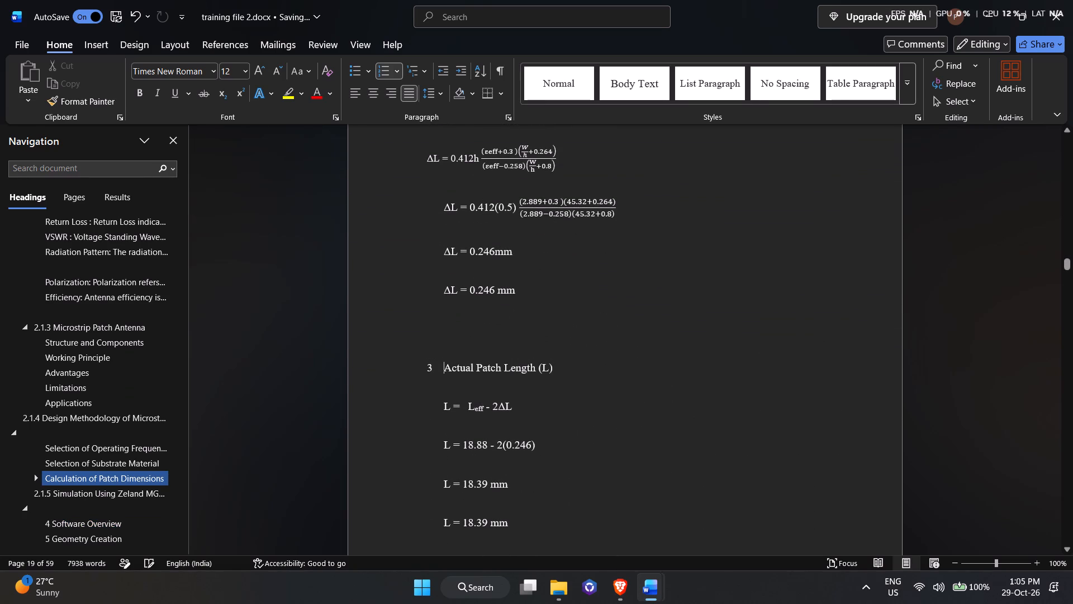
{"action": "key", "text": "BackSpace"}
{"action": "key", "text": "BackSpace"}
{"action": "type", "text": "2.4"}
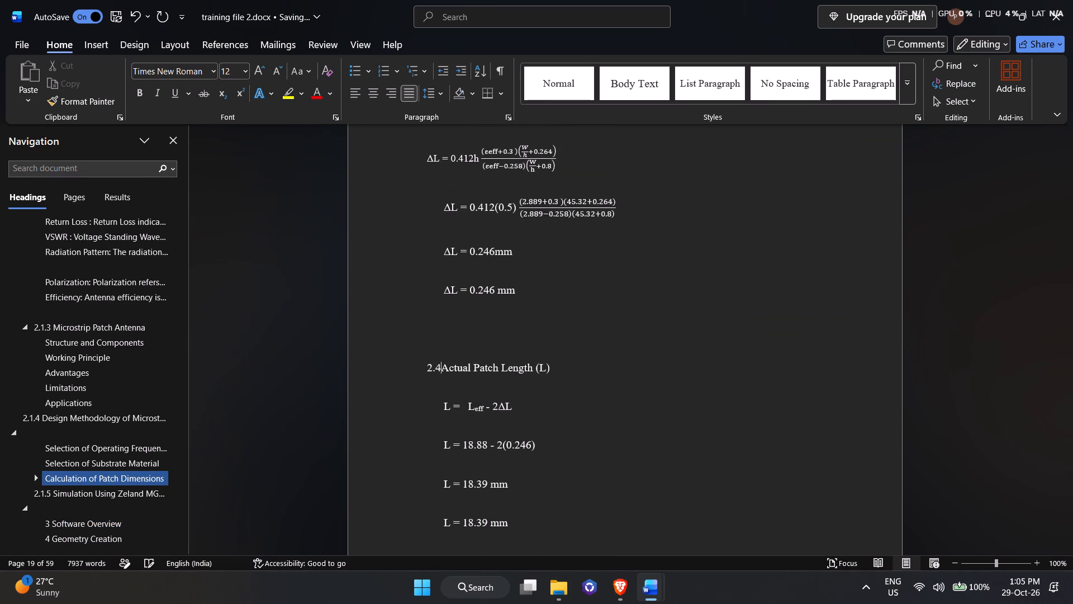
{"action": "key", "text": "space"}
Insert an empty unbulleted line after the IoT devices item so the 2.1.4 Design Methodology heading starts on the following page.
{"action": "scroll", "coordinate": [619, 373], "scroll_direction": "down", "scroll_amount": 2}
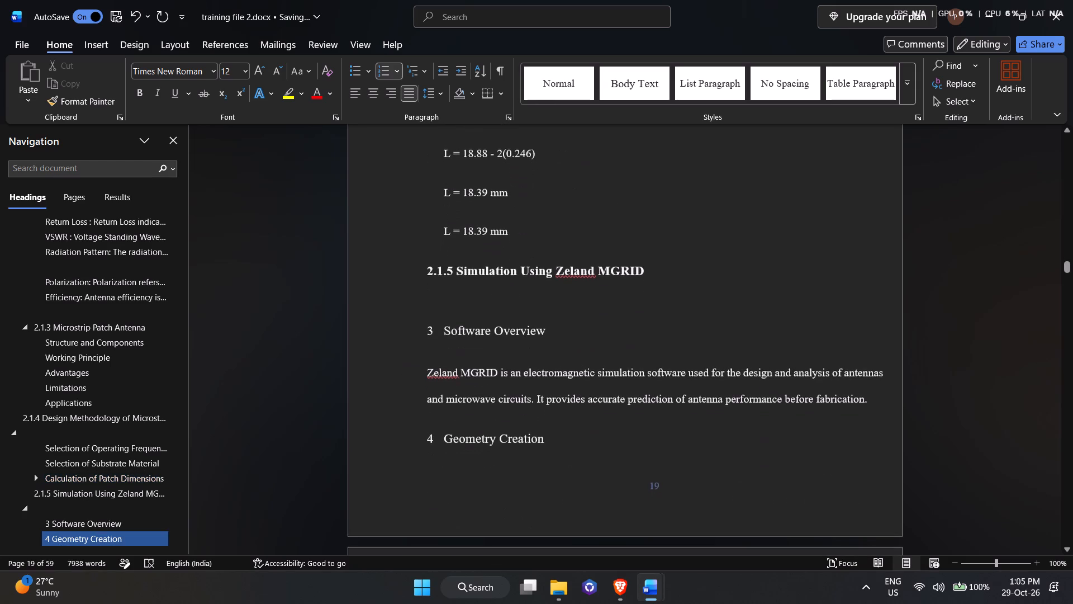
{"action": "scroll", "coordinate": [619, 373], "scroll_direction": "down", "scroll_amount": 1}
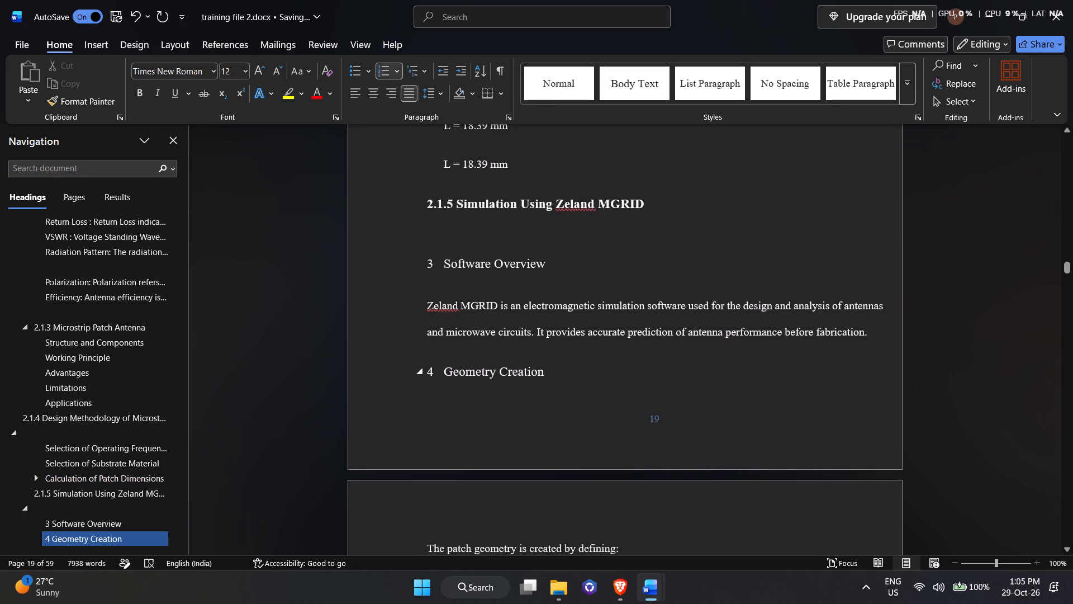
{"action": "scroll", "coordinate": [549, 311], "scroll_direction": "up", "scroll_amount": 5}
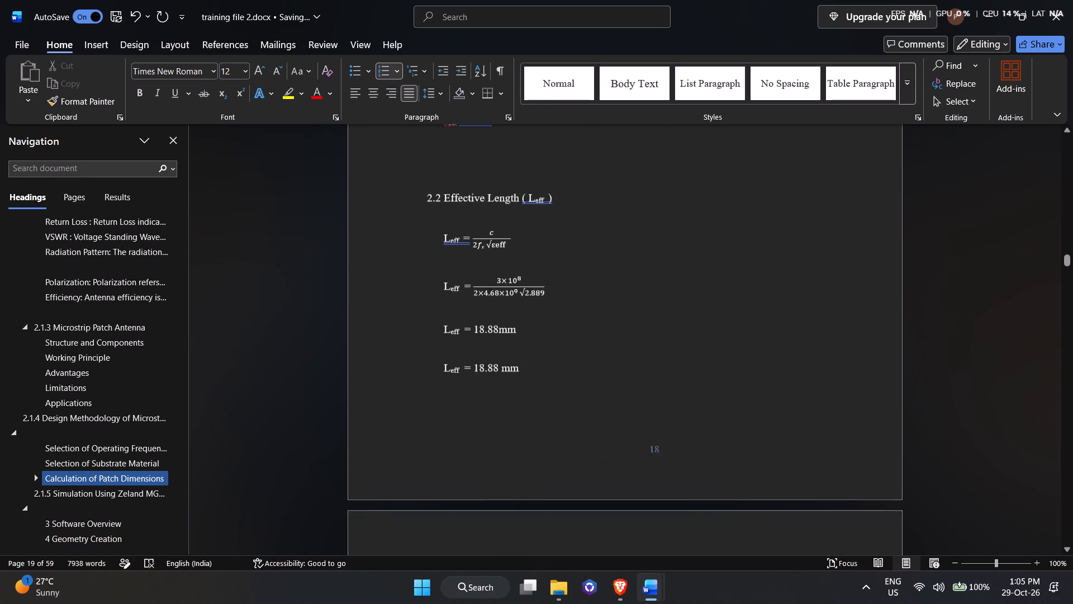
{"action": "scroll", "coordinate": [549, 311], "scroll_direction": "up", "scroll_amount": 4}
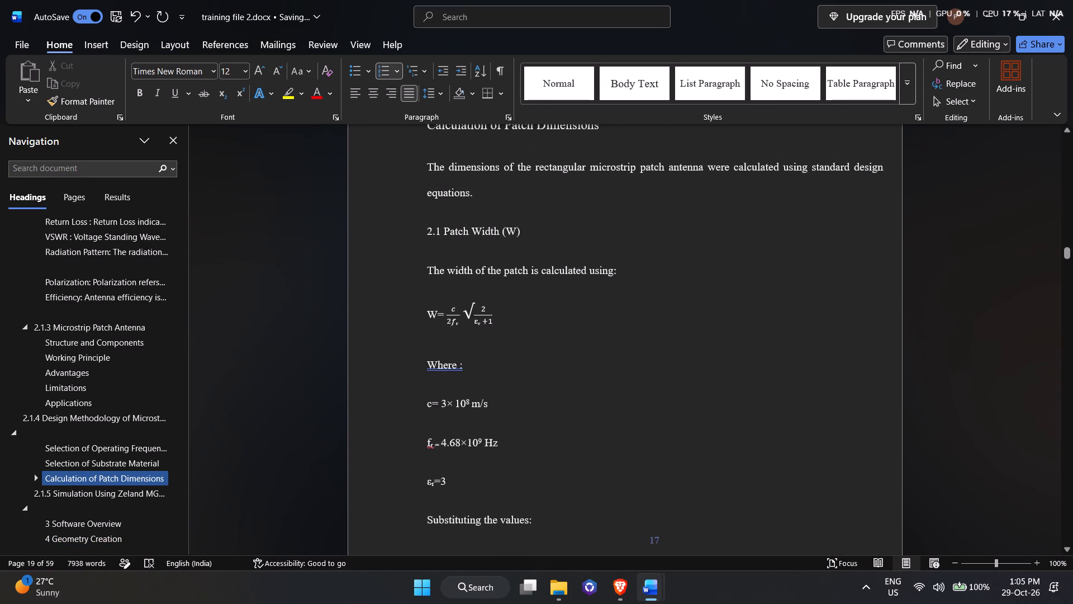
{"action": "scroll", "coordinate": [549, 311], "scroll_direction": "up", "scroll_amount": 2}
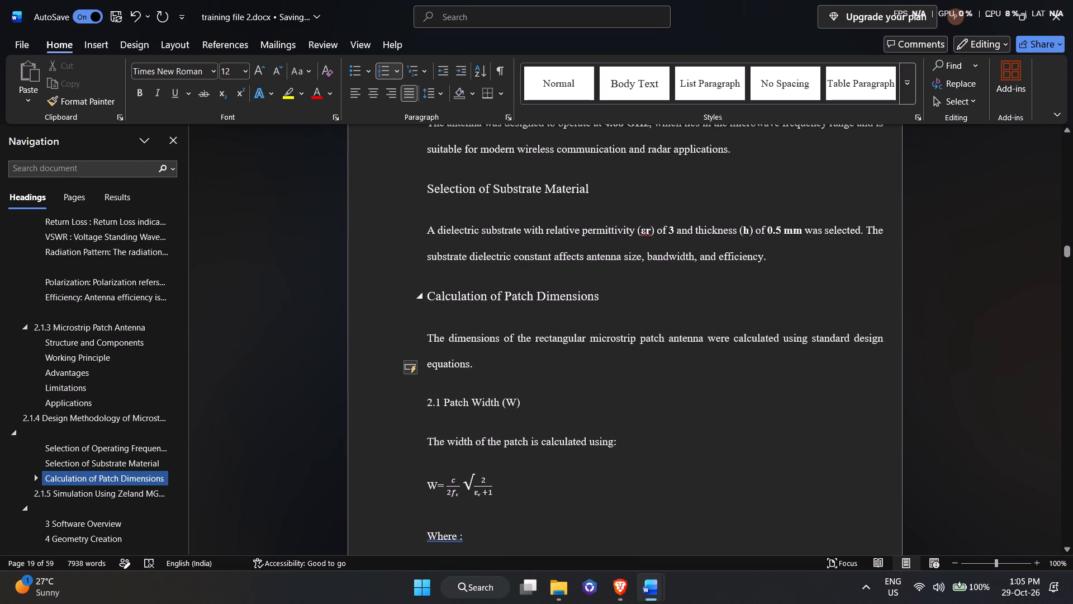
{"action": "scroll", "coordinate": [549, 311], "scroll_direction": "up", "scroll_amount": 3}
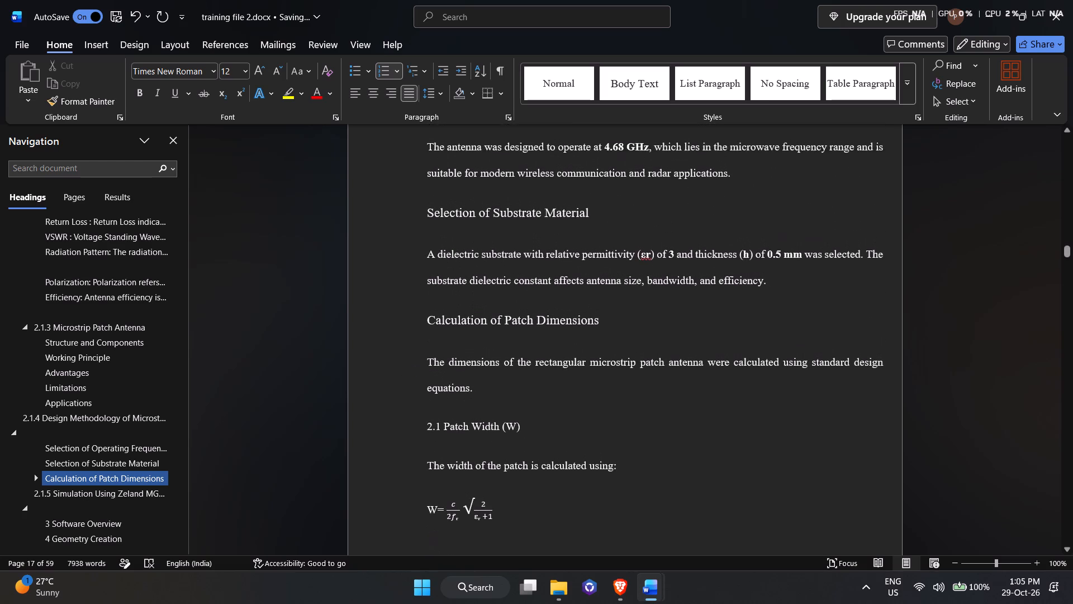
{"action": "scroll", "coordinate": [549, 311], "scroll_direction": "up", "scroll_amount": 3}
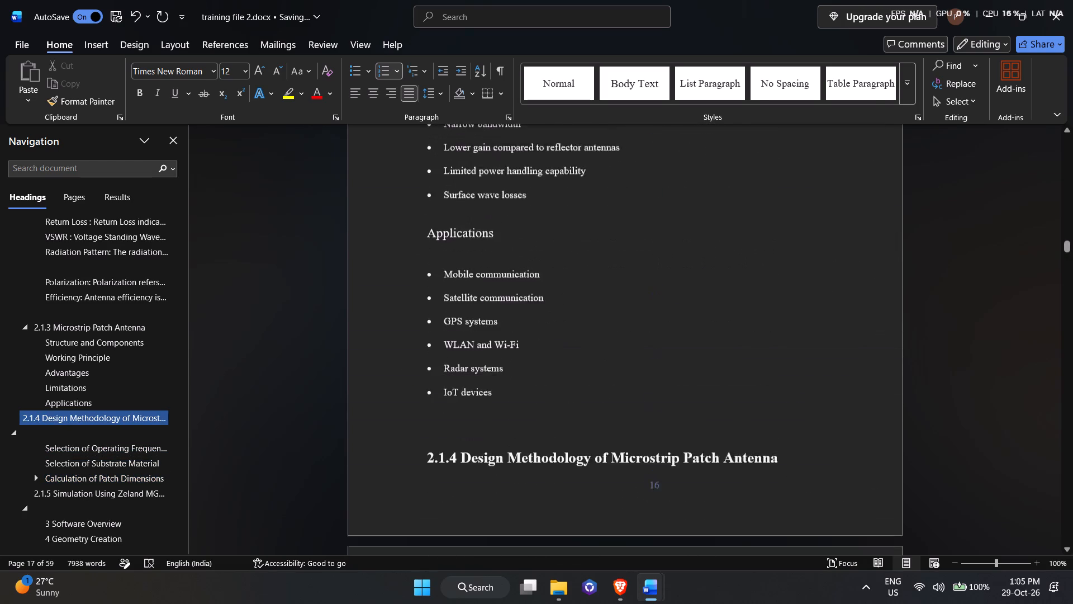
{"action": "scroll", "coordinate": [549, 311], "scroll_direction": "up", "scroll_amount": 1}
{"action": "left_click", "coordinate": [495, 432]}
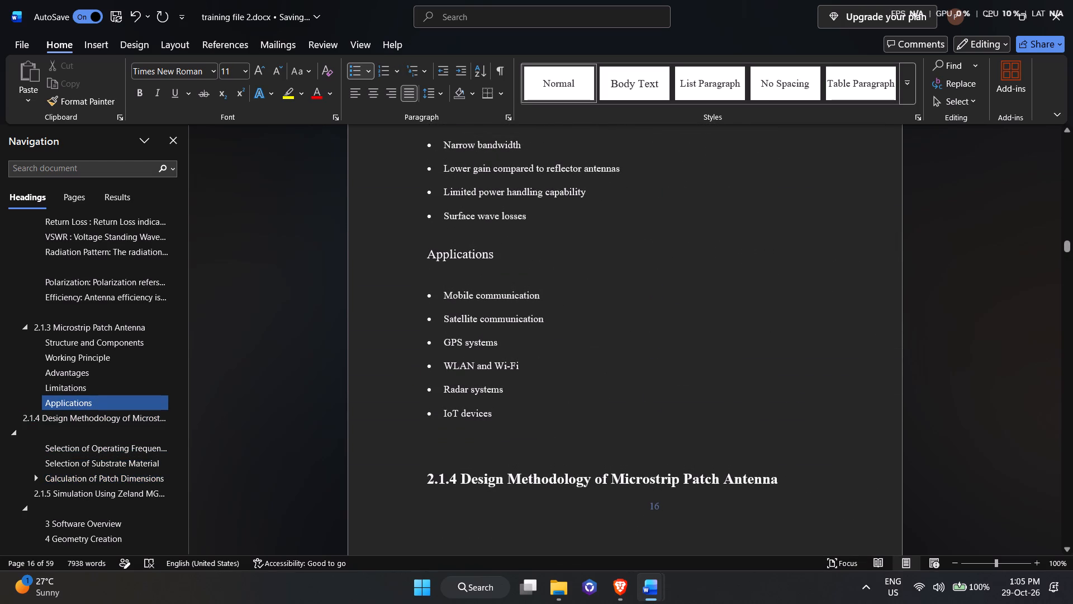
{"action": "key", "text": "Return"}
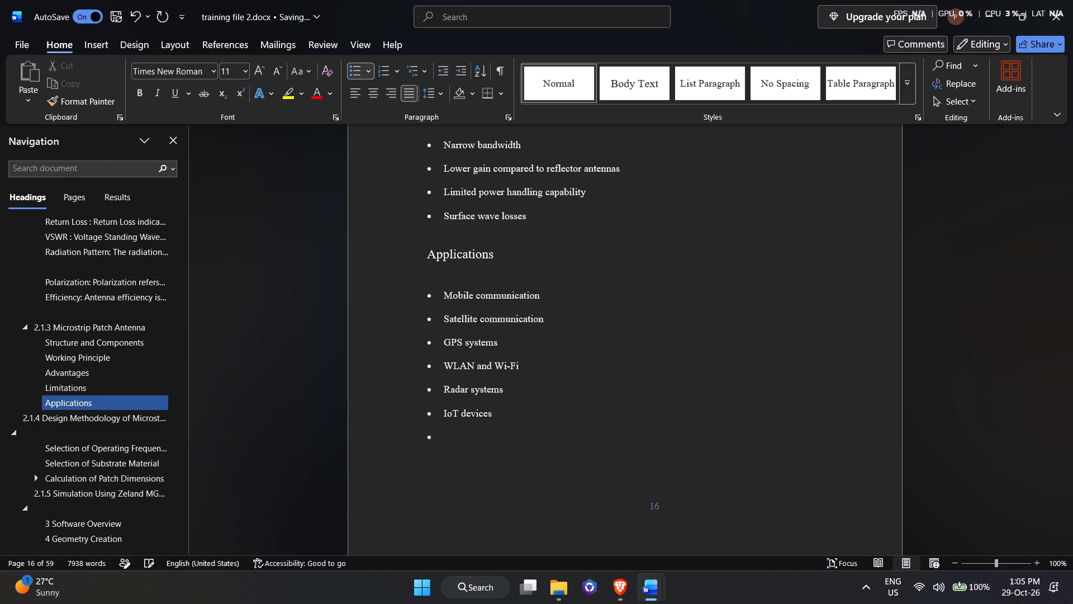
{"action": "key", "text": "BackSpace"}
Remove the diamond bullet before the Meshing subheading in section 2.1.5.
{"action": "scroll", "coordinate": [495, 432], "scroll_direction": "down", "scroll_amount": 3}
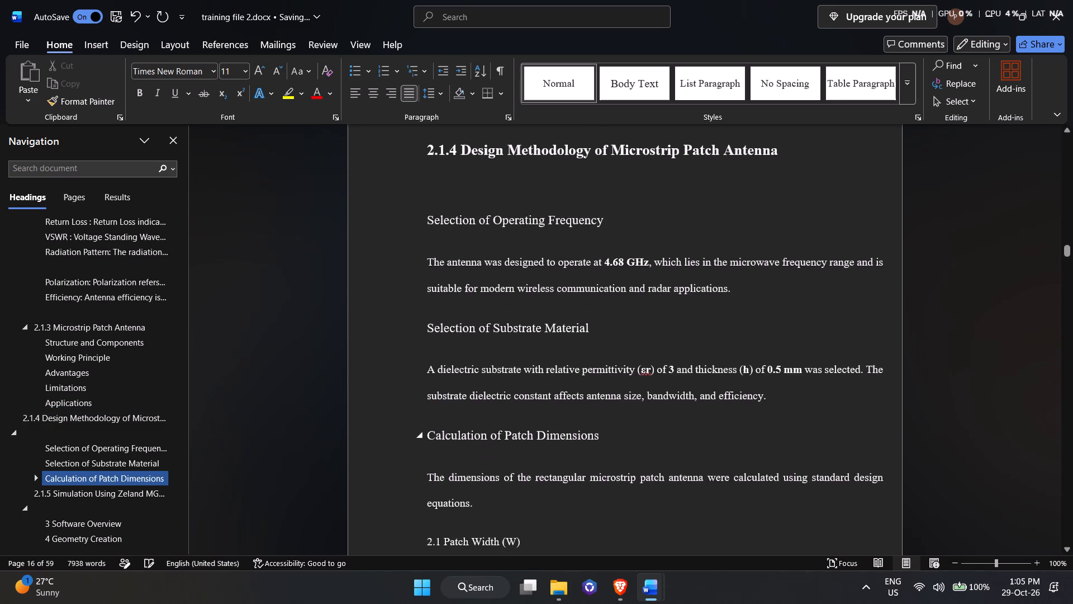
{"action": "scroll", "coordinate": [495, 432], "scroll_direction": "down", "scroll_amount": 3}
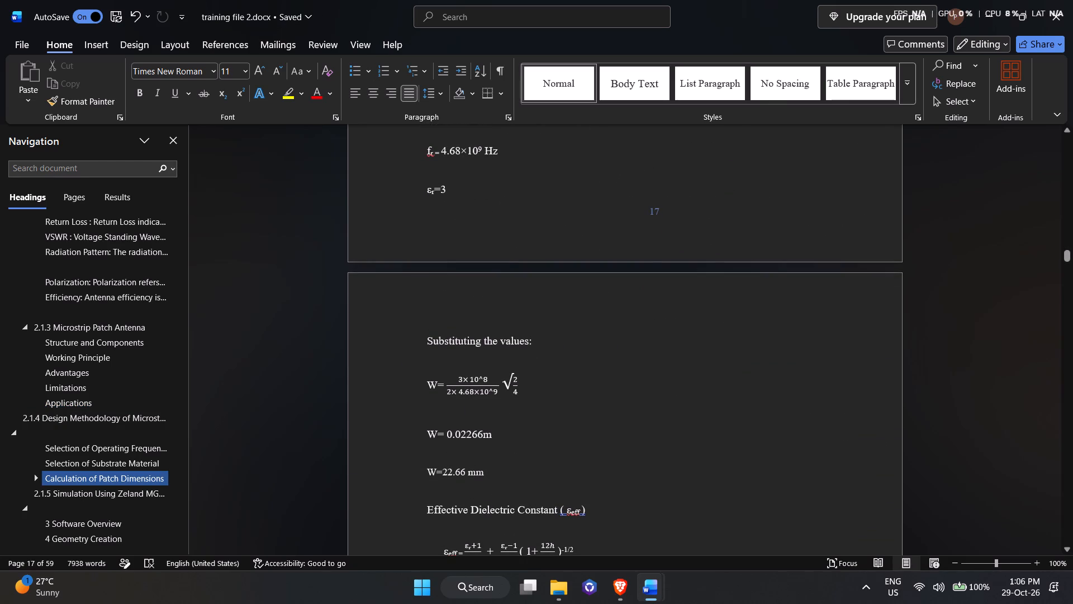
{"action": "scroll", "coordinate": [516, 340], "scroll_direction": "down", "scroll_amount": 1}
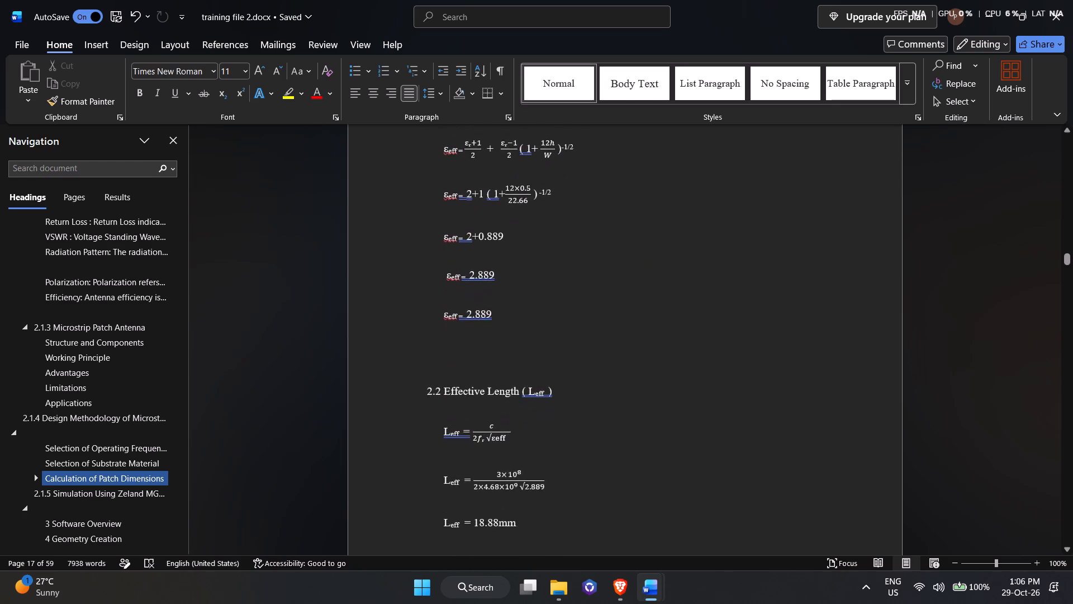
{"action": "scroll", "coordinate": [516, 340], "scroll_direction": "down", "scroll_amount": 3}
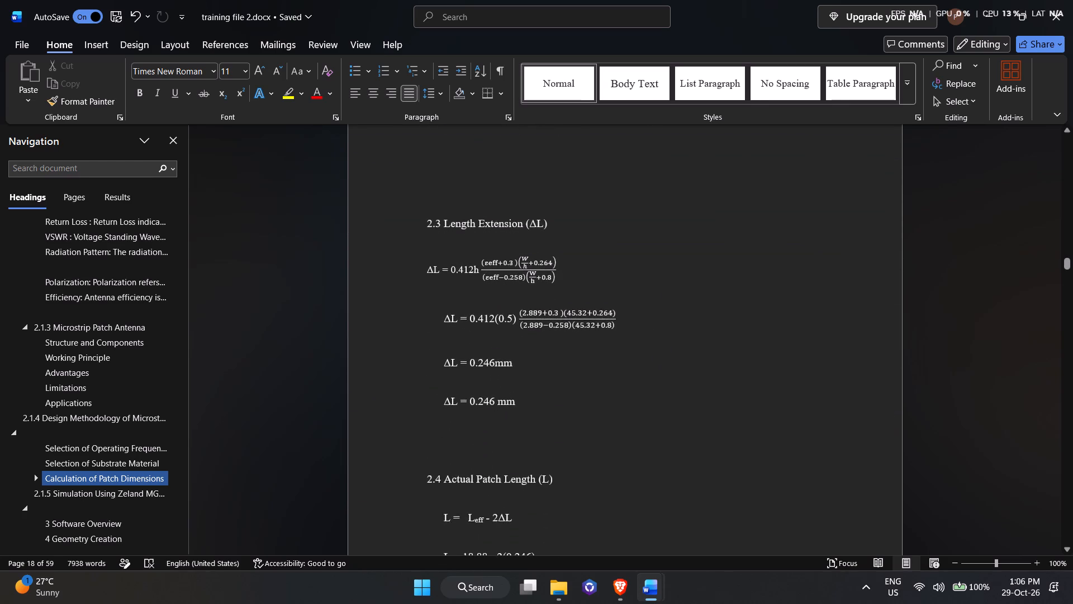
{"action": "scroll", "coordinate": [514, 334], "scroll_direction": "down", "scroll_amount": 3}
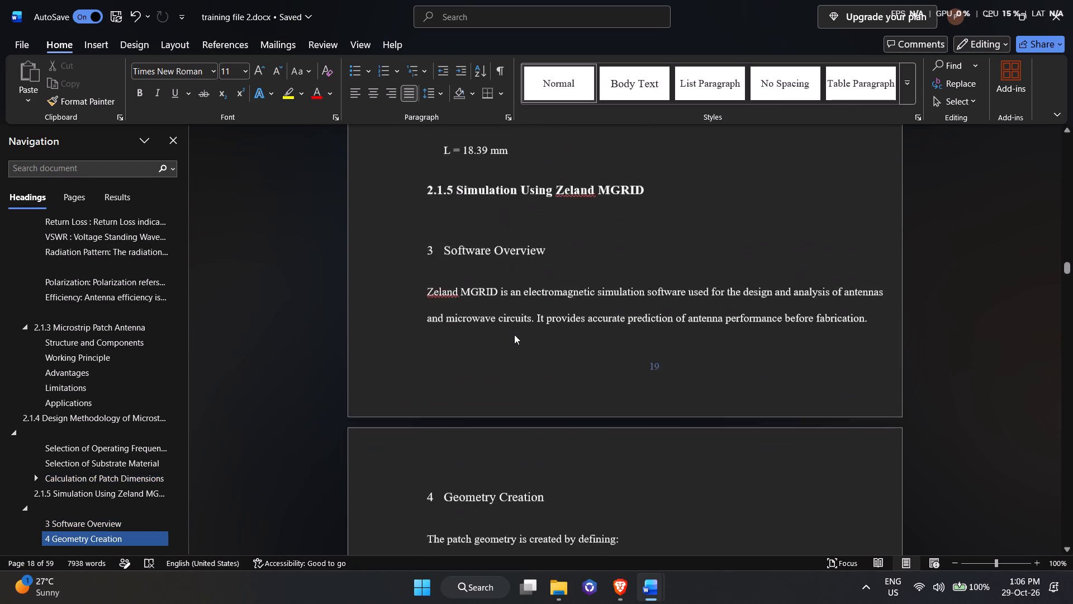
{"action": "scroll", "coordinate": [514, 334], "scroll_direction": "down", "scroll_amount": 2}
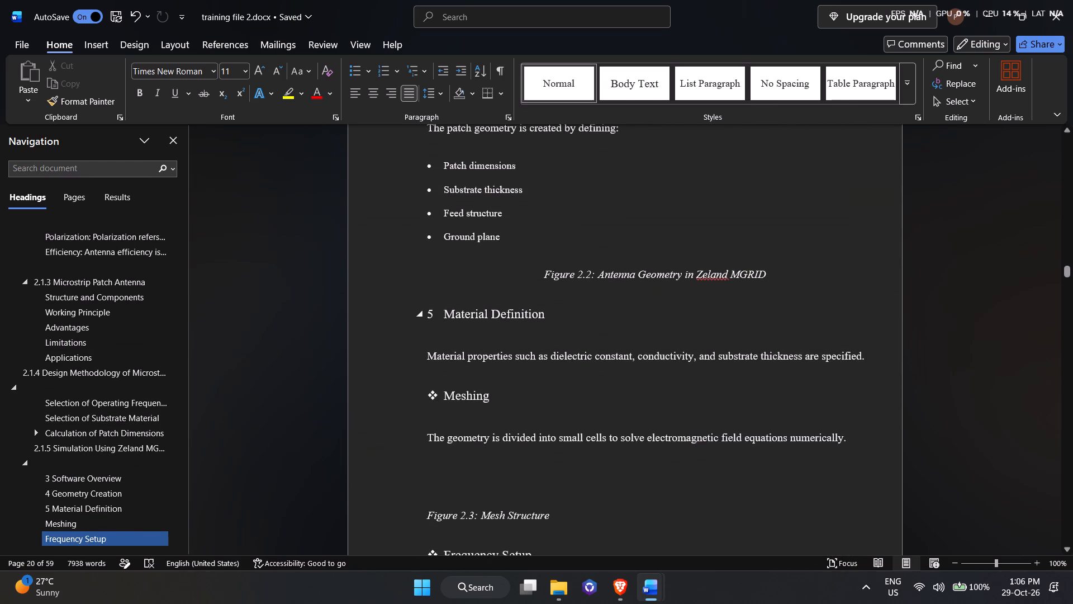
{"action": "scroll", "coordinate": [508, 334], "scroll_direction": "down", "scroll_amount": 2}
{"action": "left_click", "coordinate": [433, 271]}
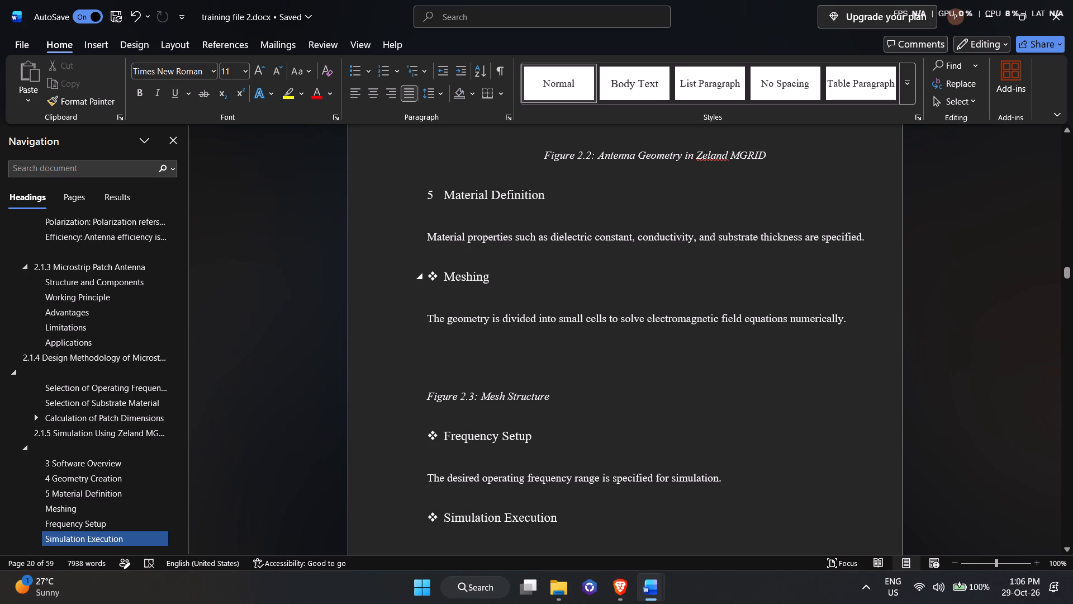
{"action": "key", "text": "Home"}
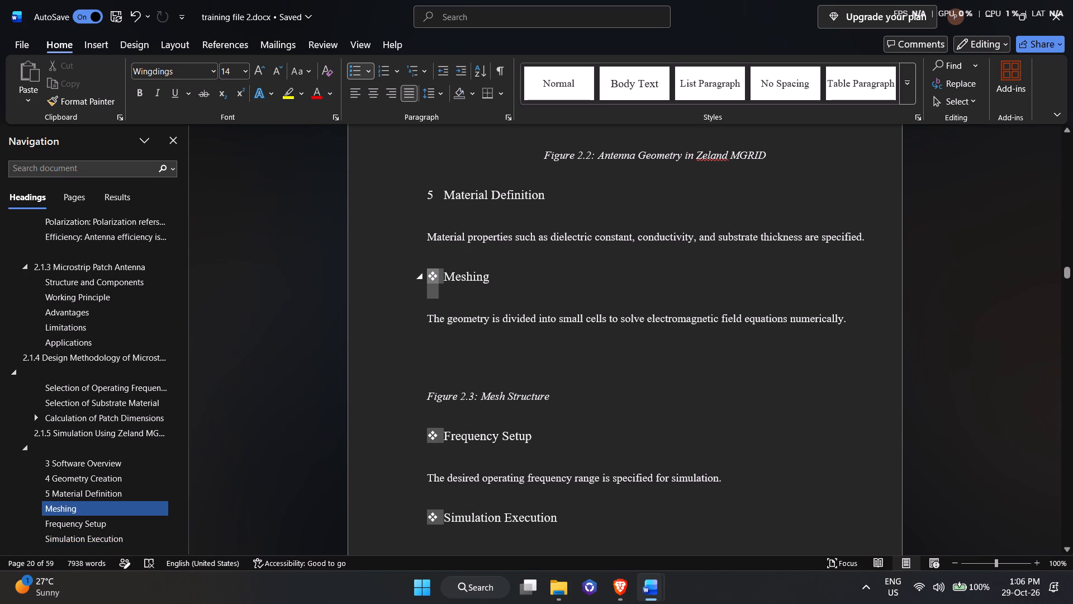
{"action": "key", "text": "Delete"}
Remove the diamond bullets before the Frequency Setup and Simulation Execution subheadings in section 2.1.5.
{"action": "left_click", "coordinate": [430, 432]}
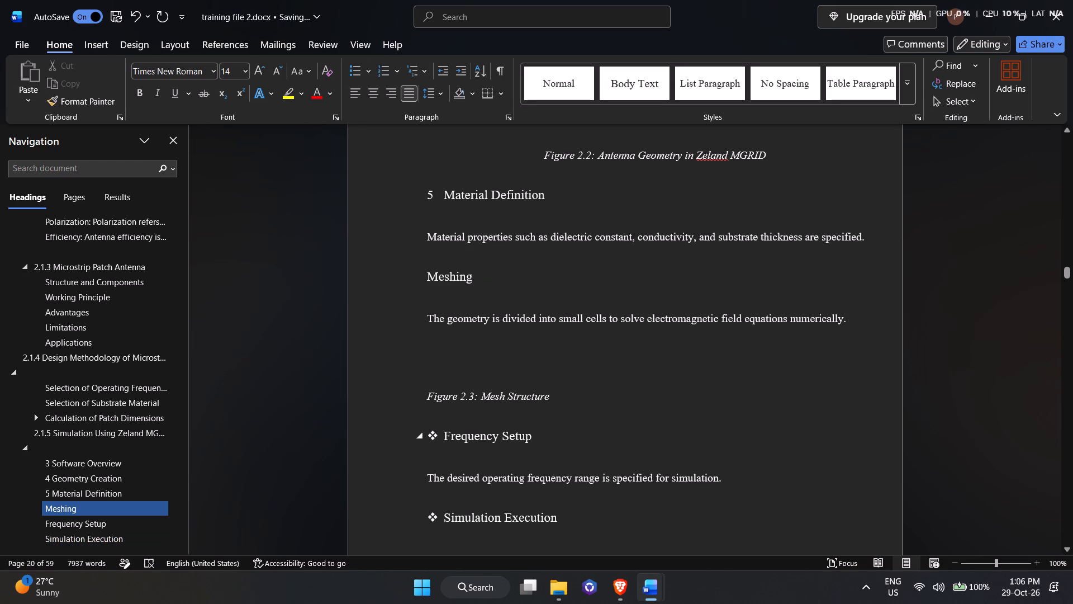
{"action": "key", "text": "Delete"}
{"action": "scroll", "coordinate": [430, 432], "scroll_direction": "down", "scroll_amount": 1}
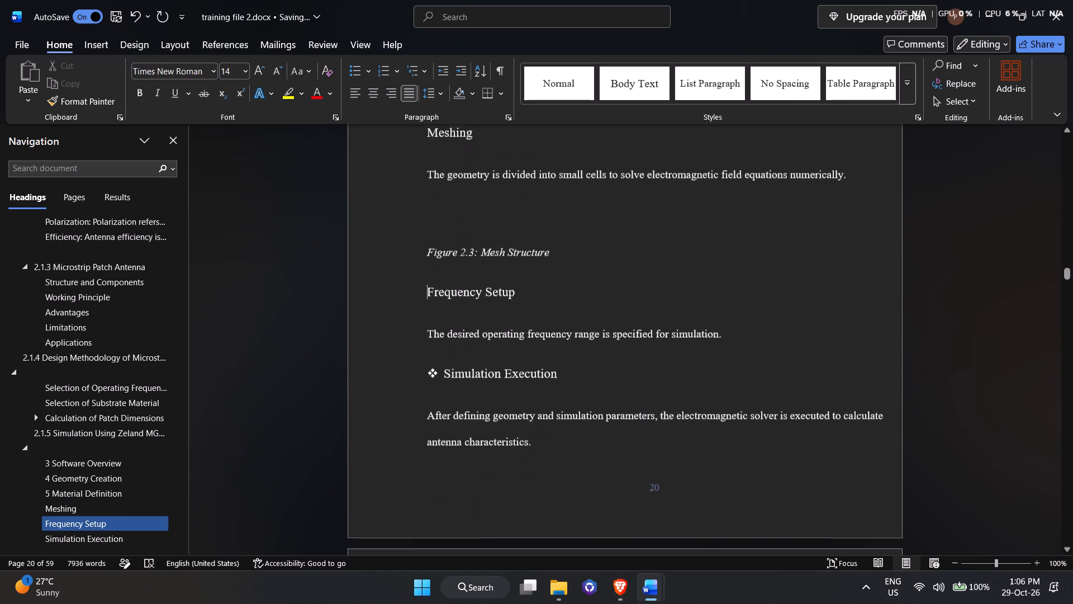
{"action": "scroll", "coordinate": [430, 432], "scroll_direction": "down", "scroll_amount": 1}
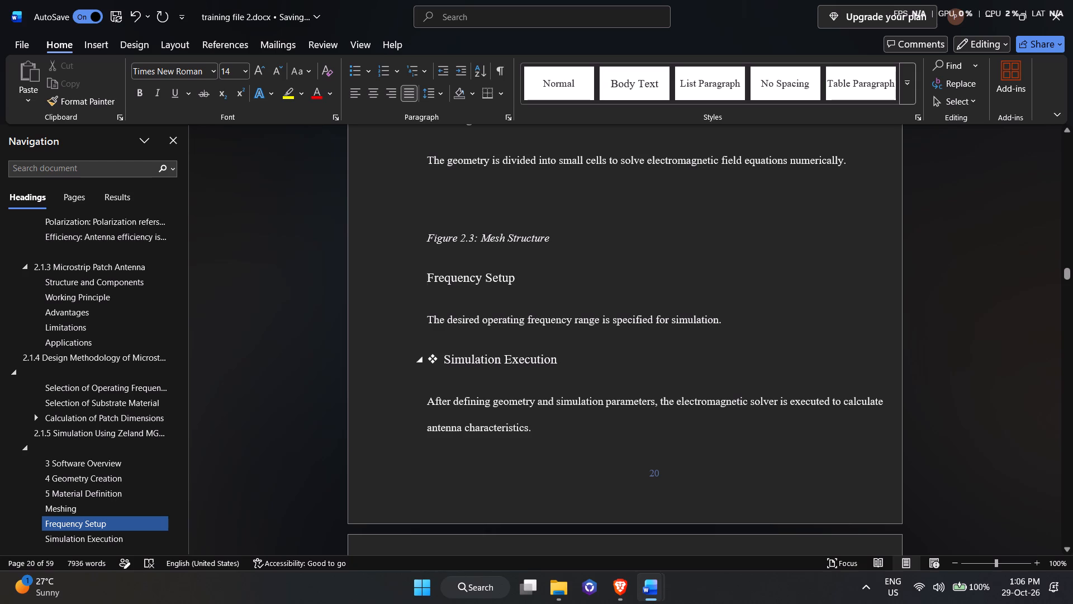
{"action": "left_click", "coordinate": [435, 358]}
{"action": "key", "text": "Delete"}
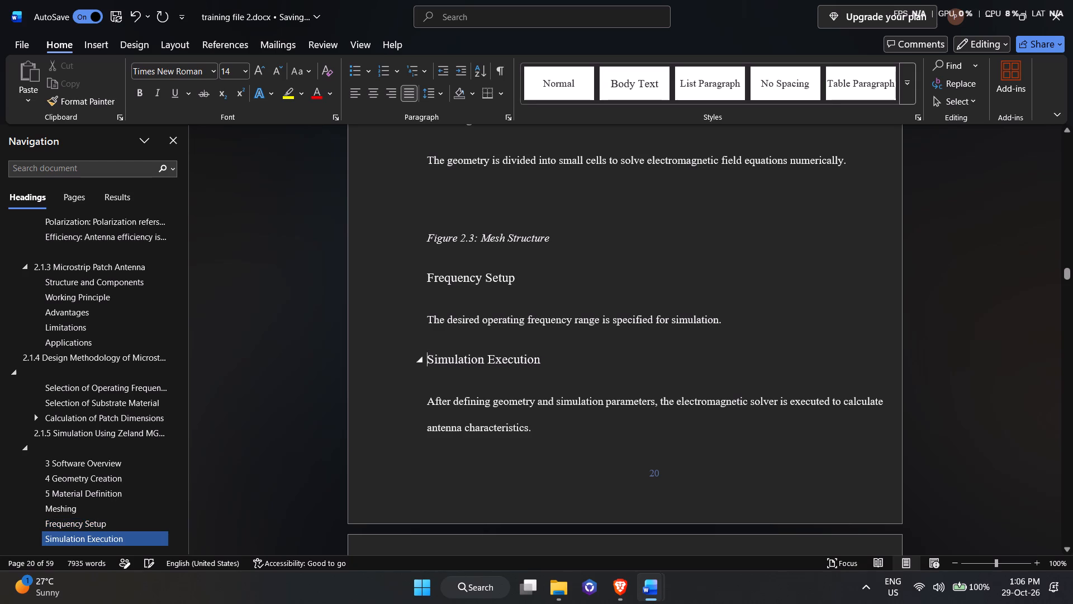
Hide the on-screen performance statistics overlay showing FPS, GPU, CPU and latency.
{"action": "key", "text": "alt+r"}
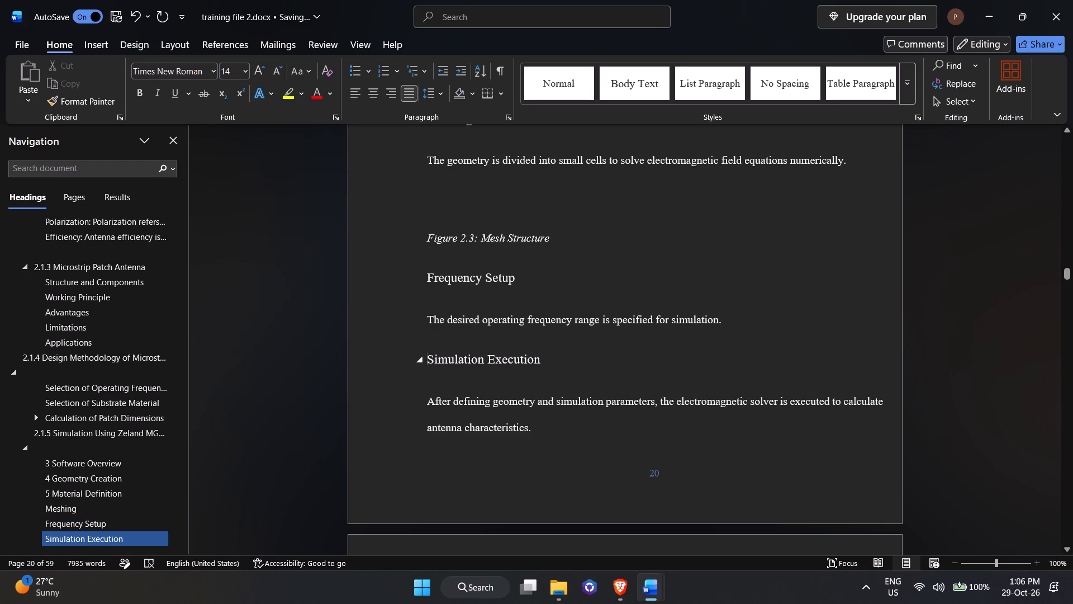
Remove the diamond bullets before Return Loss (S11), VSWR, Gain, Radiation Pattern and Bandwidth Analysis in section 2.1.6.
{"action": "scroll", "coordinate": [440, 423], "scroll_direction": "down", "scroll_amount": 3}
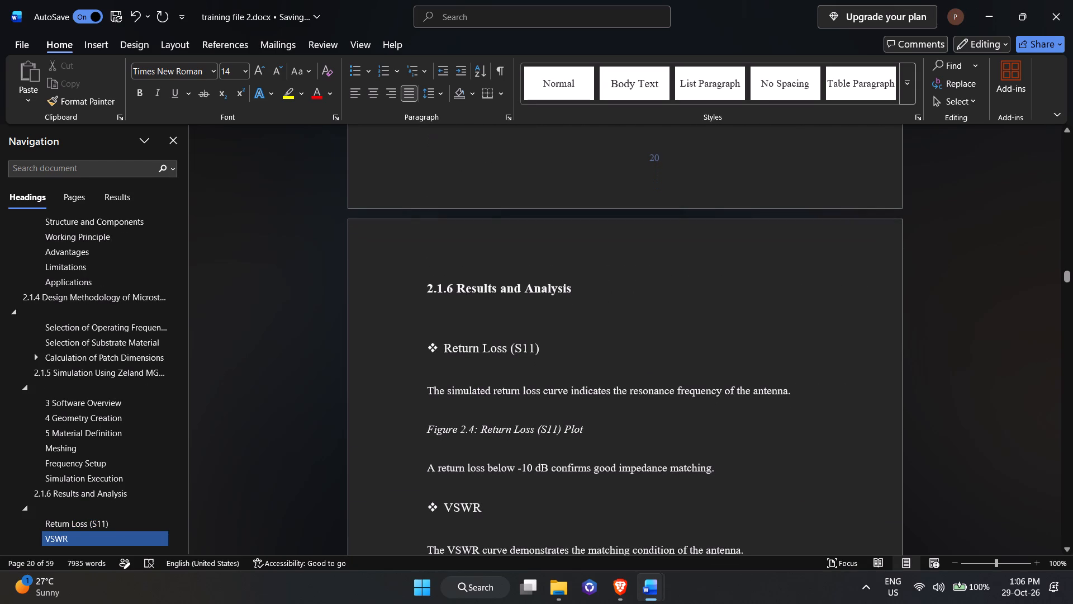
{"action": "left_click", "coordinate": [434, 347]}
{"action": "key", "text": "Delete"}
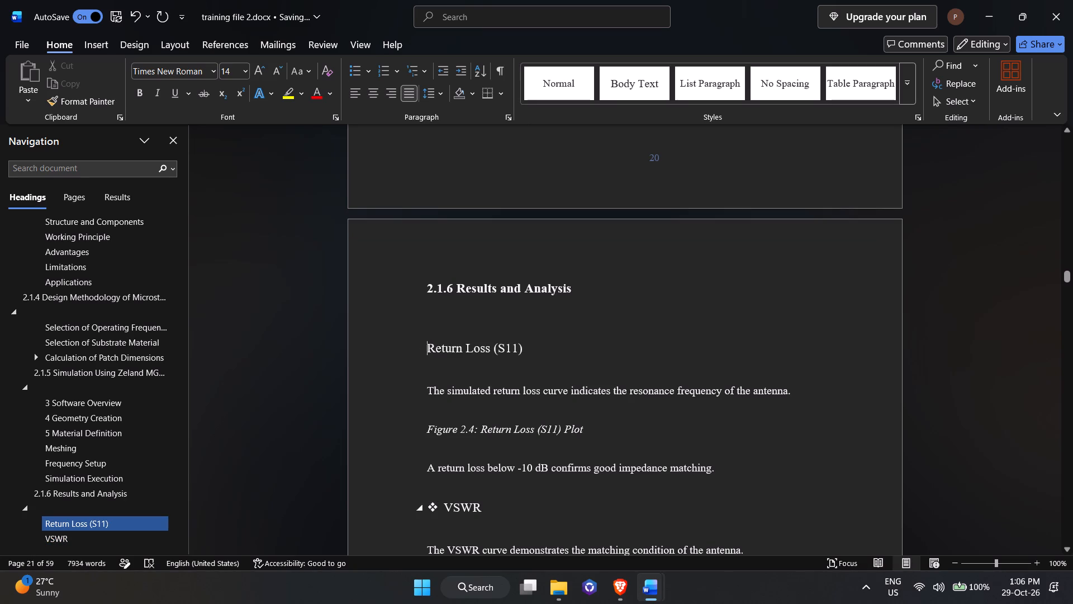
{"action": "left_click", "coordinate": [434, 506]}
{"action": "key", "text": "Delete"}
{"action": "scroll", "coordinate": [434, 506], "scroll_direction": "down", "scroll_amount": 1}
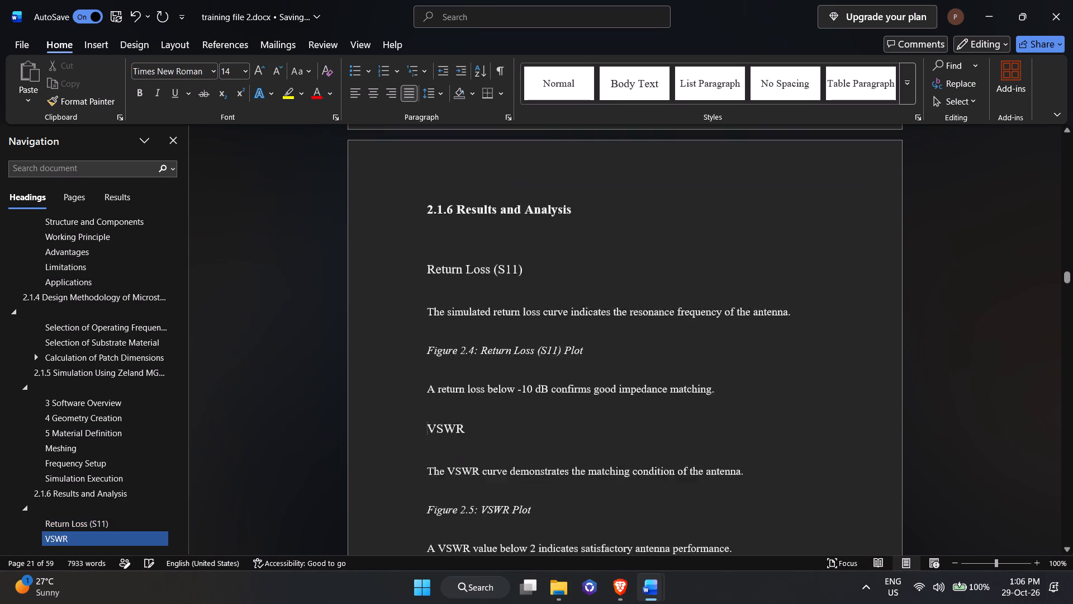
{"action": "scroll", "coordinate": [434, 506], "scroll_direction": "down", "scroll_amount": 1}
{"action": "left_click", "coordinate": [431, 425]}
{"action": "key", "text": "Delete"}
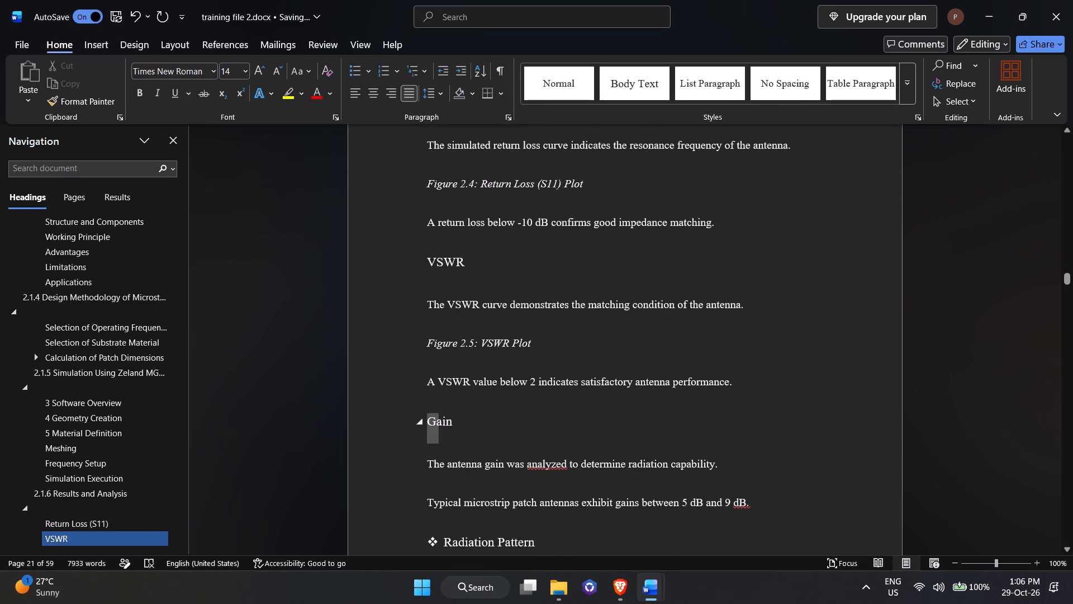
{"action": "scroll", "coordinate": [431, 425], "scroll_direction": "down", "scroll_amount": 1}
{"action": "left_click", "coordinate": [431, 469]}
{"action": "key", "text": "Delete"}
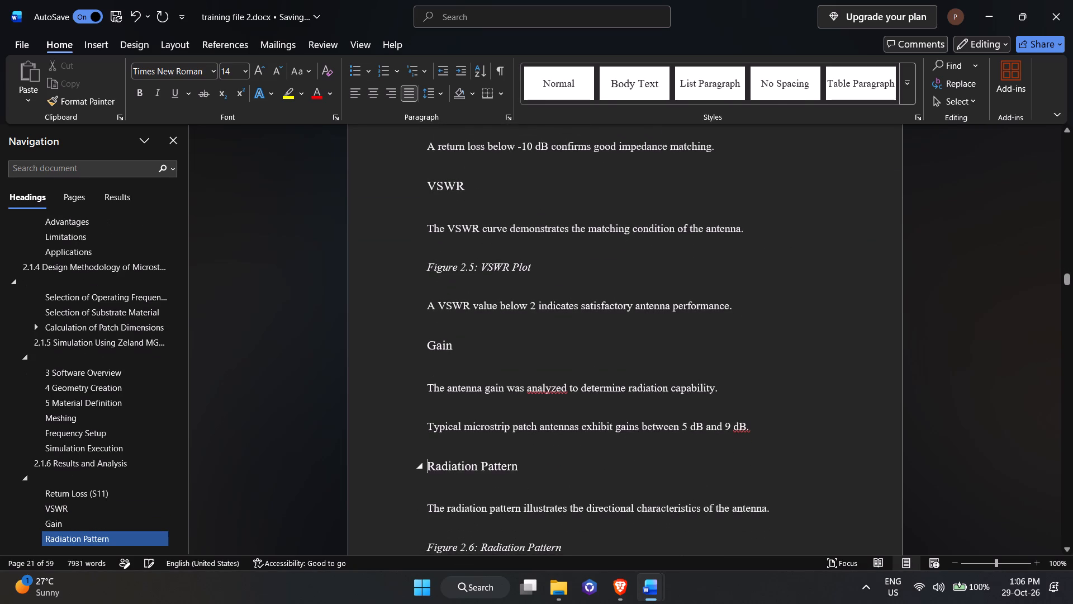
{"action": "scroll", "coordinate": [431, 469], "scroll_direction": "down", "scroll_amount": 1}
{"action": "scroll", "coordinate": [443, 414], "scroll_direction": "down", "scroll_amount": 2}
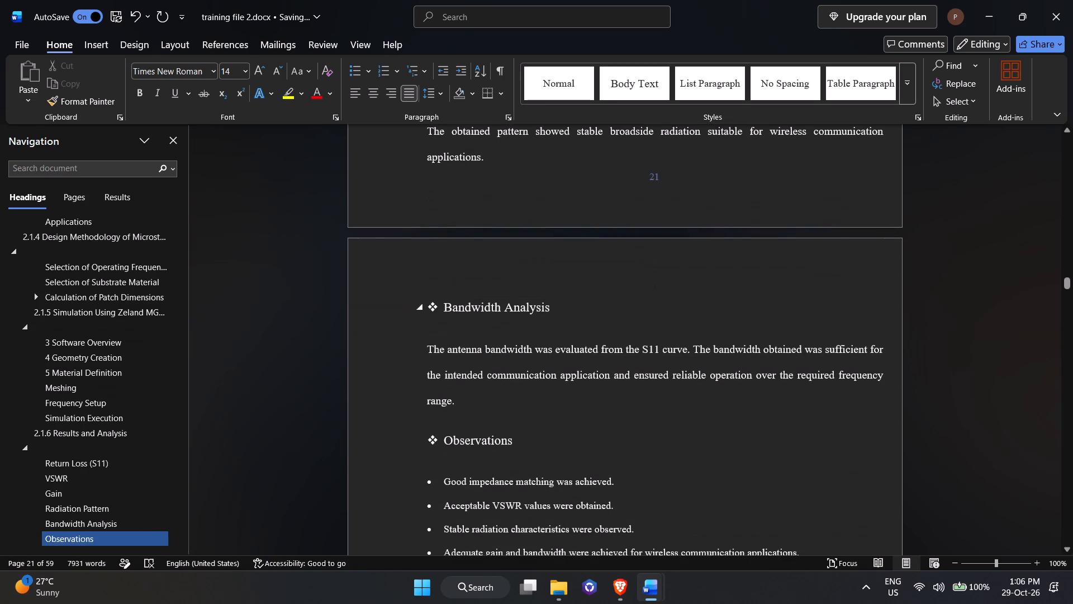
{"action": "left_click", "coordinate": [431, 309]}
{"action": "key", "text": "Delete"}
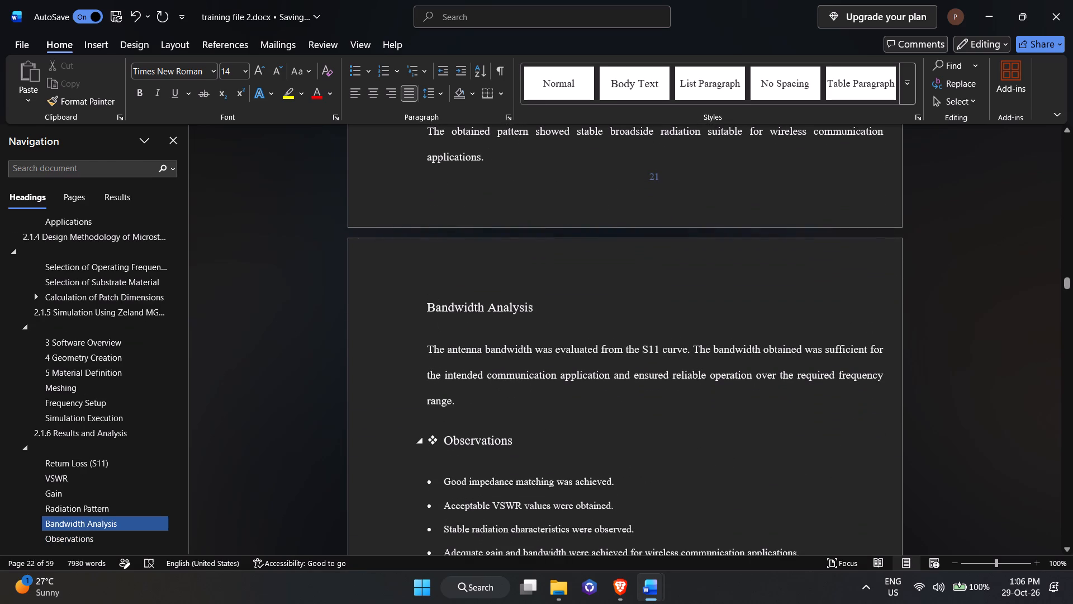
Remove the diamond bullet before the Observations subheading in section 2.1.6.
{"action": "left_click", "coordinate": [431, 436]}
{"action": "key", "text": "Delete"}
Delete the empty lines between the Observations list and the 2.1.7 Learning Outcomes heading.
{"action": "scroll", "coordinate": [431, 436], "scroll_direction": "down", "scroll_amount": 2}
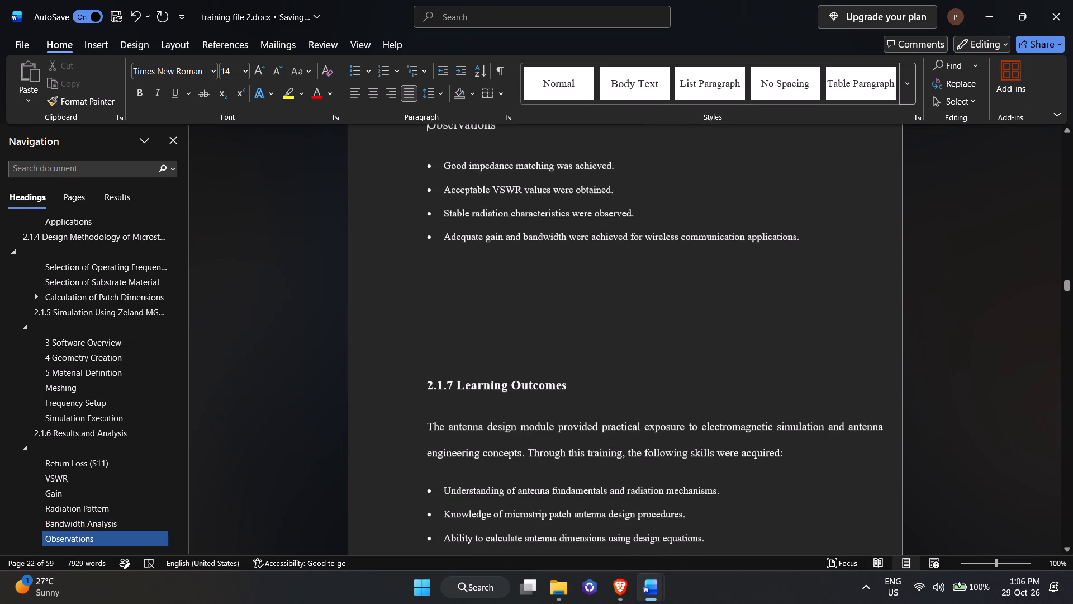
{"action": "left_click", "coordinate": [435, 369]}
{"action": "key", "text": "BackSpace"}
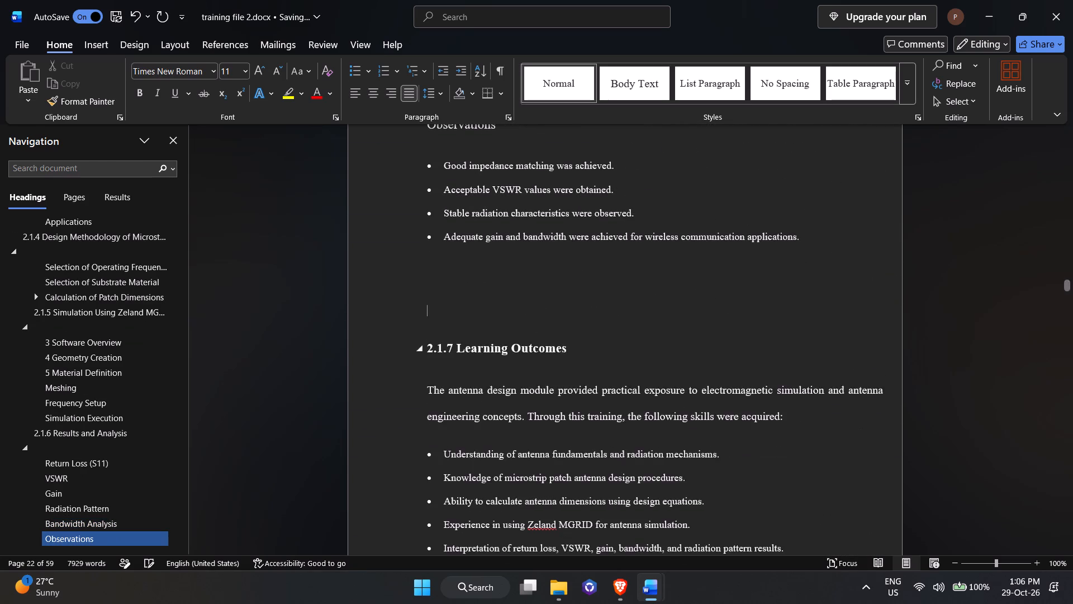
{"action": "key", "text": "BackSpace"}
{"action": "key", "text": "BackSpace"}
Insert four blank lines after the Learning Outcomes list so that 2.2 TCAD Simulation starts on a new page.
{"action": "scroll", "coordinate": [435, 369], "scroll_direction": "down", "scroll_amount": 2}
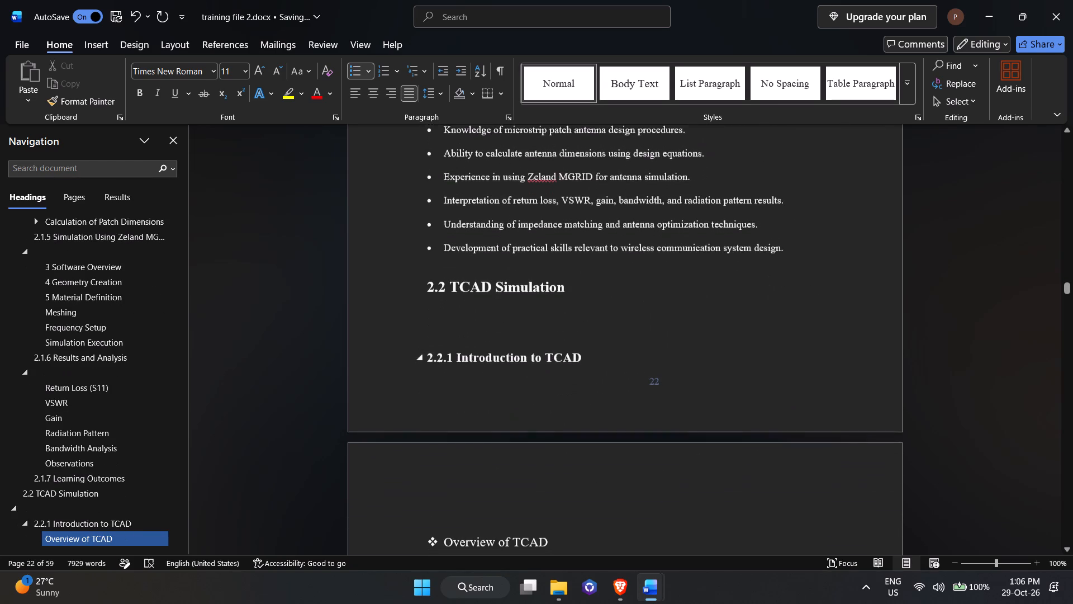
{"action": "left_click", "coordinate": [800, 251]}
{"action": "key", "text": "Return"}
{"action": "key", "text": "Return"}
{"action": "key", "text": "Return"}
{"action": "key", "text": "Return"}
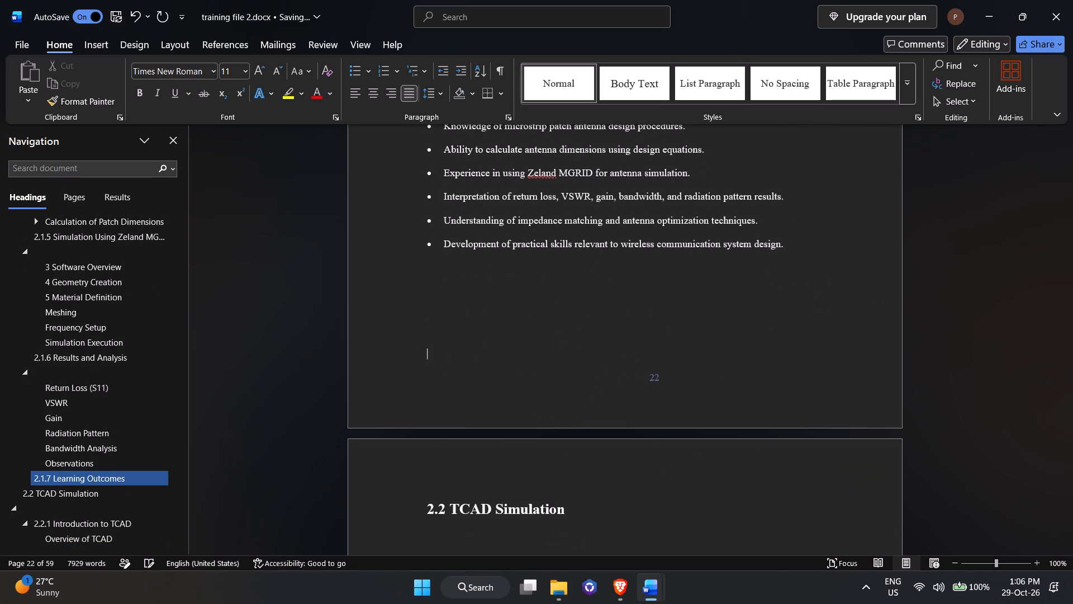
Remove the diamond bullet before Overview of TCAD and close the gap between it and the 2.2.1 heading.
{"action": "scroll", "coordinate": [800, 251], "scroll_direction": "down", "scroll_amount": 2}
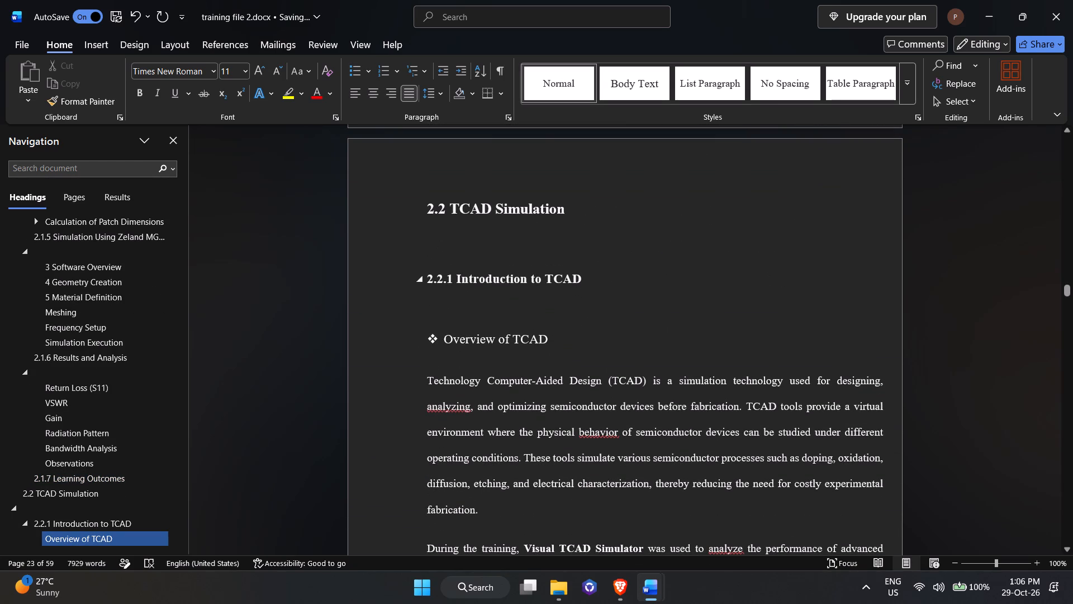
{"action": "left_click", "coordinate": [430, 338]}
{"action": "key", "text": "Delete"}
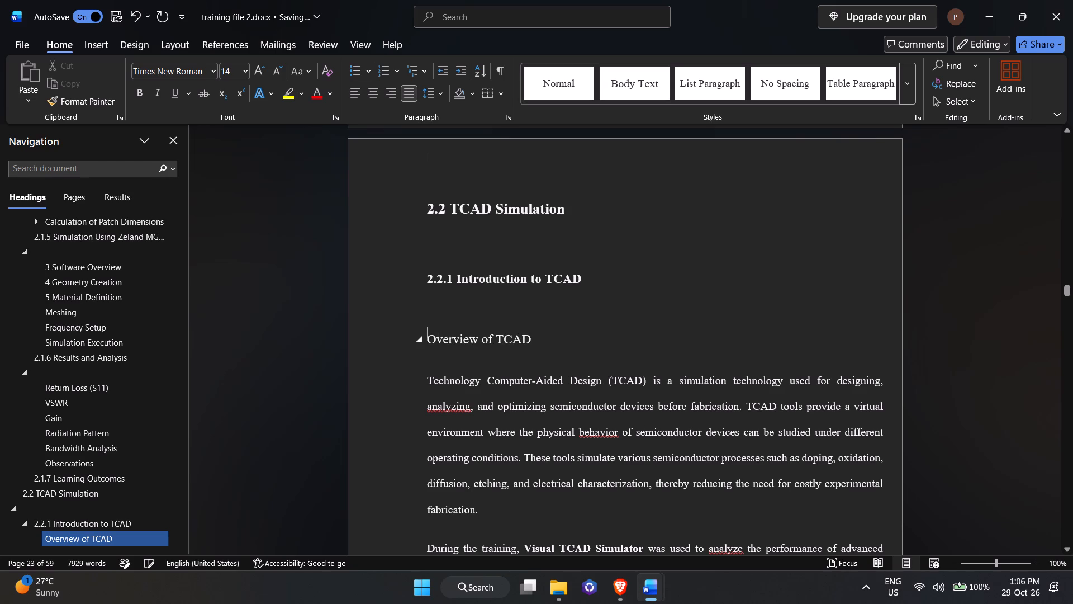
{"action": "key", "text": "BackSpace"}
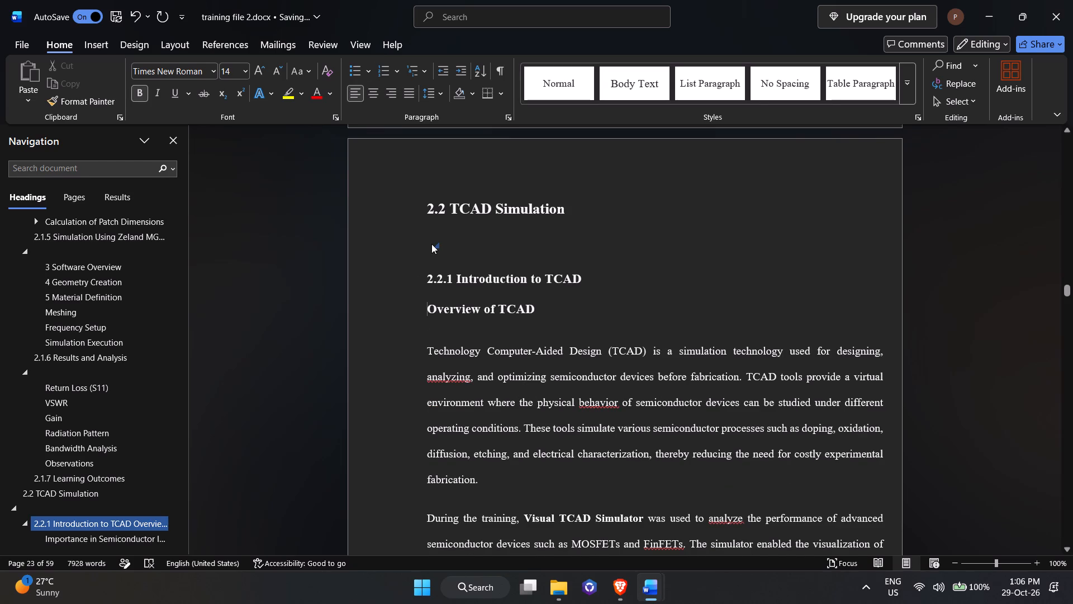
Delete the empty line between the 2.2 TCAD Simulation and 2.2.1 Introduction to TCAD headings.
{"action": "left_click", "coordinate": [433, 243]}
{"action": "left_click", "coordinate": [433, 243]}
{"action": "left_click", "coordinate": [456, 256]}
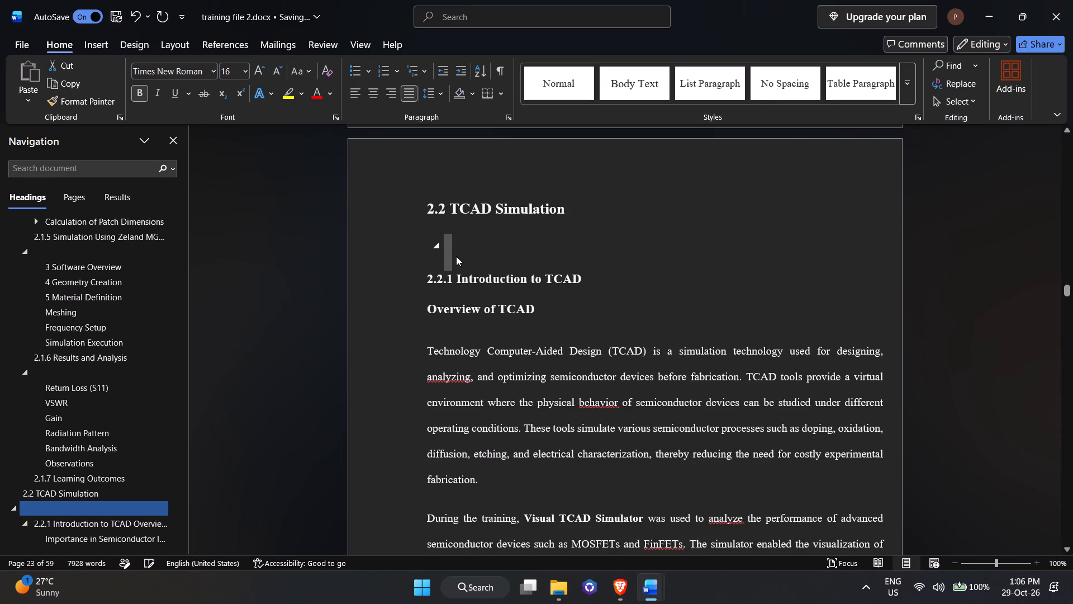
{"action": "key", "text": "BackSpace"}
{"action": "key", "text": "BackSpace"}
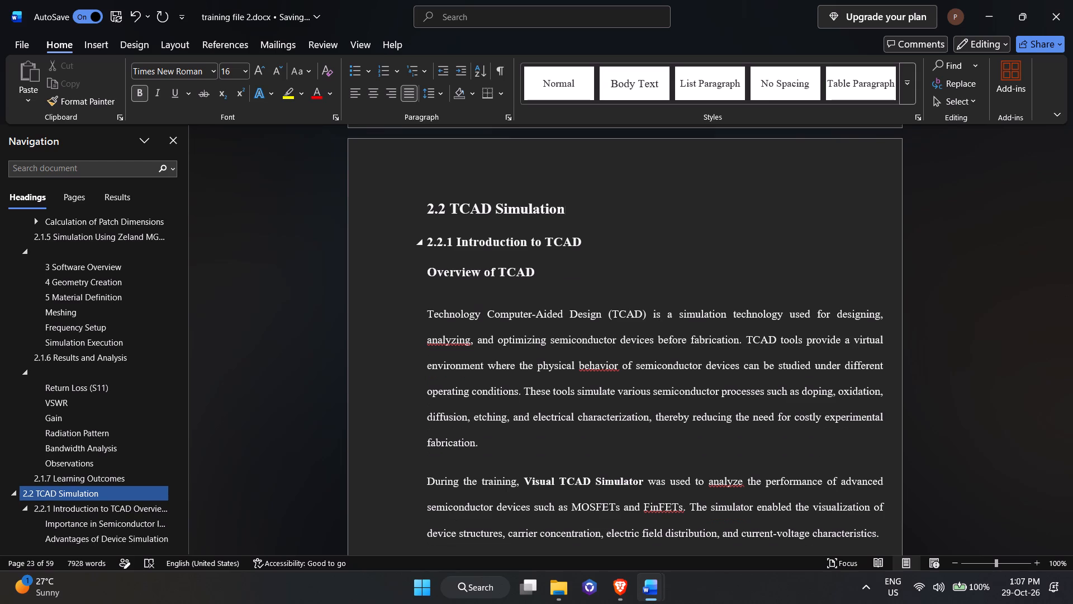
Remove the diamond bullets before Importance in Semiconductor Industry and Advantages of Device Simulation in section 2.2.1.
{"action": "scroll", "coordinate": [463, 347], "scroll_direction": "down", "scroll_amount": 2}
{"action": "left_click", "coordinate": [438, 331]}
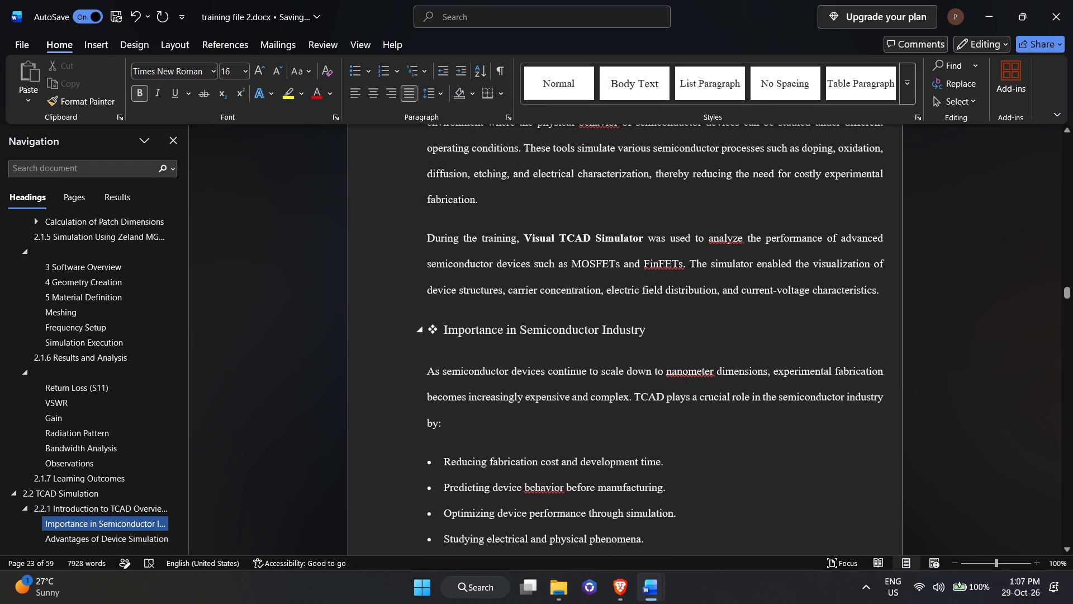
{"action": "key", "text": "Delete"}
{"action": "scroll", "coordinate": [439, 319], "scroll_direction": "down", "scroll_amount": 1}
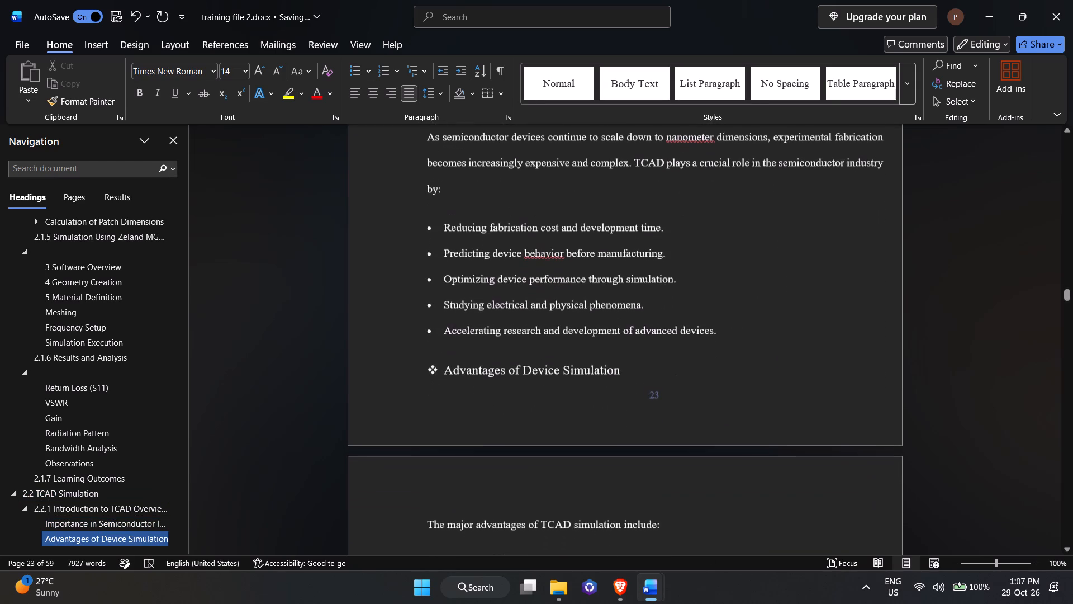
{"action": "left_click", "coordinate": [434, 369]}
{"action": "key", "text": "Delete"}
Remove the diamond bullets before the MOSFET Structure, Working Principle and Device Parameters subheadings in section 2.2.2.
{"action": "scroll", "coordinate": [434, 369], "scroll_direction": "down", "scroll_amount": 1}
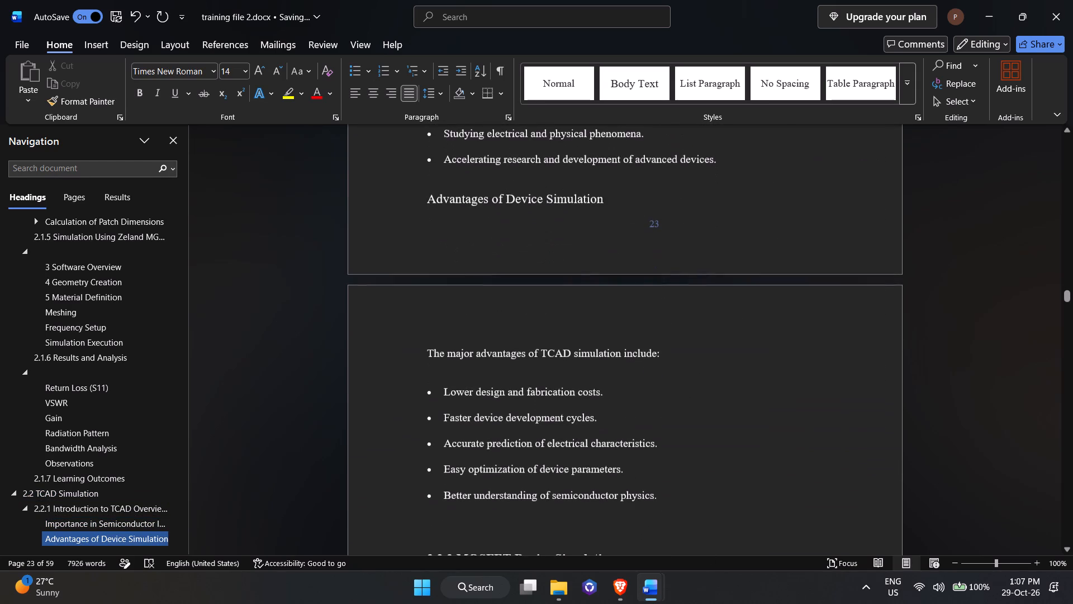
{"action": "scroll", "coordinate": [477, 294], "scroll_direction": "down", "scroll_amount": 3}
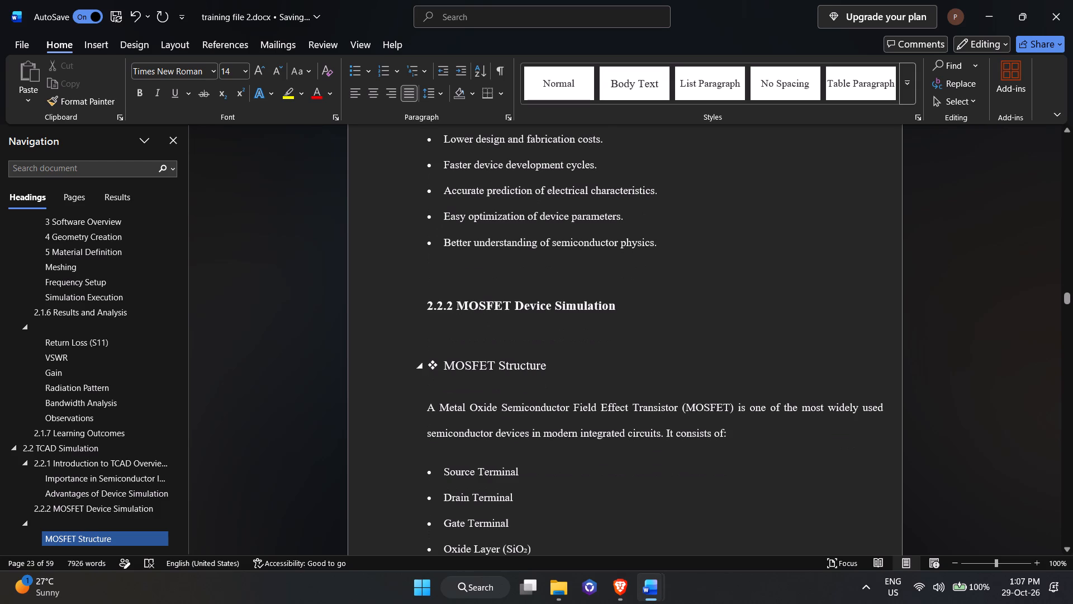
{"action": "left_click", "coordinate": [435, 365]}
{"action": "key", "text": "Delete"}
{"action": "scroll", "coordinate": [435, 365], "scroll_direction": "down", "scroll_amount": 2}
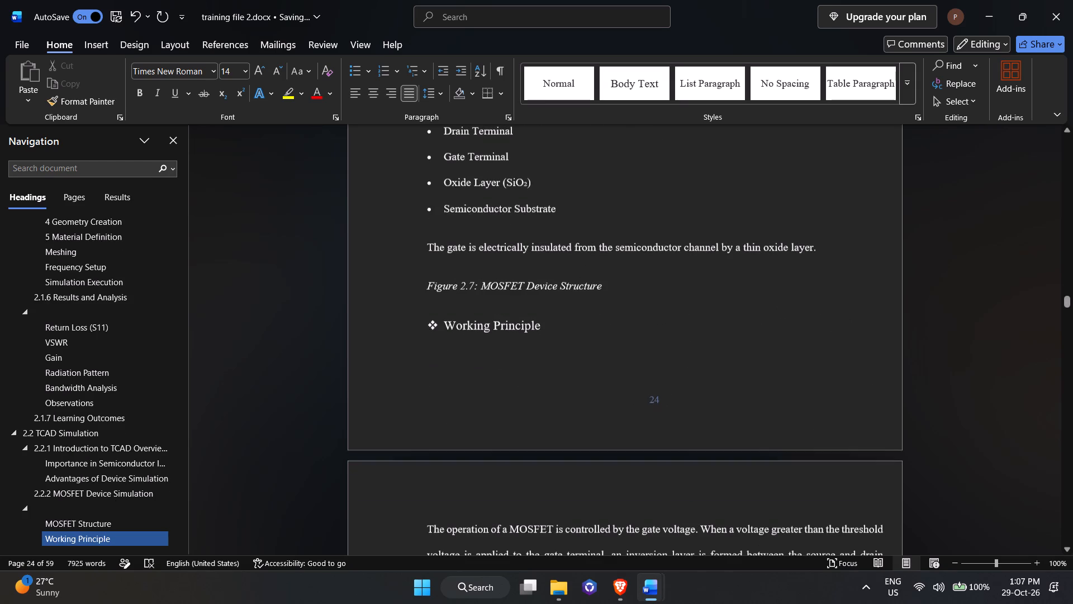
{"action": "left_click", "coordinate": [434, 323]}
{"action": "key", "text": "Delete"}
{"action": "scroll", "coordinate": [434, 323], "scroll_direction": "down", "scroll_amount": 1}
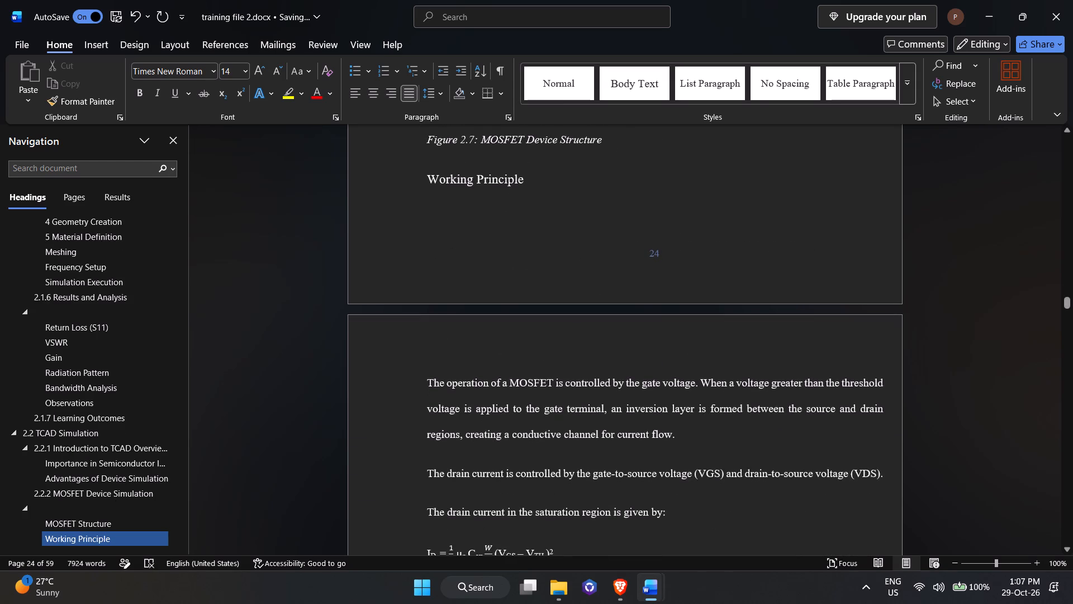
{"action": "scroll", "coordinate": [452, 261], "scroll_direction": "down", "scroll_amount": 3}
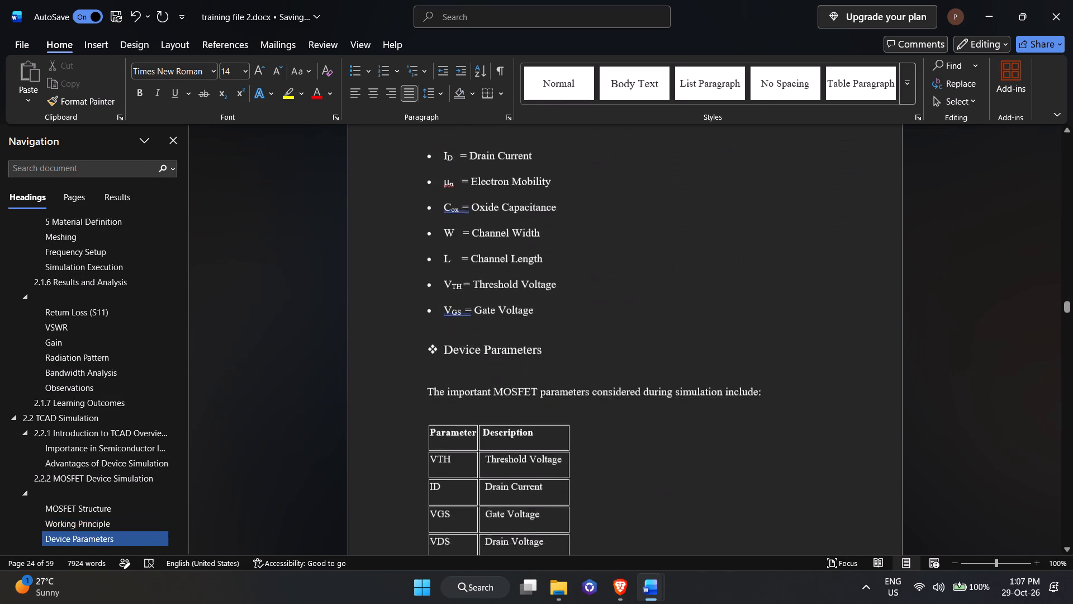
{"action": "scroll", "coordinate": [452, 261], "scroll_direction": "down", "scroll_amount": 2}
{"action": "left_click", "coordinate": [434, 226]}
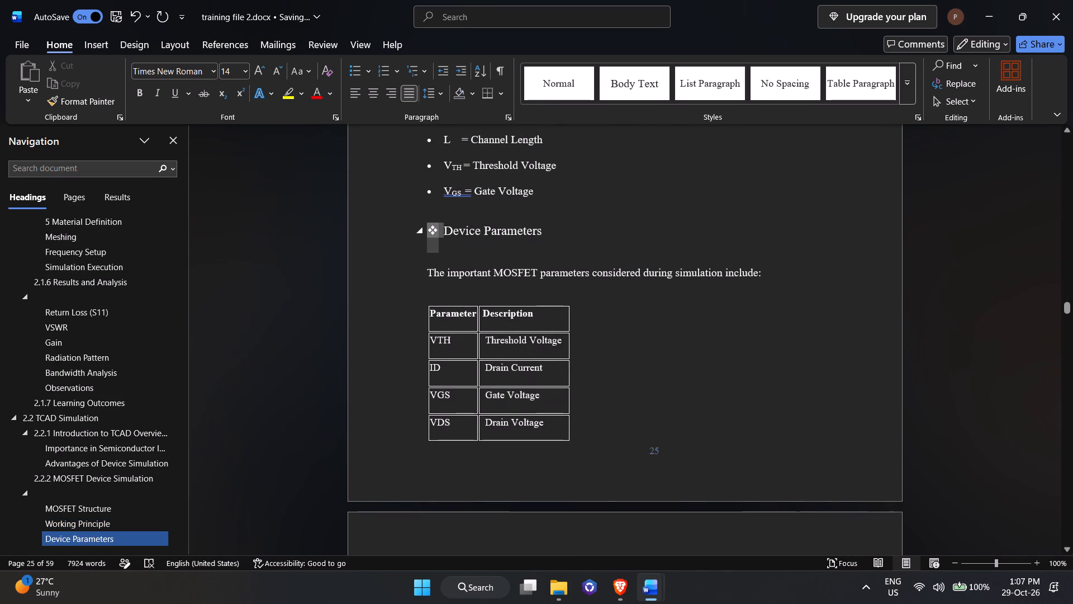
{"action": "key", "text": "Delete"}
Remove the diamond bullet before the Simulation Procedure subheading below the MOSFET parameter table.
{"action": "scroll", "coordinate": [468, 274], "scroll_direction": "down", "scroll_amount": 2}
{"action": "scroll", "coordinate": [468, 274], "scroll_direction": "up", "scroll_amount": 1}
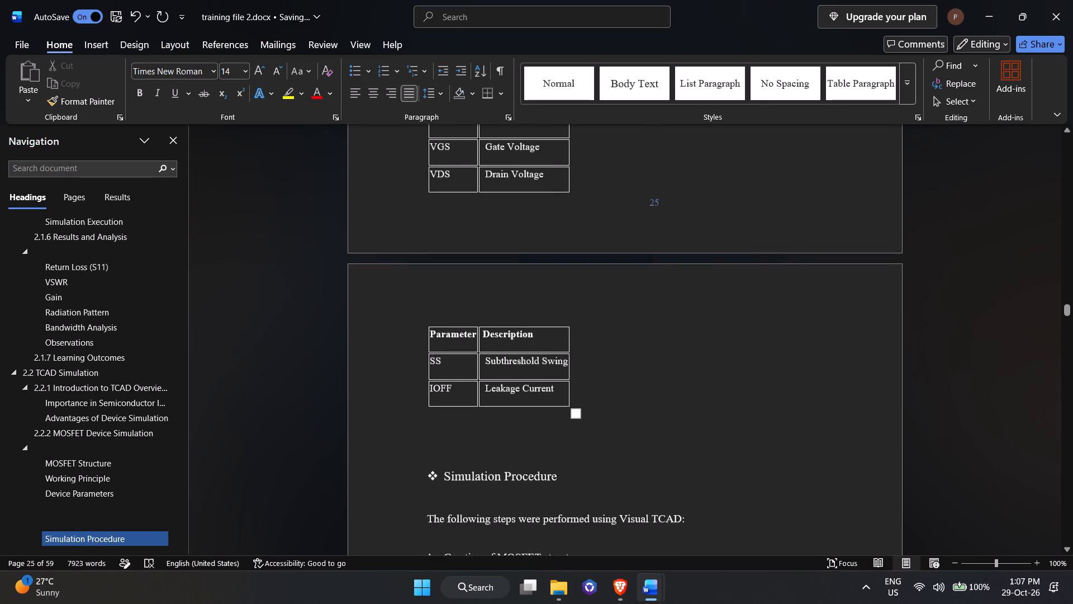
{"action": "scroll", "coordinate": [471, 438], "scroll_direction": "up", "scroll_amount": 1}
{"action": "scroll", "coordinate": [490, 366], "scroll_direction": "down", "scroll_amount": 3}
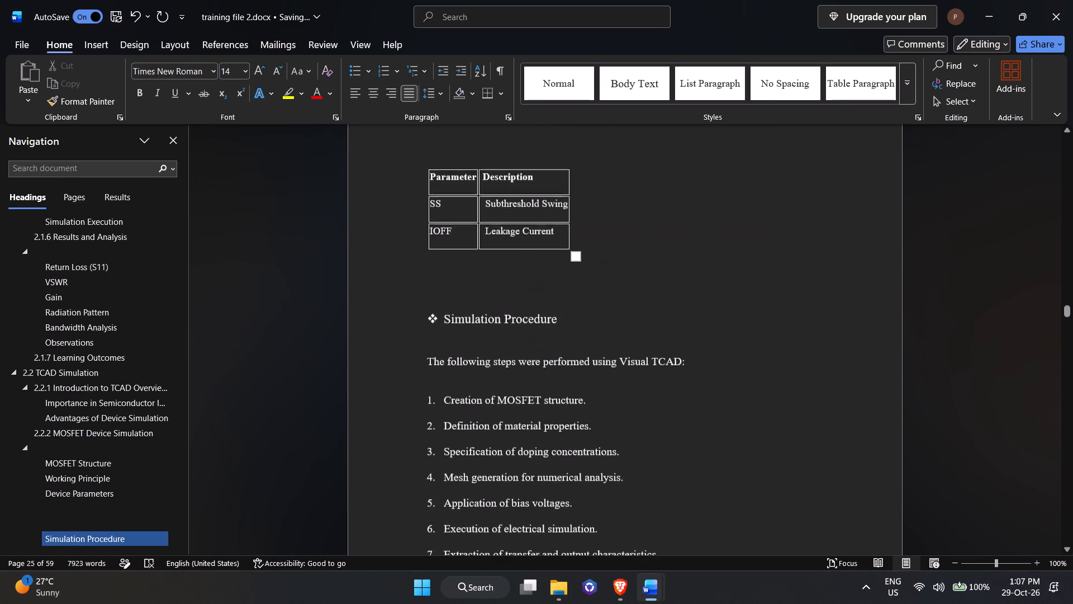
{"action": "left_click", "coordinate": [434, 321]}
{"action": "key", "text": "Delete"}
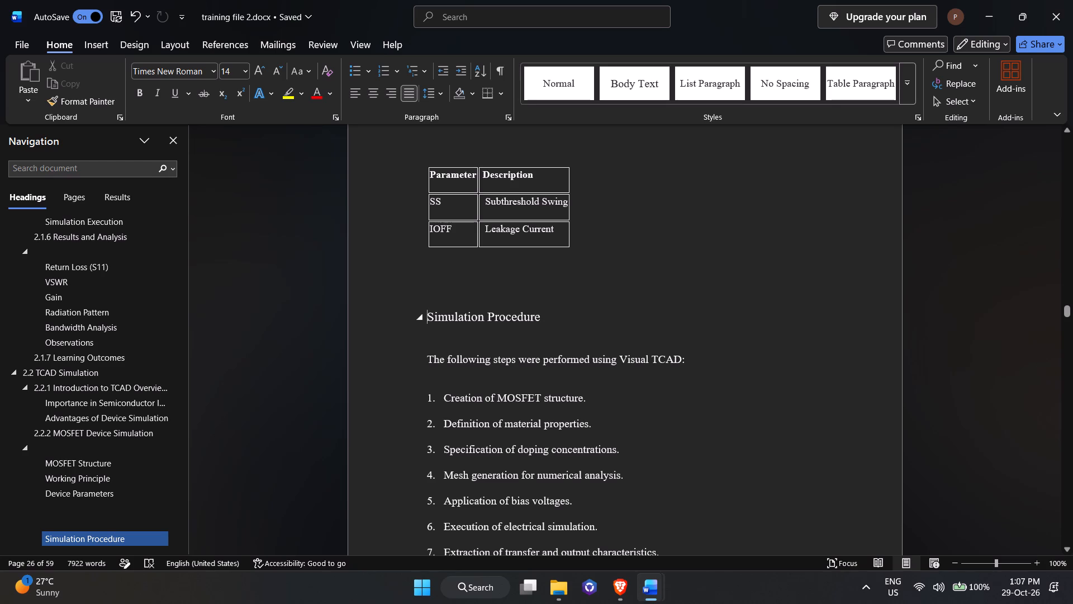
Remove the diamond bullet before the Need for FinFET Technology subheading in section 2.2.3.
{"action": "scroll", "coordinate": [495, 332], "scroll_direction": "up", "scroll_amount": 1}
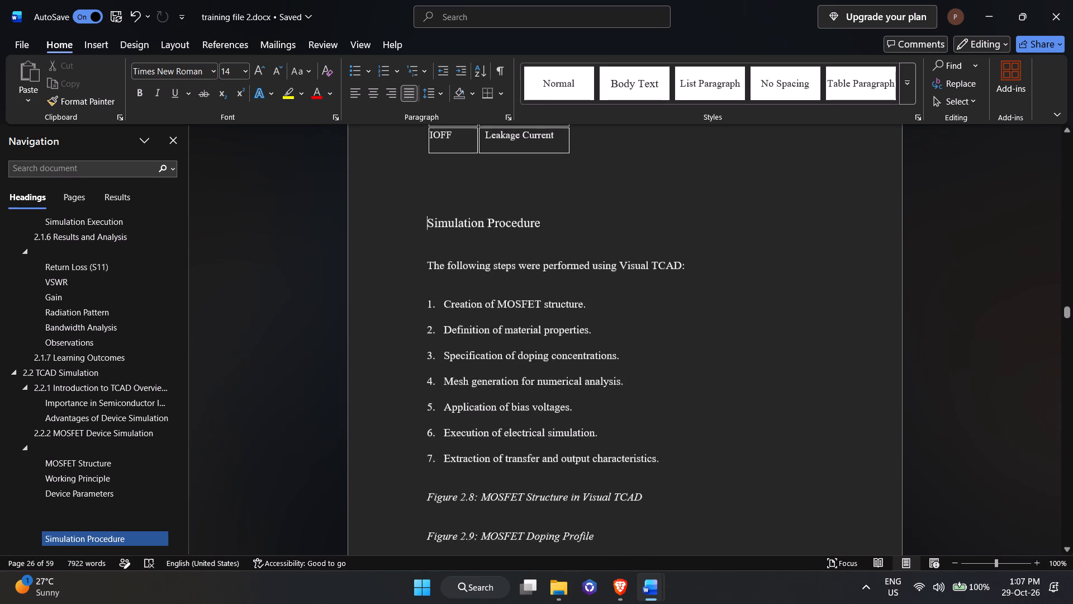
{"action": "scroll", "coordinate": [495, 332], "scroll_direction": "up", "scroll_amount": 3}
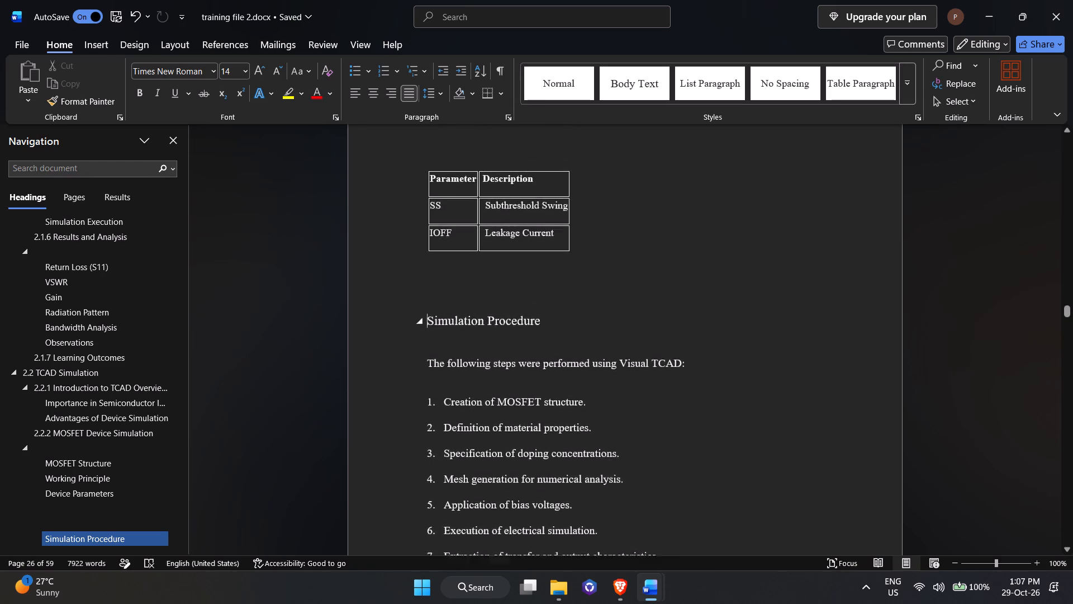
{"action": "scroll", "coordinate": [495, 332], "scroll_direction": "up", "scroll_amount": 1}
{"action": "scroll", "coordinate": [495, 332], "scroll_direction": "down", "scroll_amount": 1}
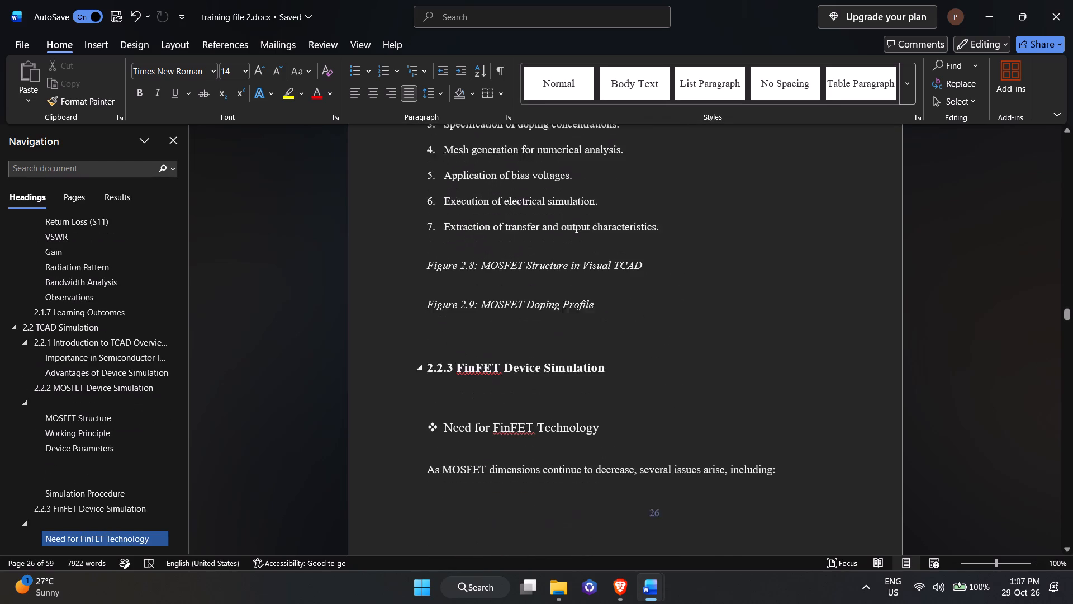
{"action": "scroll", "coordinate": [495, 332], "scroll_direction": "down", "scroll_amount": 1}
{"action": "left_click", "coordinate": [435, 391]}
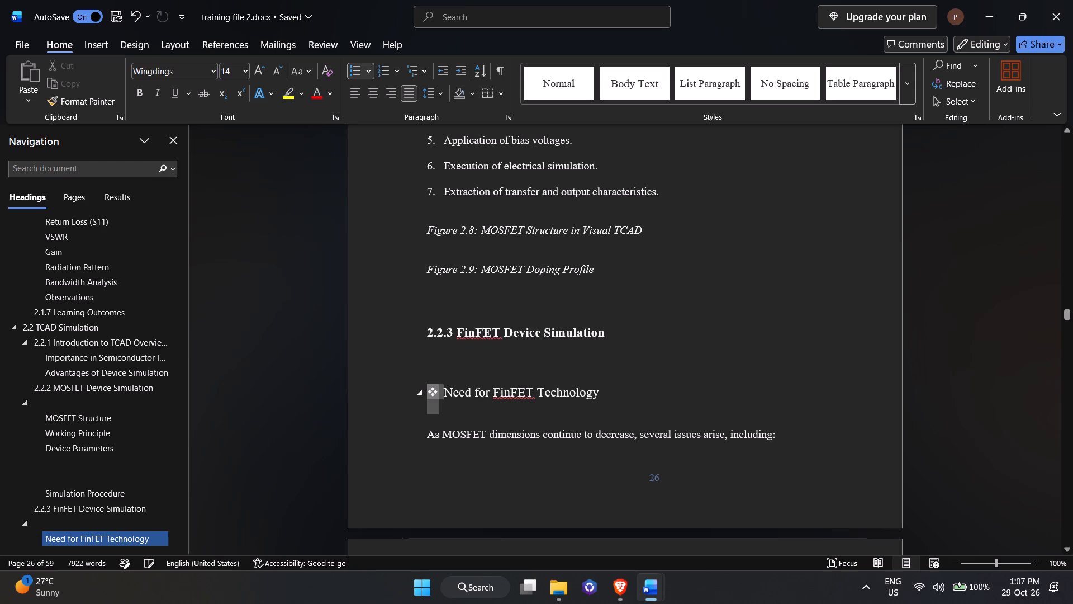
{"action": "key", "text": "BackSpace"}
{"action": "key", "text": "Up"}
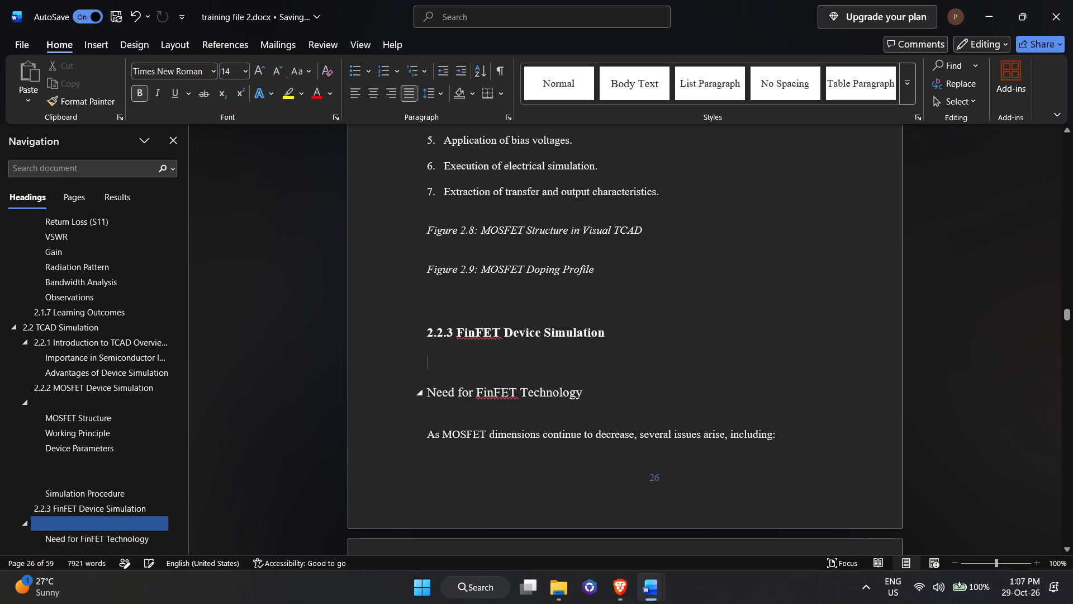
{"action": "key", "text": "Up"}
Remove the diamond bullets before Structure and Operation, Fabrication Concept and Simulation Procedure in section 2.2.3.
{"action": "scroll", "coordinate": [435, 391], "scroll_direction": "down", "scroll_amount": 2}
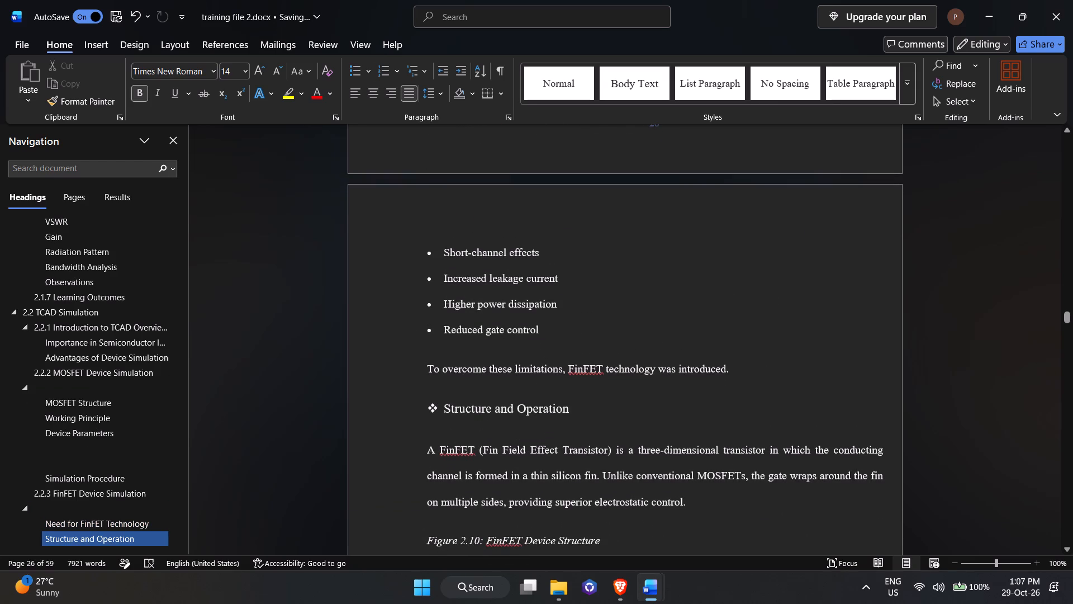
{"action": "left_click", "coordinate": [432, 416]}
{"action": "key", "text": "BackSpace"}
{"action": "scroll", "coordinate": [432, 416], "scroll_direction": "down", "scroll_amount": 1}
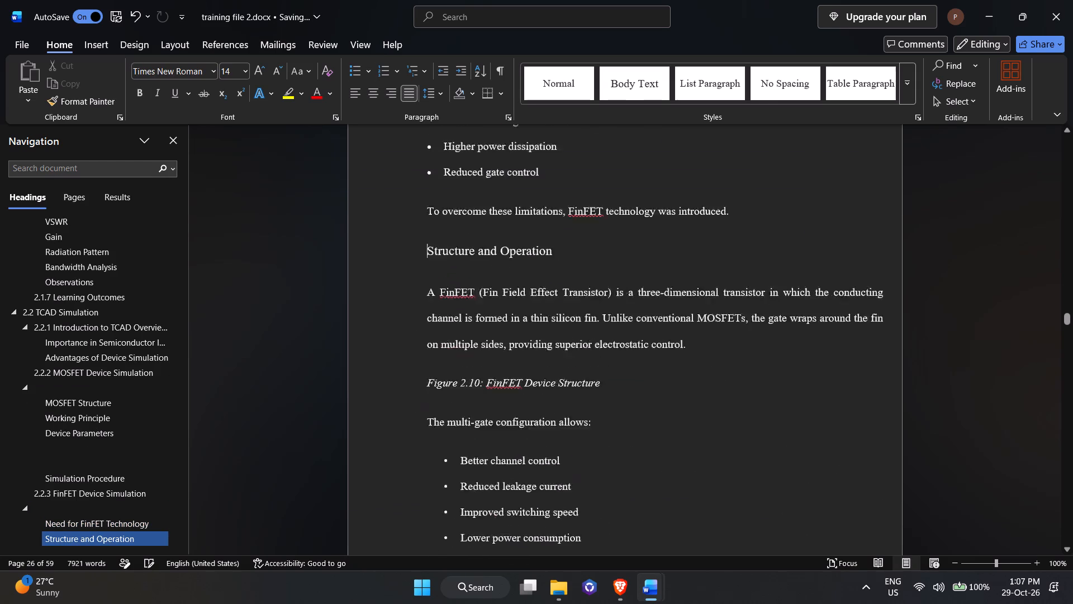
{"action": "scroll", "coordinate": [432, 416], "scroll_direction": "down", "scroll_amount": 1}
{"action": "left_click", "coordinate": [436, 350]}
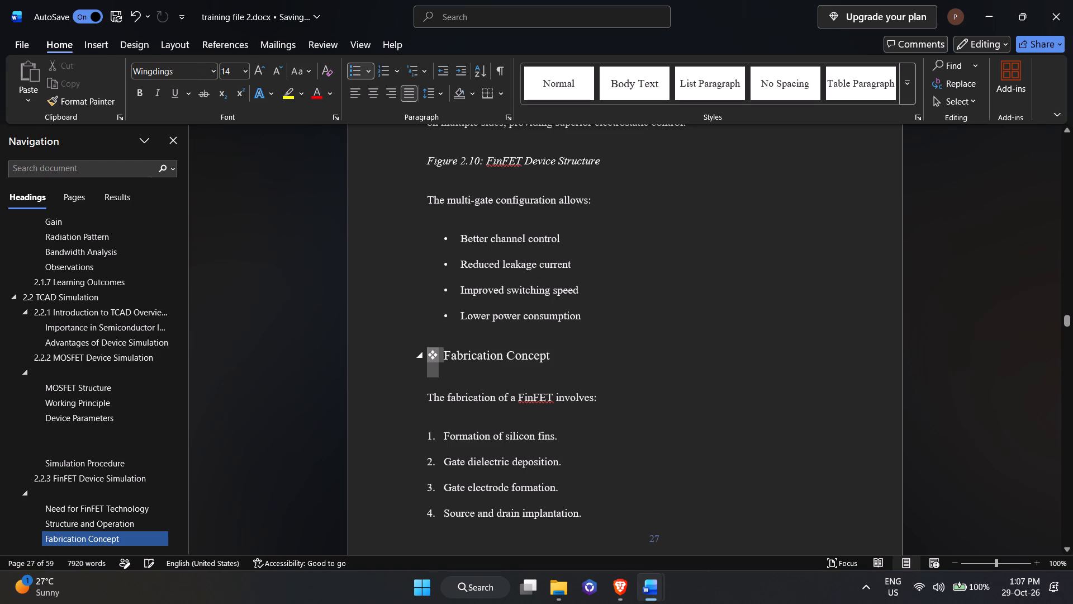
{"action": "key", "text": "BackSpace"}
{"action": "scroll", "coordinate": [436, 350], "scroll_direction": "down", "scroll_amount": 1}
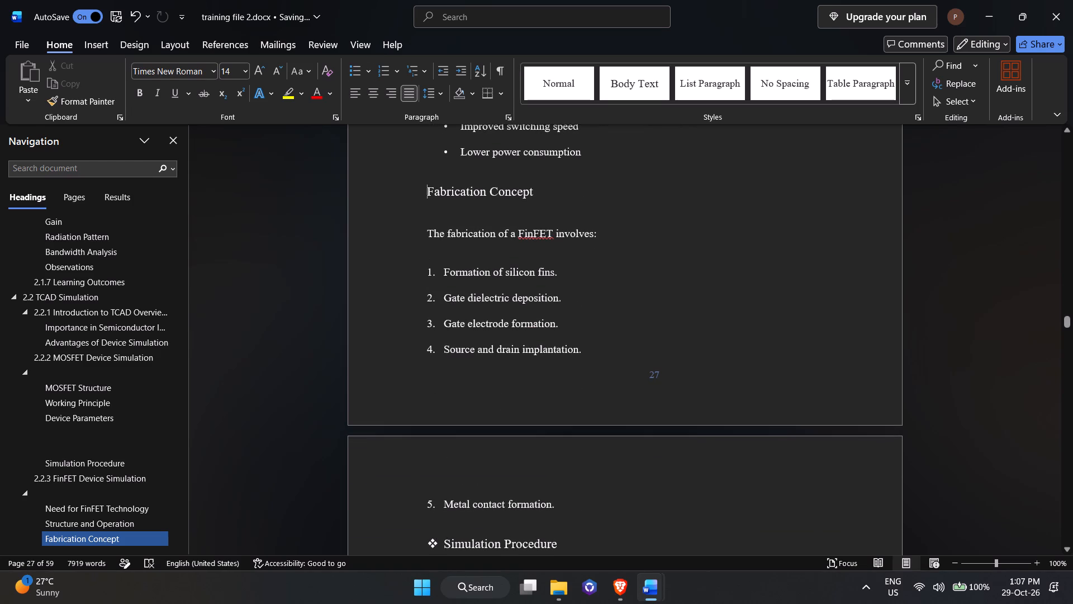
{"action": "left_click", "coordinate": [446, 545]}
{"action": "key", "text": "BackSpace"}
{"action": "key", "text": "BackSpace"}
Remove the diamond bullets before the ID–VG Characteristics and ID–VD Characteristics subheadings in section 2.2.5.
{"action": "scroll", "coordinate": [446, 545], "scroll_direction": "down", "scroll_amount": 1}
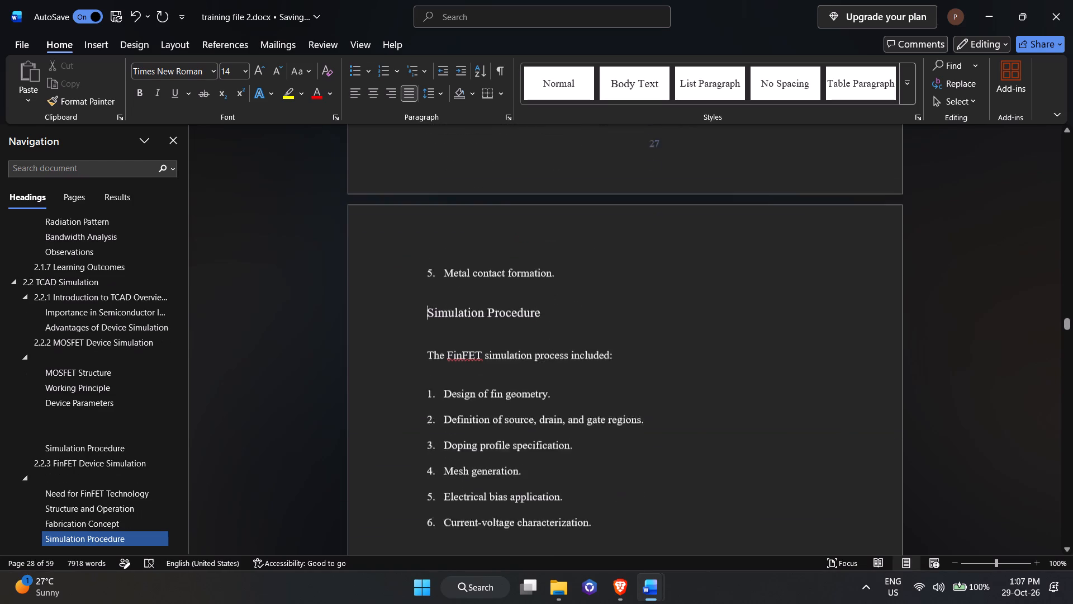
{"action": "scroll", "coordinate": [446, 545], "scroll_direction": "down", "scroll_amount": 3}
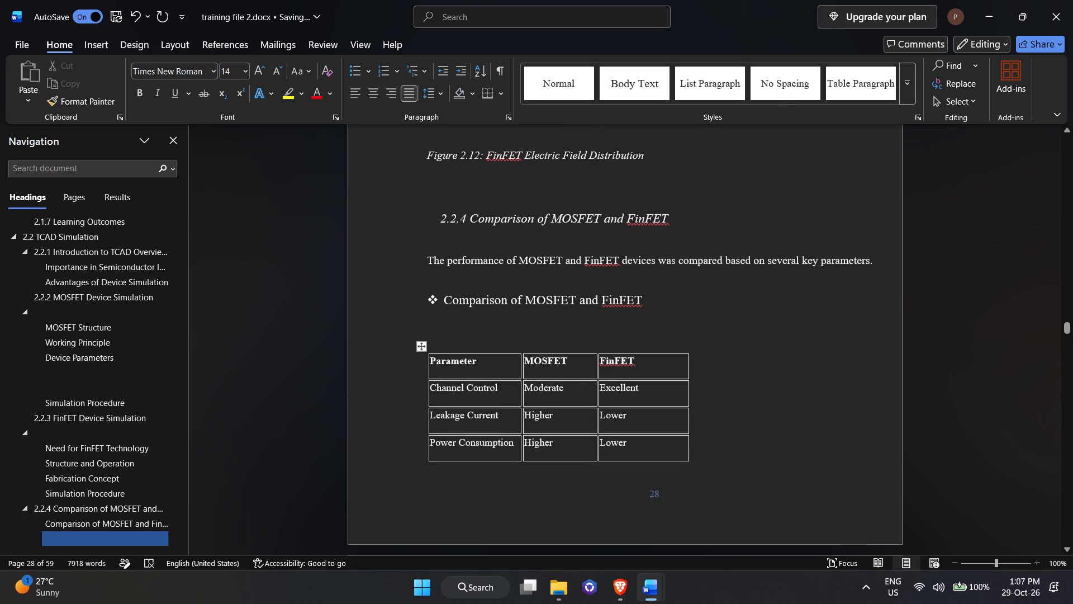
{"action": "scroll", "coordinate": [451, 422], "scroll_direction": "down", "scroll_amount": 4}
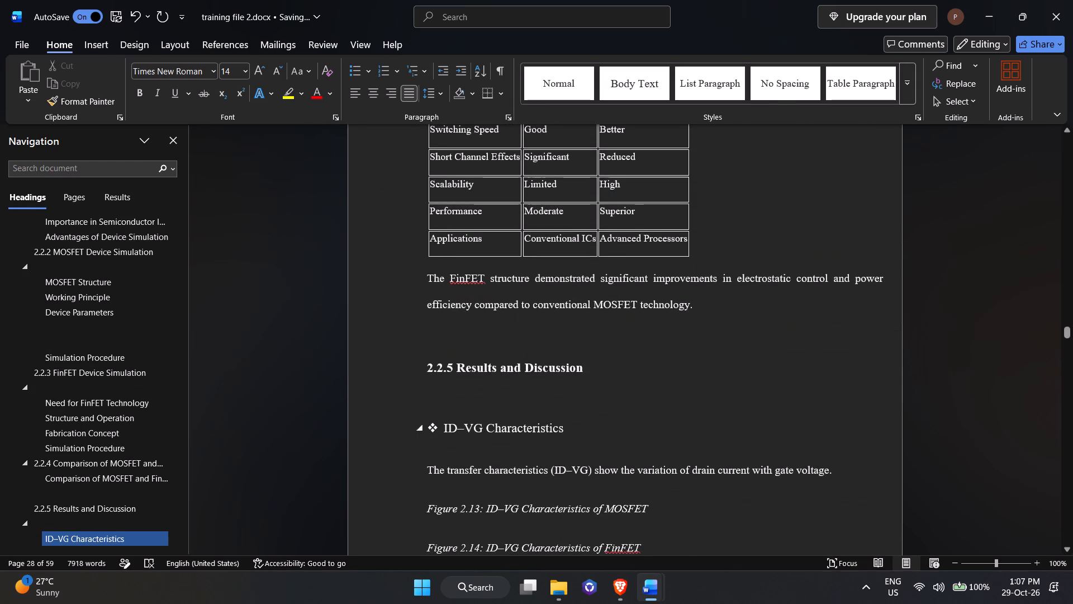
{"action": "left_click", "coordinate": [431, 431]}
{"action": "key", "text": "Delete"}
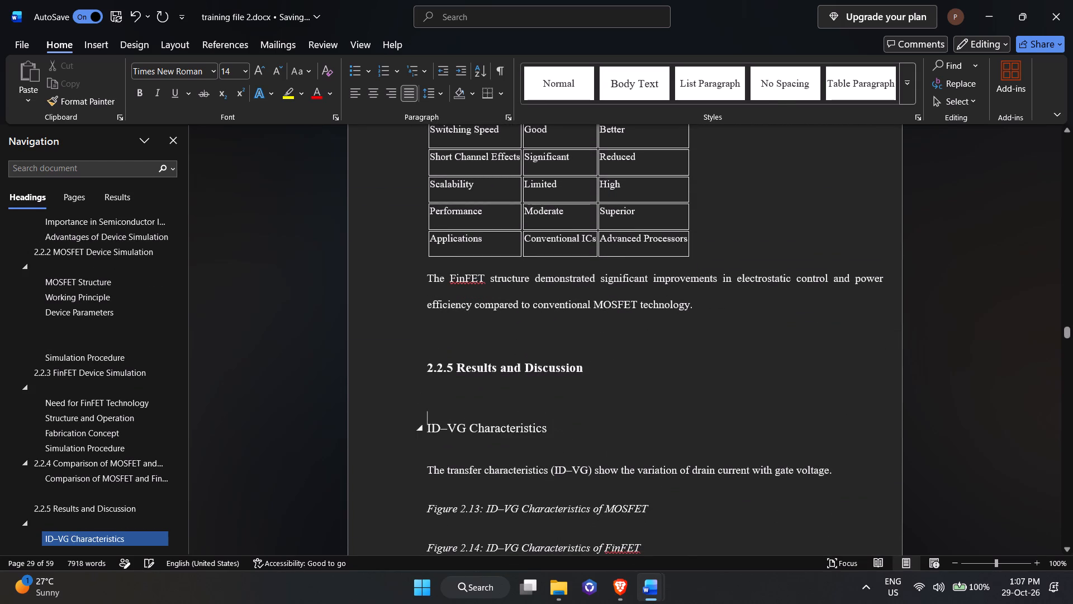
{"action": "scroll", "coordinate": [431, 431], "scroll_direction": "down", "scroll_amount": 3}
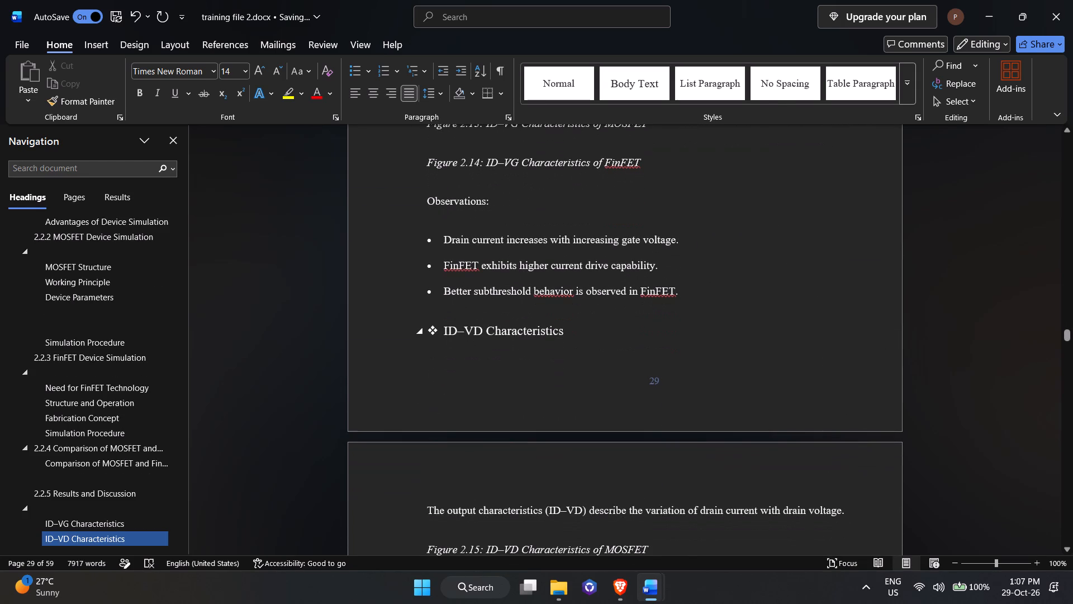
{"action": "left_click", "coordinate": [432, 337]}
{"action": "key", "text": "Delete"}
Remove the diamond bullets before Threshold Voltage Analysis, Leakage Current Analysis and Electric Field Distribution in section 2.2.5.
{"action": "scroll", "coordinate": [432, 337], "scroll_direction": "down", "scroll_amount": 2}
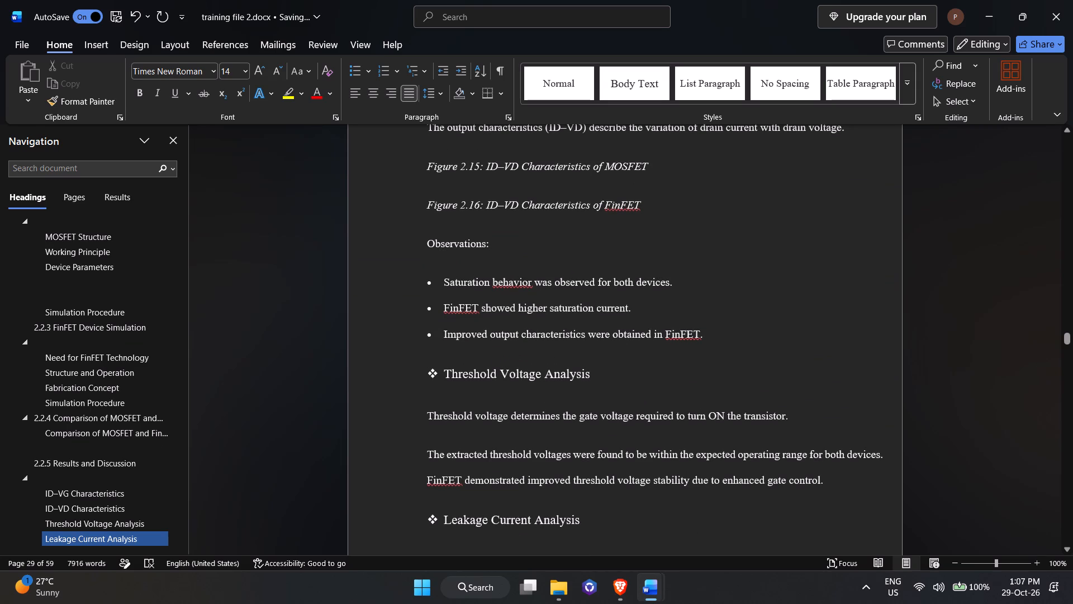
{"action": "left_click", "coordinate": [433, 370]}
{"action": "key", "text": "Delete"}
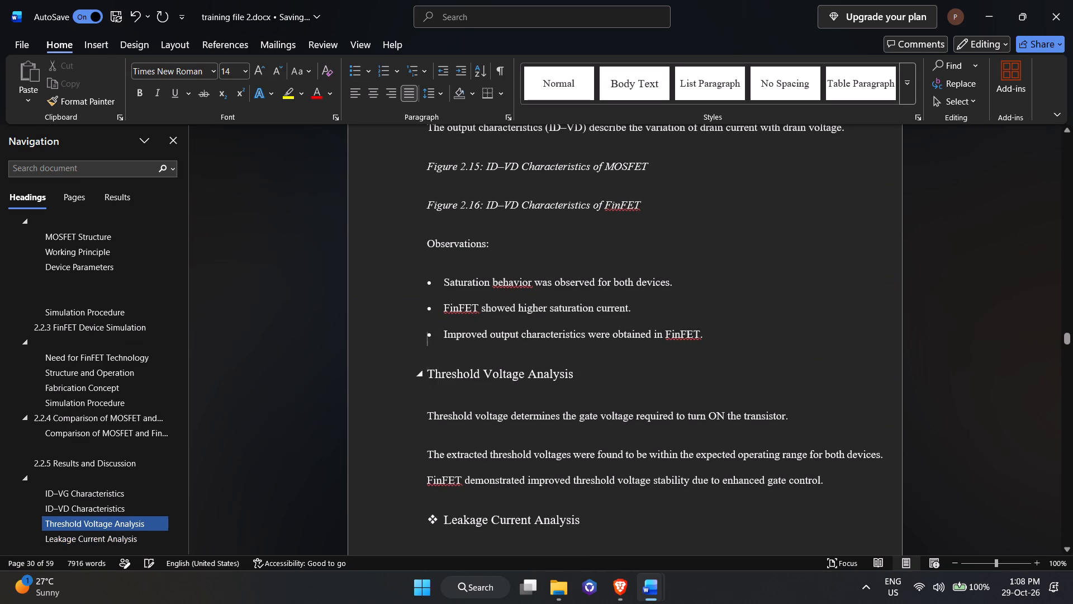
{"action": "scroll", "coordinate": [433, 370], "scroll_direction": "down", "scroll_amount": 1}
{"action": "left_click", "coordinate": [434, 350]}
{"action": "key", "text": "Delete"}
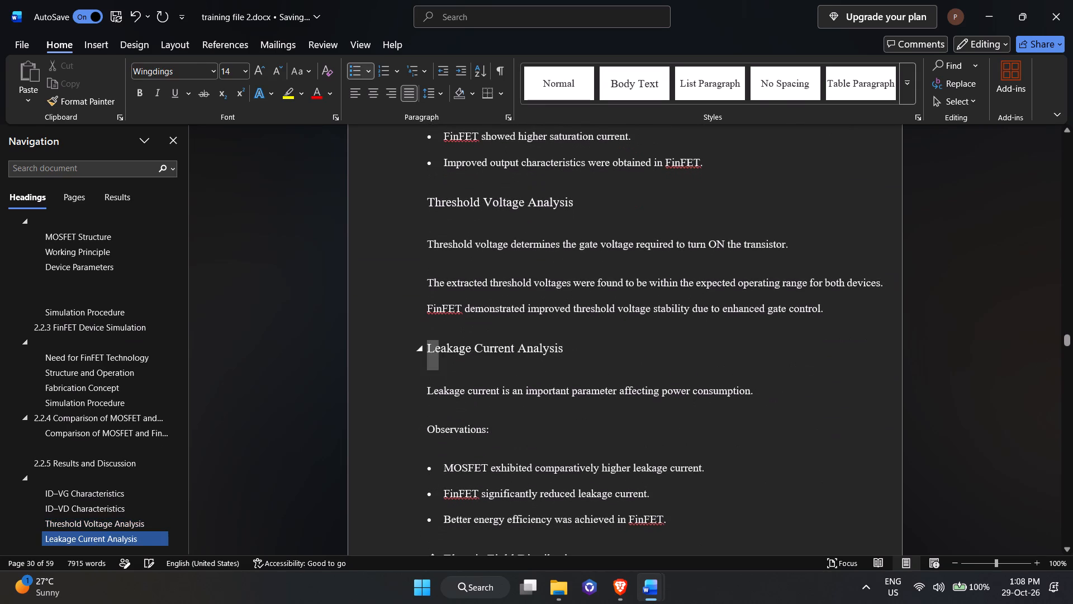
{"action": "scroll", "coordinate": [434, 350], "scroll_direction": "down", "scroll_amount": 1}
{"action": "left_click", "coordinate": [438, 437]}
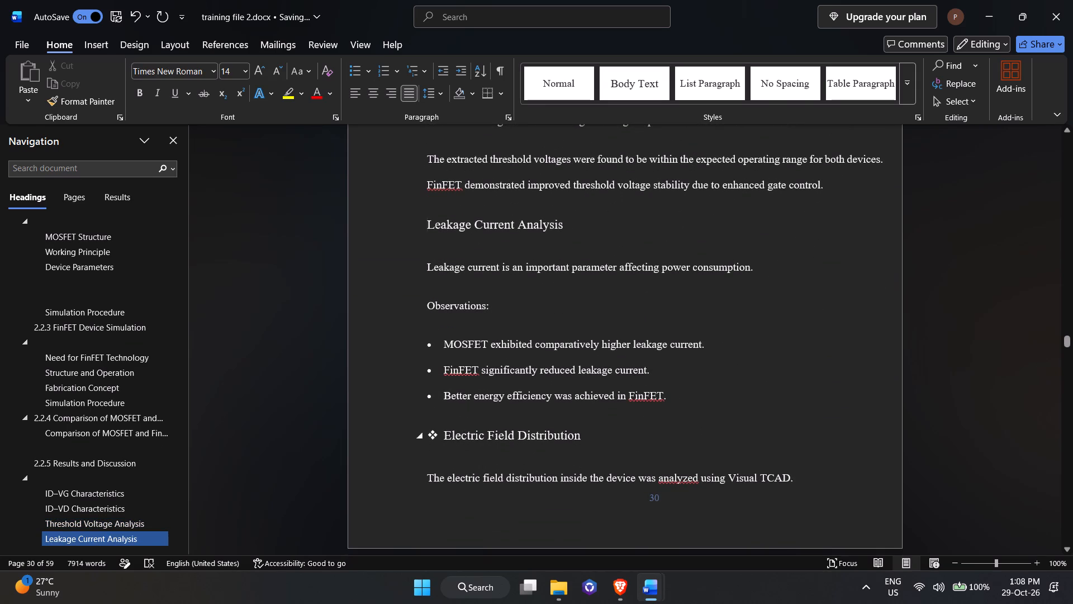
{"action": "key", "text": "Delete"}
Switch to the browser and check the report formatting rules in format.pdf.
{"action": "key", "text": "alt+Tab"}
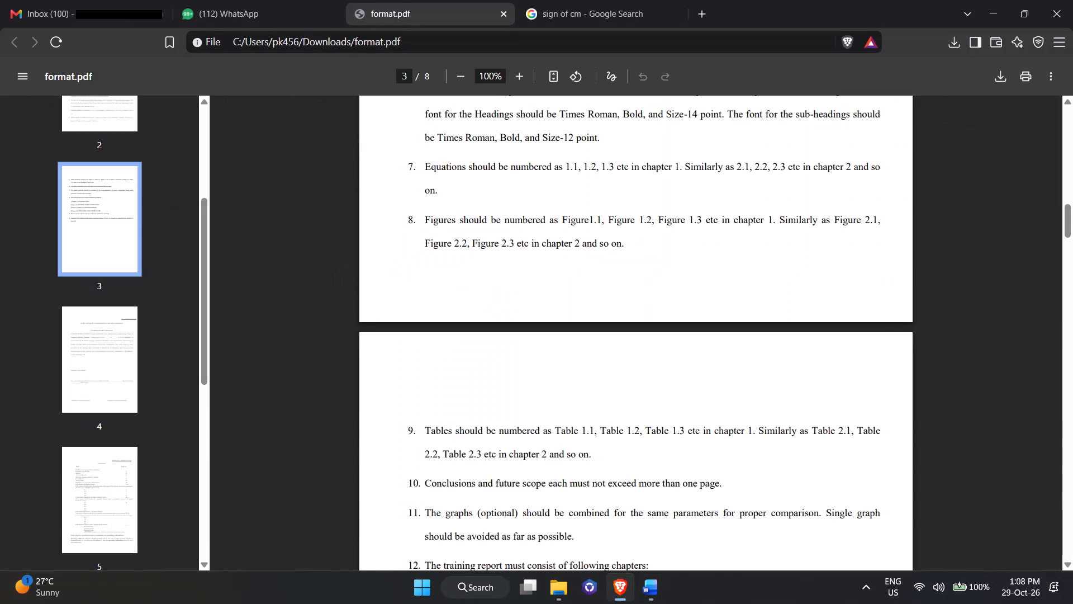
{"action": "scroll", "coordinate": [547, 453], "scroll_direction": "down", "scroll_amount": 1}
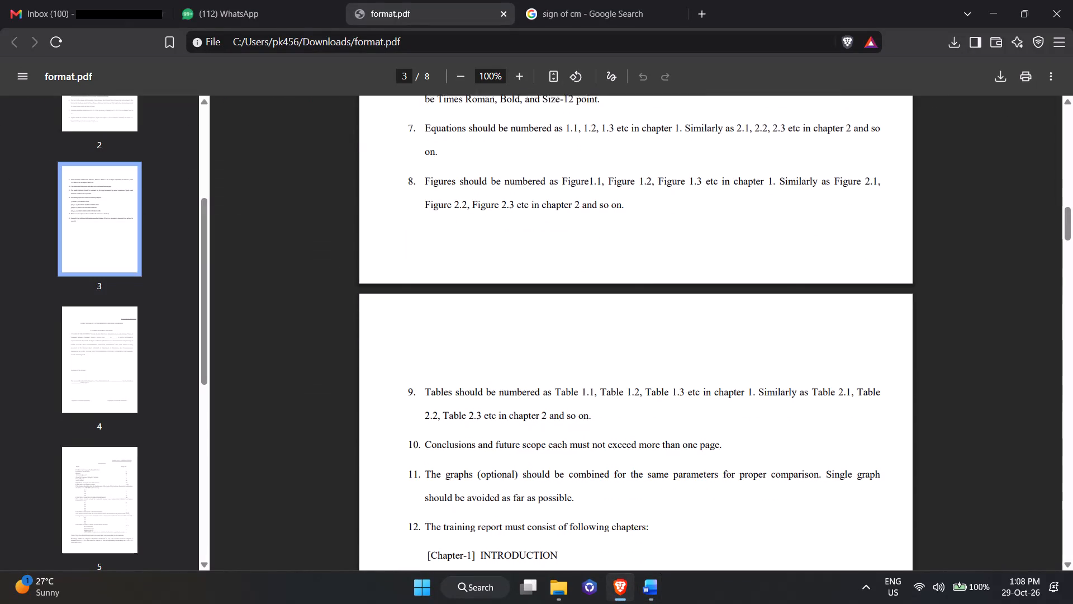
{"action": "scroll", "coordinate": [547, 453], "scroll_direction": "down", "scroll_amount": 1}
{"action": "key", "text": "alt+Tab"}
Remove the diamond bullet before the Discussion subheading in section 2.2.5 of the Word report.
{"action": "scroll", "coordinate": [547, 453], "scroll_direction": "down", "scroll_amount": 1}
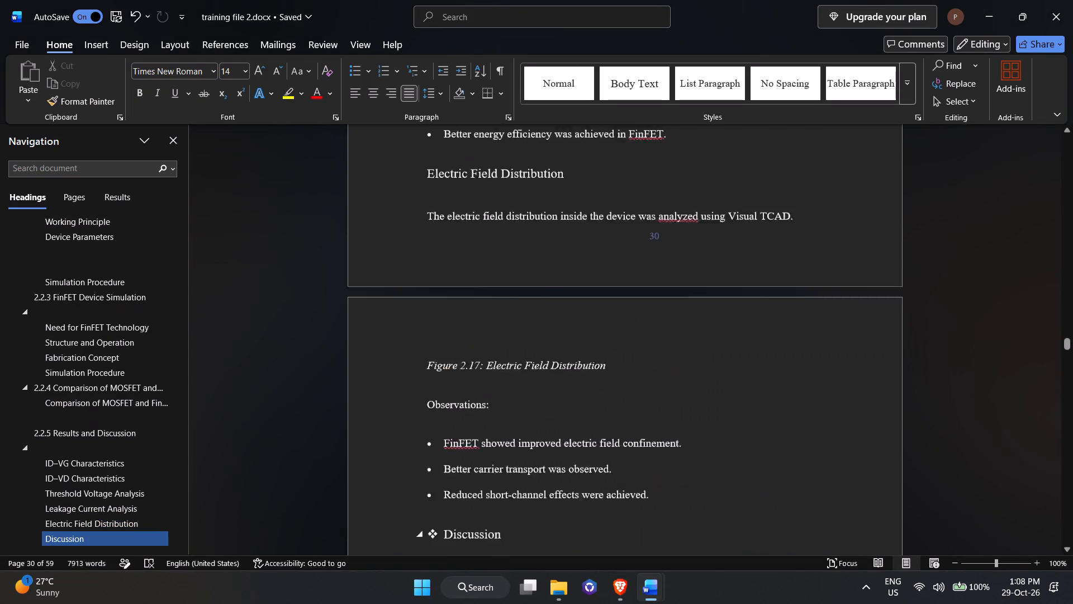
{"action": "scroll", "coordinate": [547, 453], "scroll_direction": "down", "scroll_amount": 1}
{"action": "left_click", "coordinate": [436, 417]}
{"action": "key", "text": "Delete"}
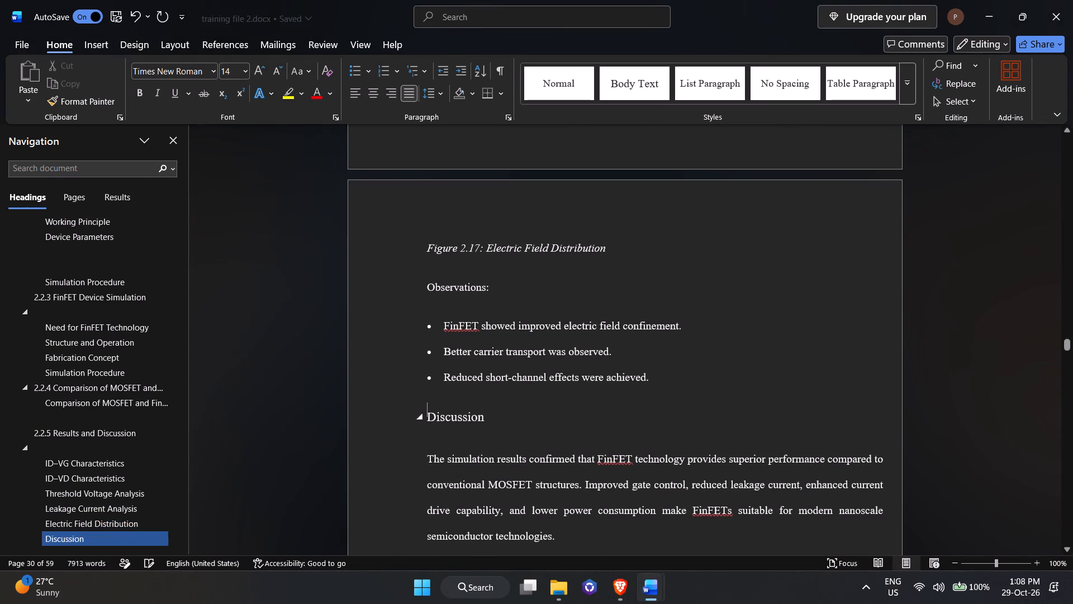
Delete the blank line between the 2.3 Optical Communication heading and the 2.3.1 heading.
{"action": "scroll", "coordinate": [436, 417], "scroll_direction": "down", "scroll_amount": 3}
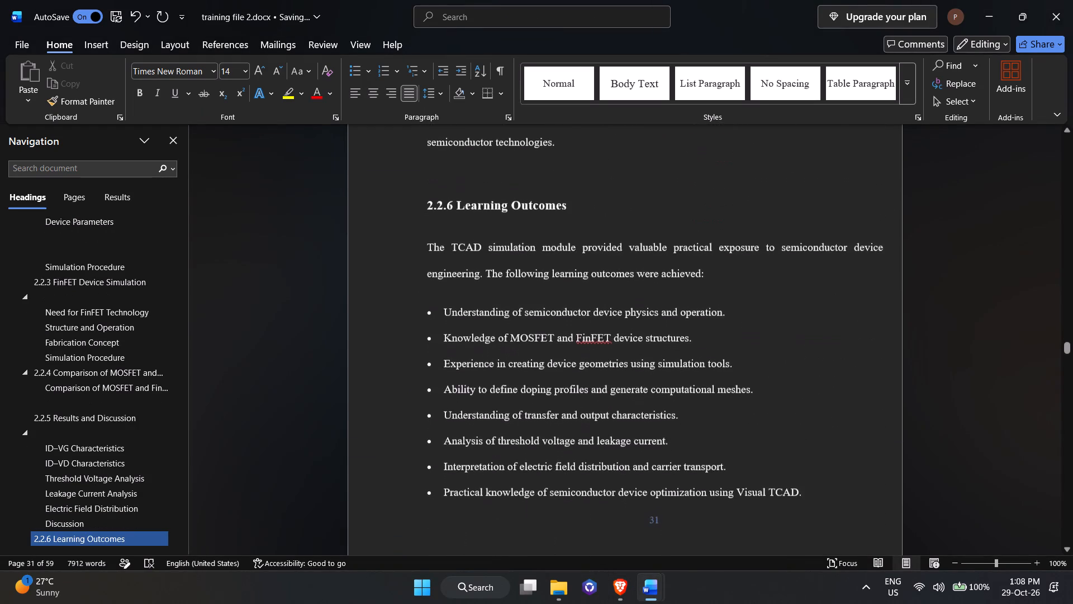
{"action": "scroll", "coordinate": [464, 440], "scroll_direction": "down", "scroll_amount": 2}
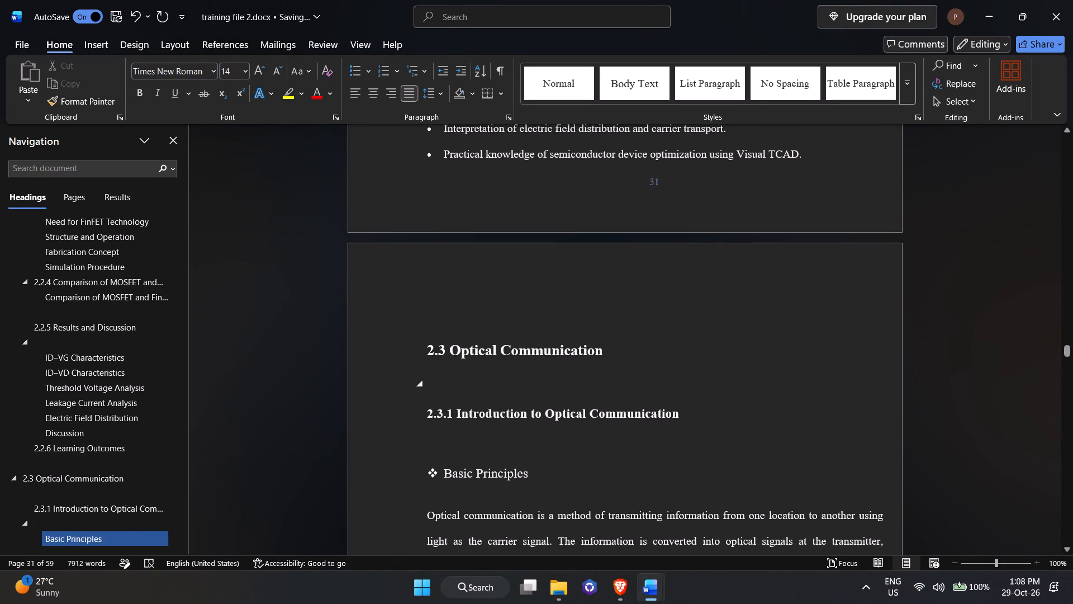
{"action": "left_click", "coordinate": [447, 381]}
{"action": "key", "text": "BackSpace"}
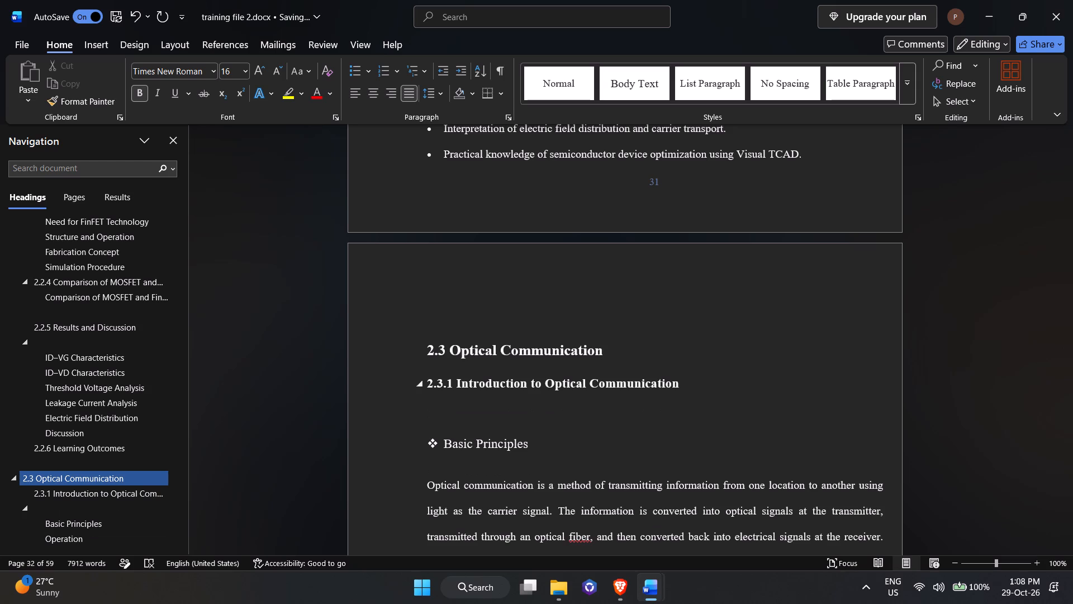
Remove the diamond bullets before the Operation and Basic Principles subheadings in section 2.3.1.
{"action": "scroll", "coordinate": [447, 381], "scroll_direction": "down", "scroll_amount": 1}
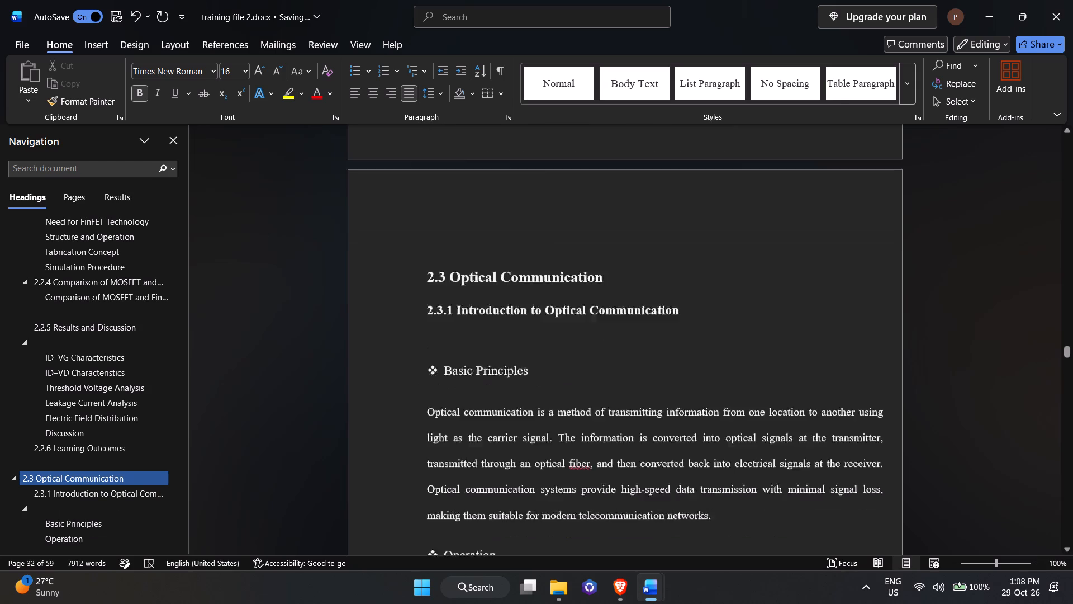
{"action": "scroll", "coordinate": [447, 381], "scroll_direction": "down", "scroll_amount": 2}
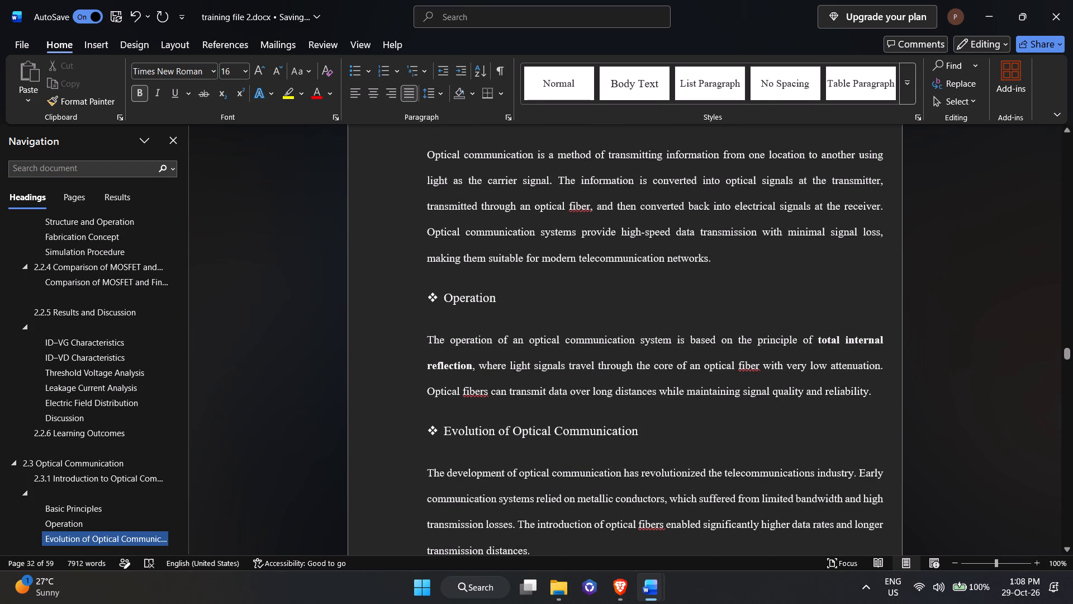
{"action": "left_click", "coordinate": [431, 302]}
{"action": "key", "text": "BackSpace"}
{"action": "key", "text": "BackSpace"}
{"action": "scroll", "coordinate": [431, 302], "scroll_direction": "up", "scroll_amount": 1}
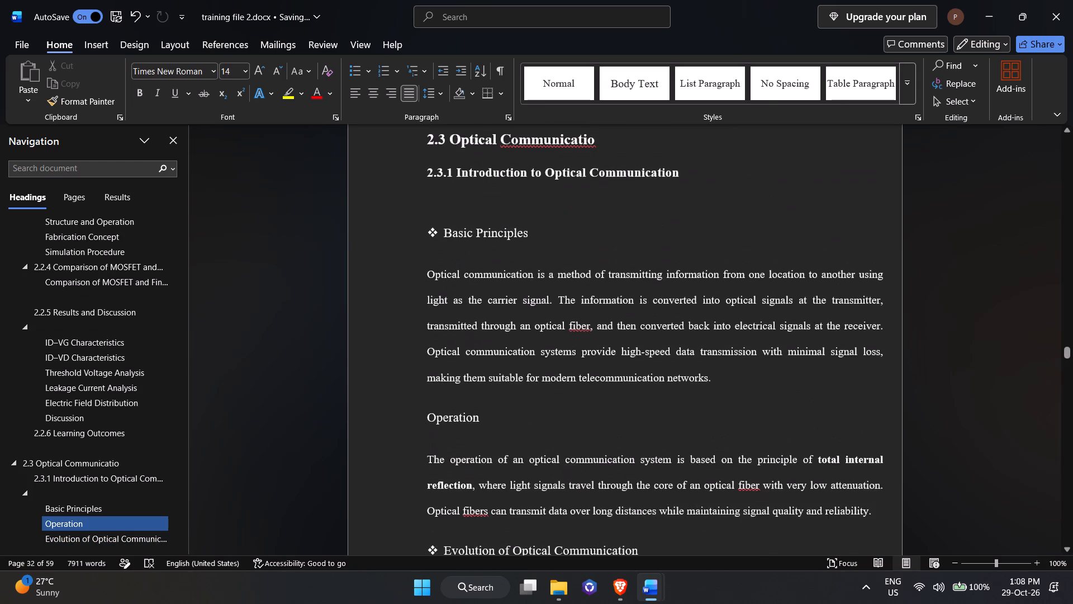
{"action": "left_click", "coordinate": [431, 238]}
{"action": "key", "text": "Delete"}
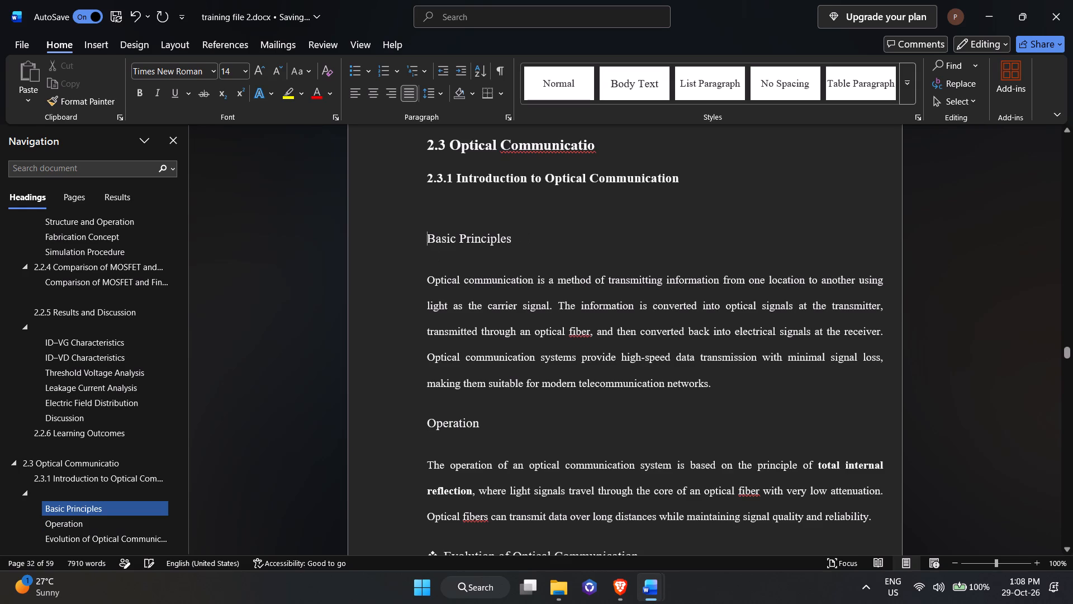
Remove the diamond bullets before Evolution of Optical Communication and Advantages over Electrical Communication in section 2.3.1.
{"action": "scroll", "coordinate": [458, 497], "scroll_direction": "down", "scroll_amount": 1}
{"action": "left_click", "coordinate": [442, 408]}
{"action": "key", "text": "BackSpace"}
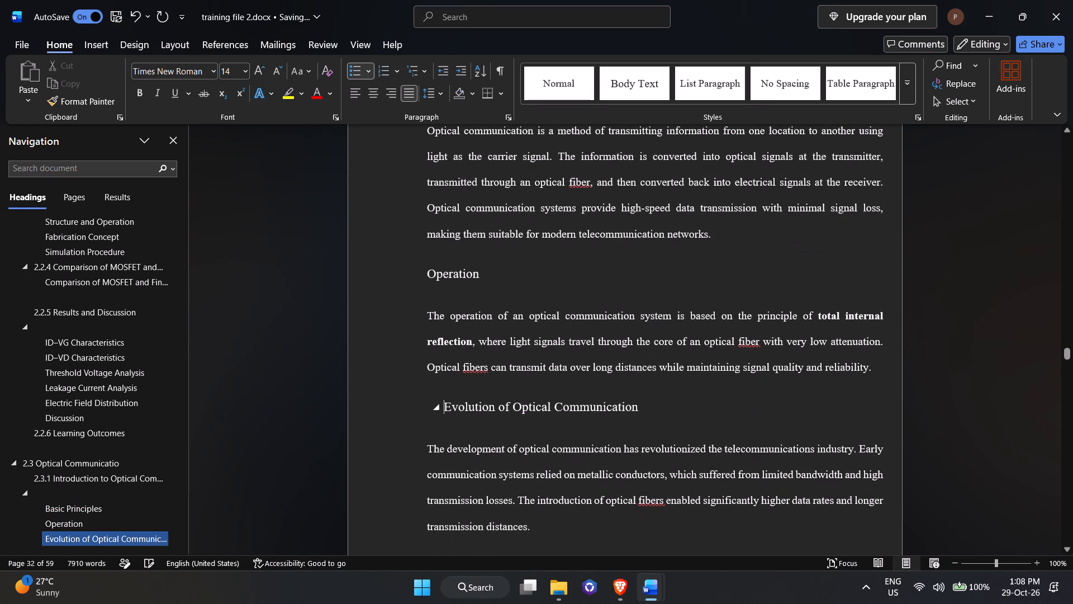
{"action": "key", "text": "BackSpace"}
{"action": "scroll", "coordinate": [442, 408], "scroll_direction": "down", "scroll_amount": 1}
{"action": "key", "text": "BackSpace"}
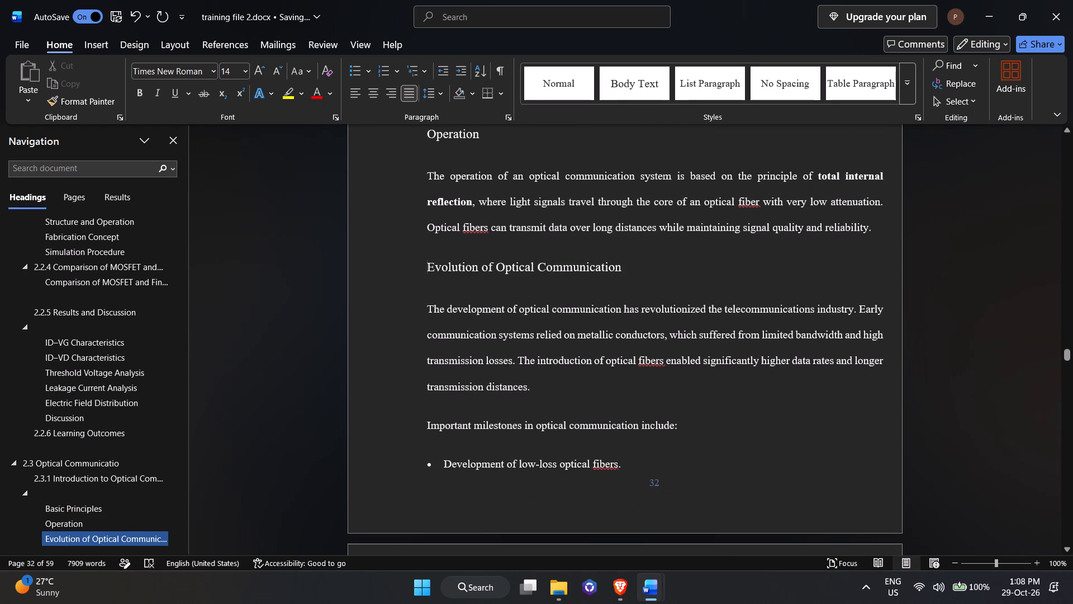
{"action": "scroll", "coordinate": [428, 391], "scroll_direction": "down", "scroll_amount": 3}
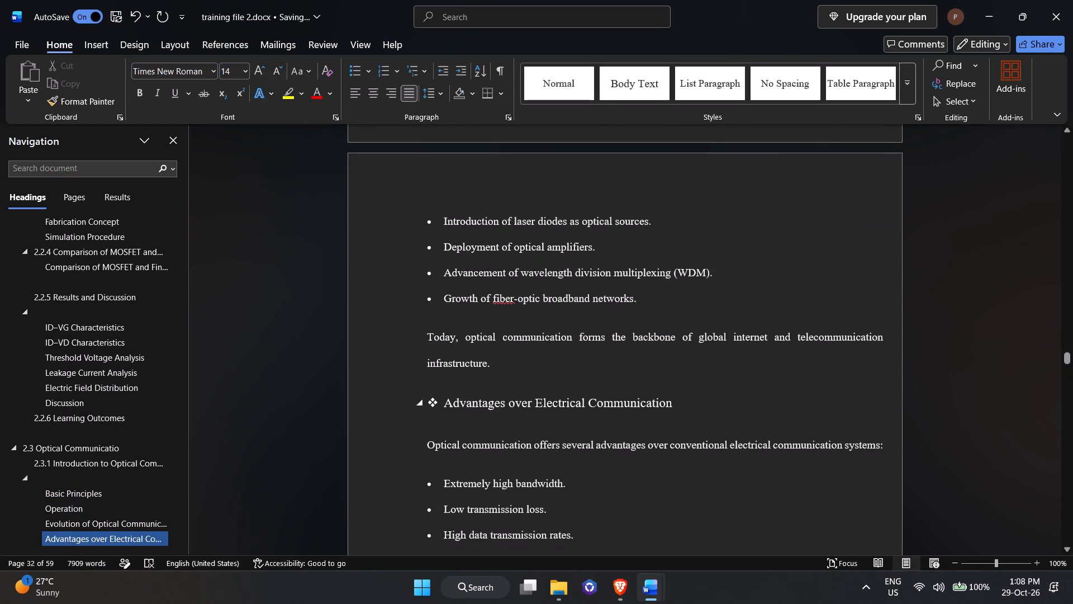
{"action": "left_click", "coordinate": [444, 399]}
{"action": "key", "text": "BackSpace"}
{"action": "key", "text": "BackSpace"}
{"action": "key", "text": "BackSpace"}
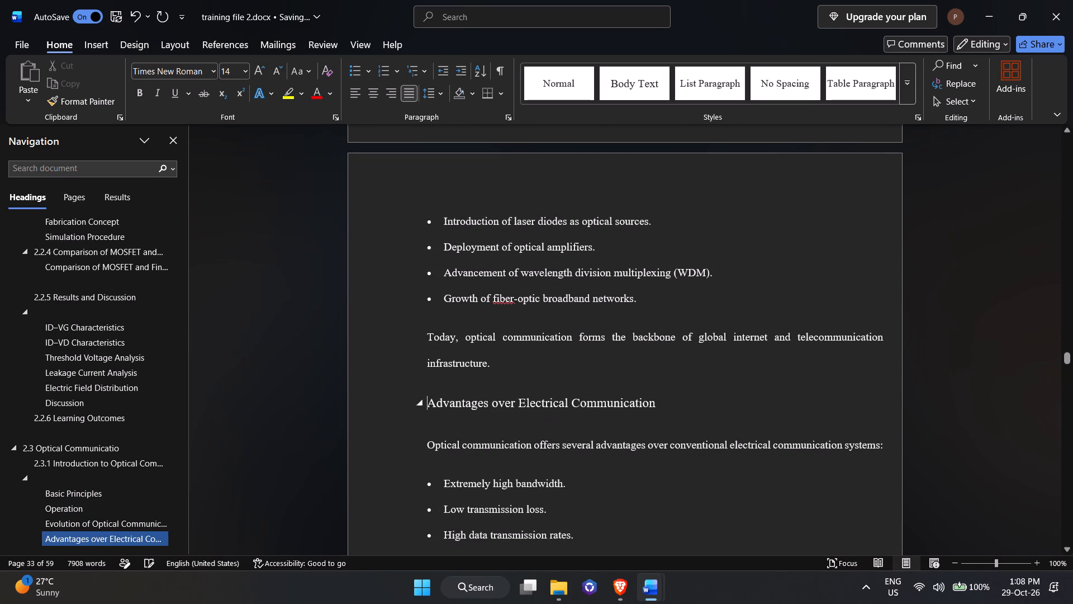
Remove the diamond bullets before the Optical Transmitter, Laser Source and Optical Fiber subheadings in section 2.3.2.
{"action": "scroll", "coordinate": [444, 399], "scroll_direction": "down", "scroll_amount": 2}
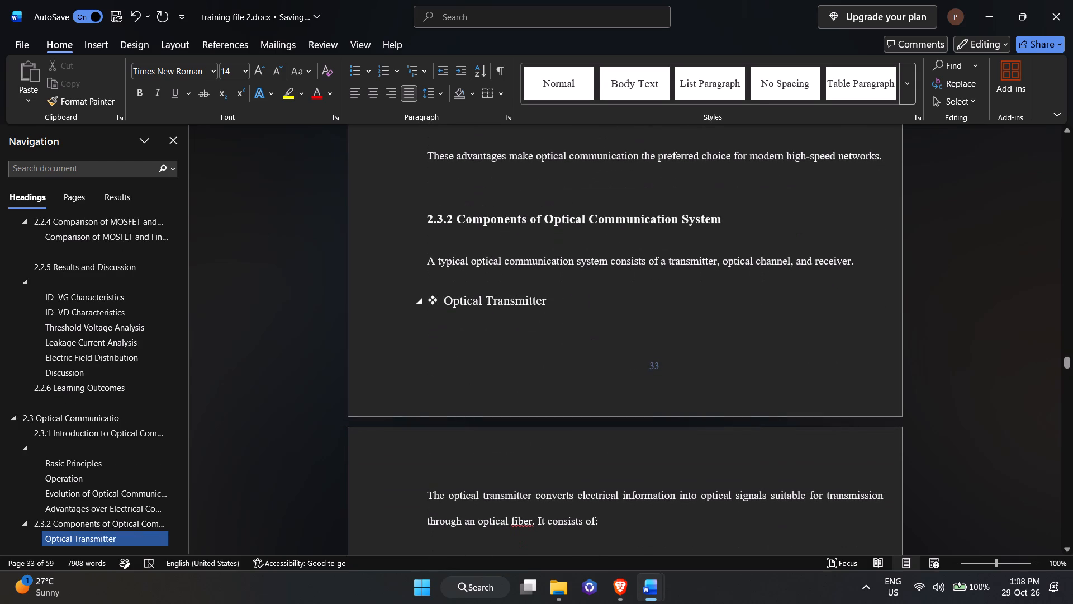
{"action": "left_click", "coordinate": [431, 303]}
{"action": "key", "text": "BackSpace"}
{"action": "scroll", "coordinate": [431, 309], "scroll_direction": "down", "scroll_amount": 1}
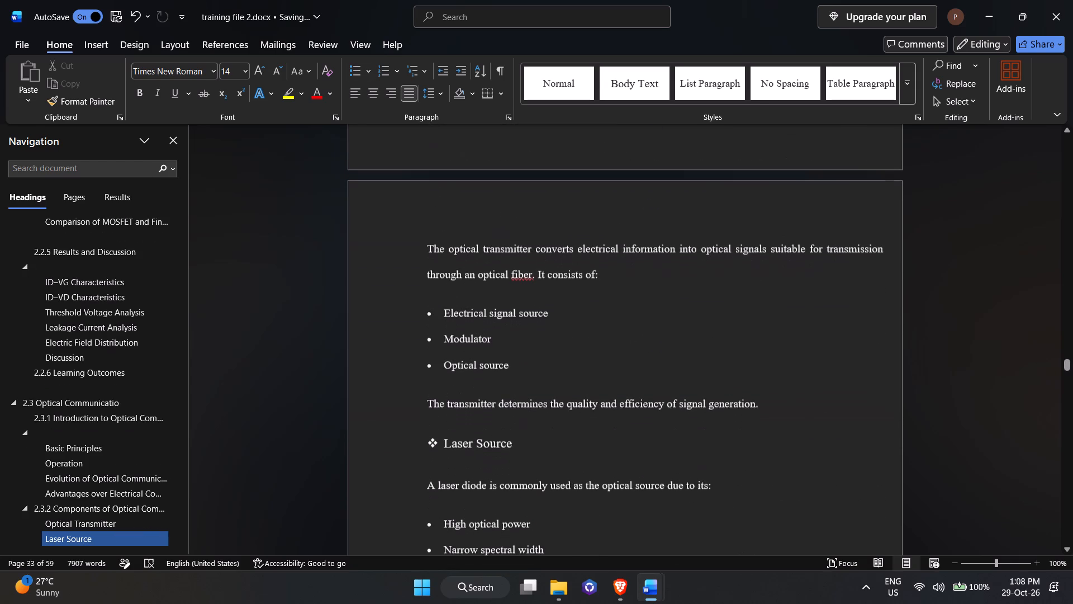
{"action": "left_click", "coordinate": [432, 440]}
{"action": "key", "text": "BackSpace"}
{"action": "scroll", "coordinate": [432, 440], "scroll_direction": "down", "scroll_amount": 1}
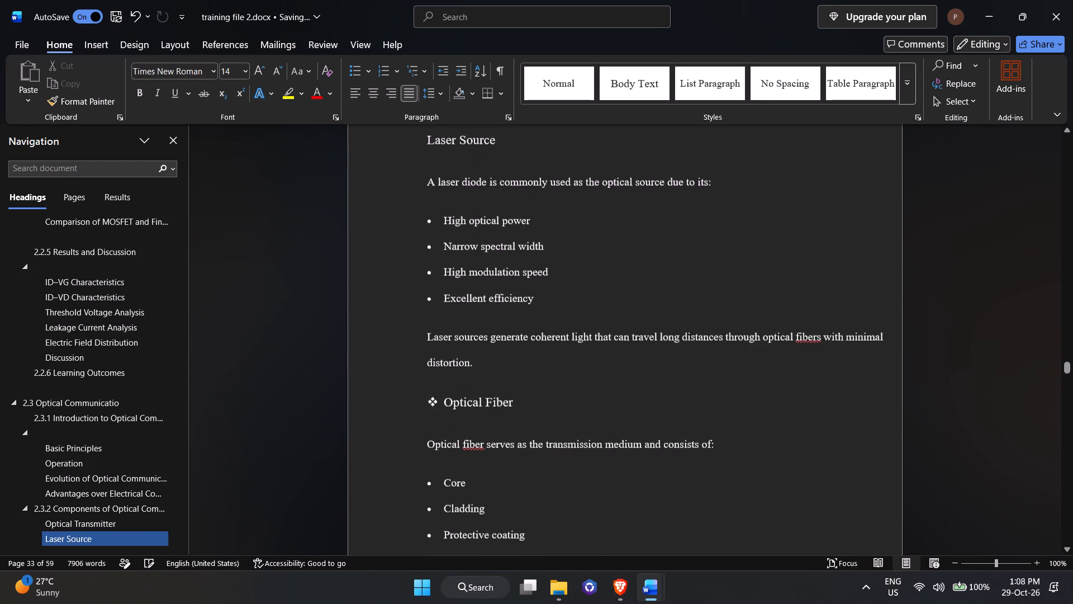
{"action": "scroll", "coordinate": [432, 440], "scroll_direction": "down", "scroll_amount": 1}
{"action": "left_click", "coordinate": [432, 386]}
{"action": "key", "text": "BackSpace"}
Remove the diamond bullets before the Optical Amplifier, Optical Receiver and Photodetector subheadings in section 2.3.2.
{"action": "scroll", "coordinate": [444, 303], "scroll_direction": "down", "scroll_amount": 3}
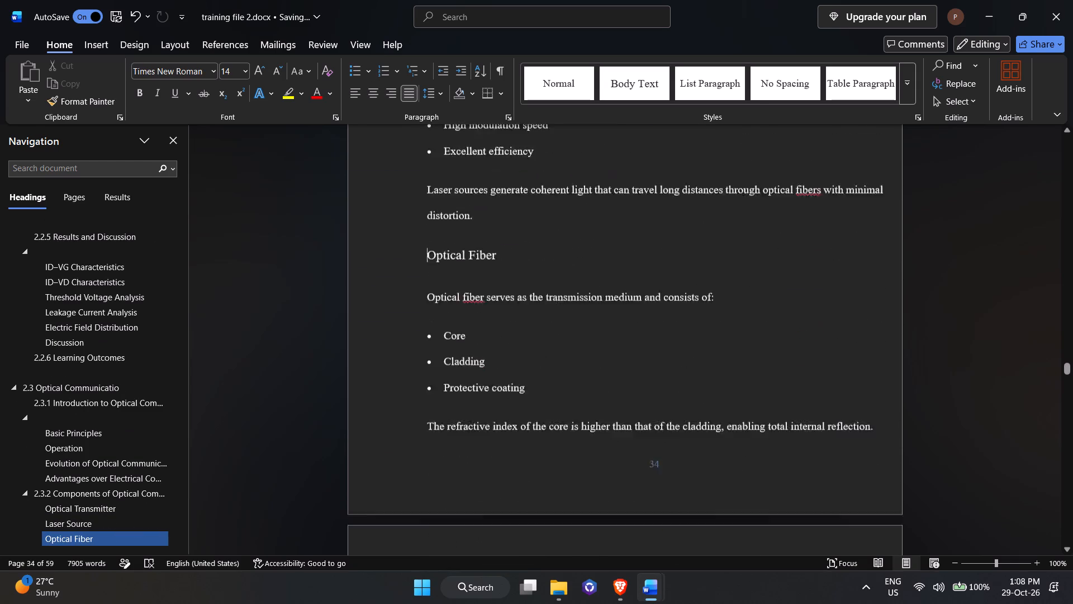
{"action": "scroll", "coordinate": [444, 303], "scroll_direction": "down", "scroll_amount": 1}
{"action": "scroll", "coordinate": [446, 366], "scroll_direction": "down", "scroll_amount": 1}
{"action": "scroll", "coordinate": [431, 446], "scroll_direction": "down", "scroll_amount": 1}
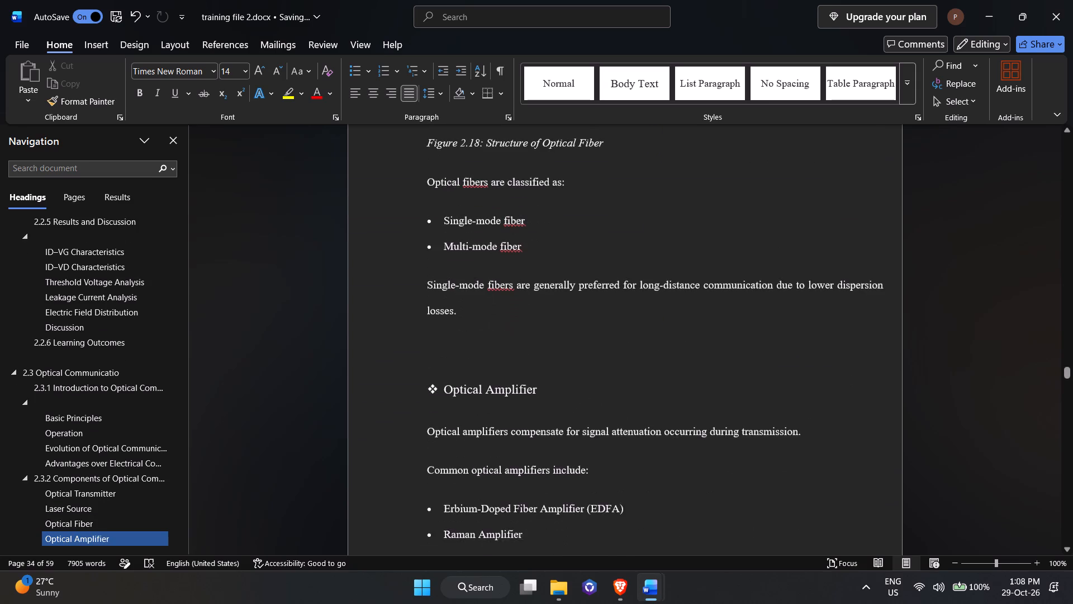
{"action": "left_click", "coordinate": [434, 386]}
{"action": "left_click", "coordinate": [434, 386]}
{"action": "key", "text": "BackSpace"}
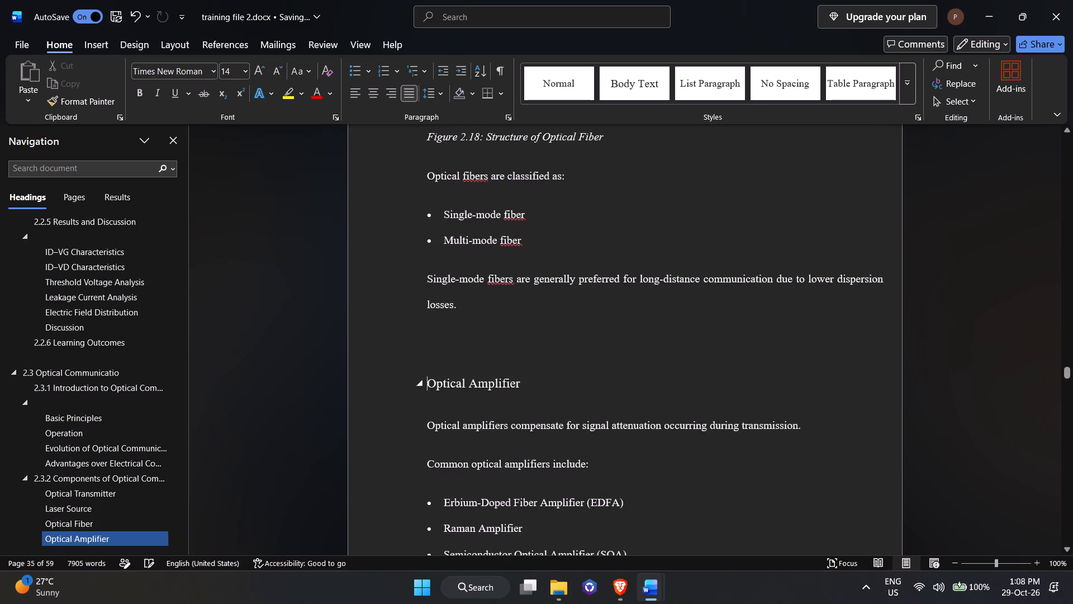
{"action": "scroll", "coordinate": [434, 386], "scroll_direction": "down", "scroll_amount": 1}
{"action": "left_click", "coordinate": [435, 360]}
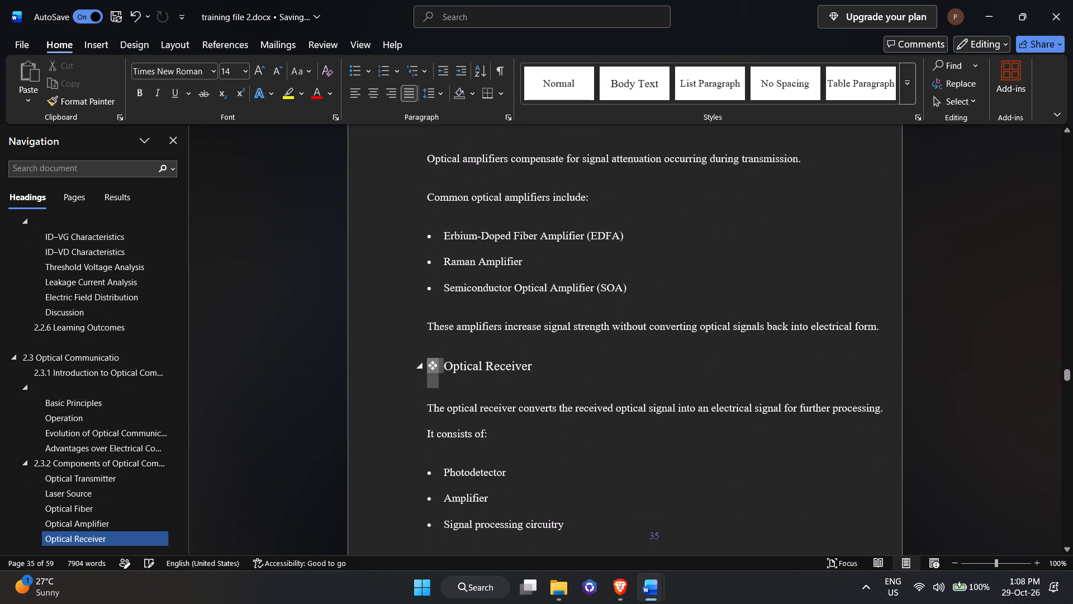
{"action": "key", "text": "BackSpace"}
{"action": "scroll", "coordinate": [435, 360], "scroll_direction": "down", "scroll_amount": 1}
{"action": "scroll", "coordinate": [438, 308], "scroll_direction": "down", "scroll_amount": 1}
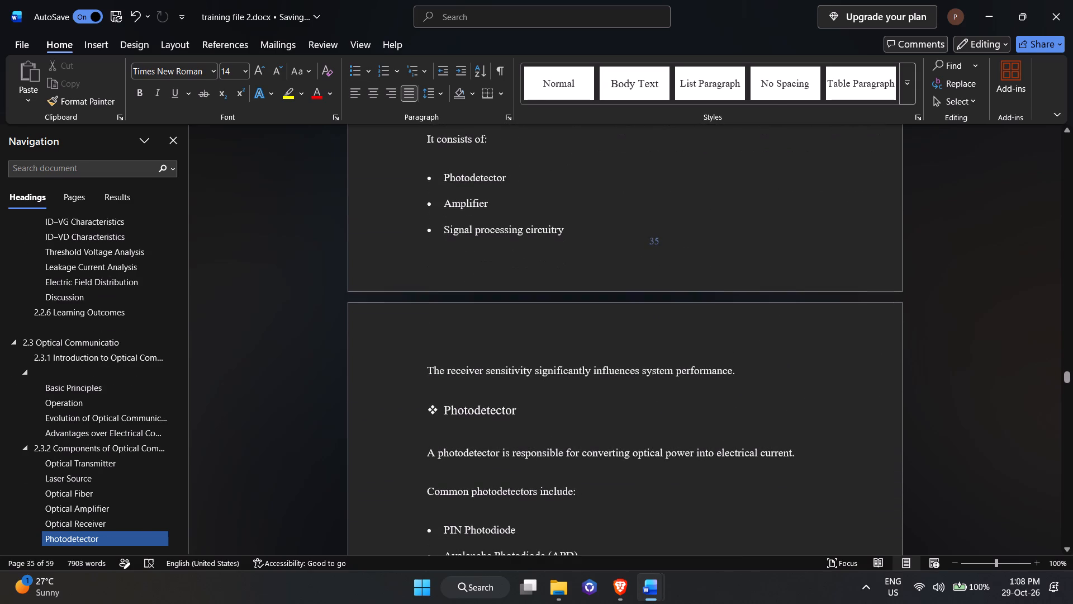
{"action": "left_click", "coordinate": [434, 407]}
{"action": "key", "text": "BackSpace"}
Remove the diamond bullets before the System Configuration, Parameter Selection and Simulation Setup subheadings in section 2.3.3.
{"action": "scroll", "coordinate": [434, 407], "scroll_direction": "down", "scroll_amount": 1}
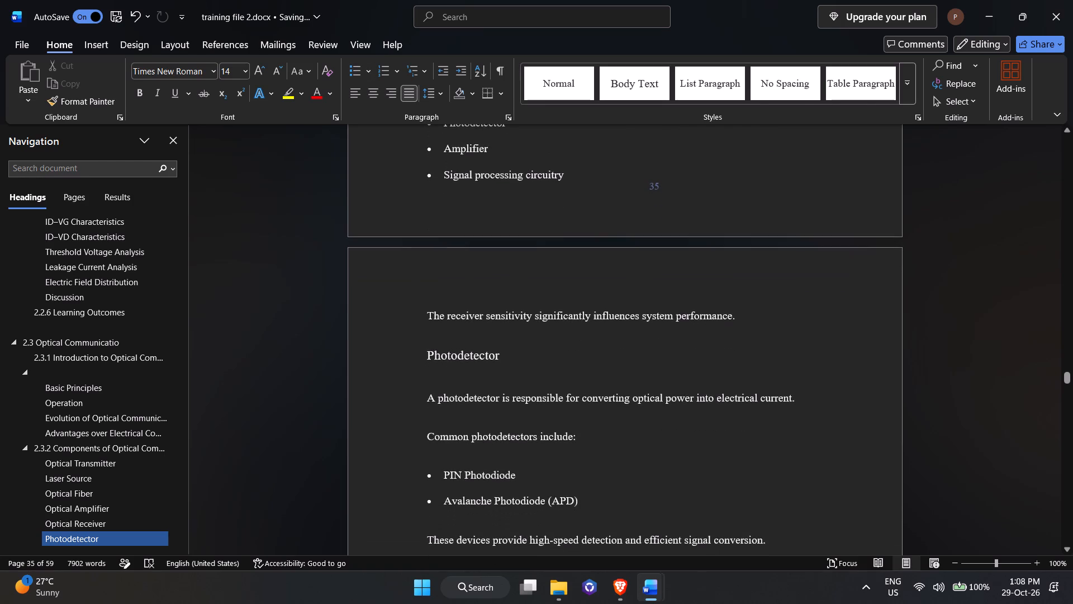
{"action": "scroll", "coordinate": [434, 407], "scroll_direction": "down", "scroll_amount": 1}
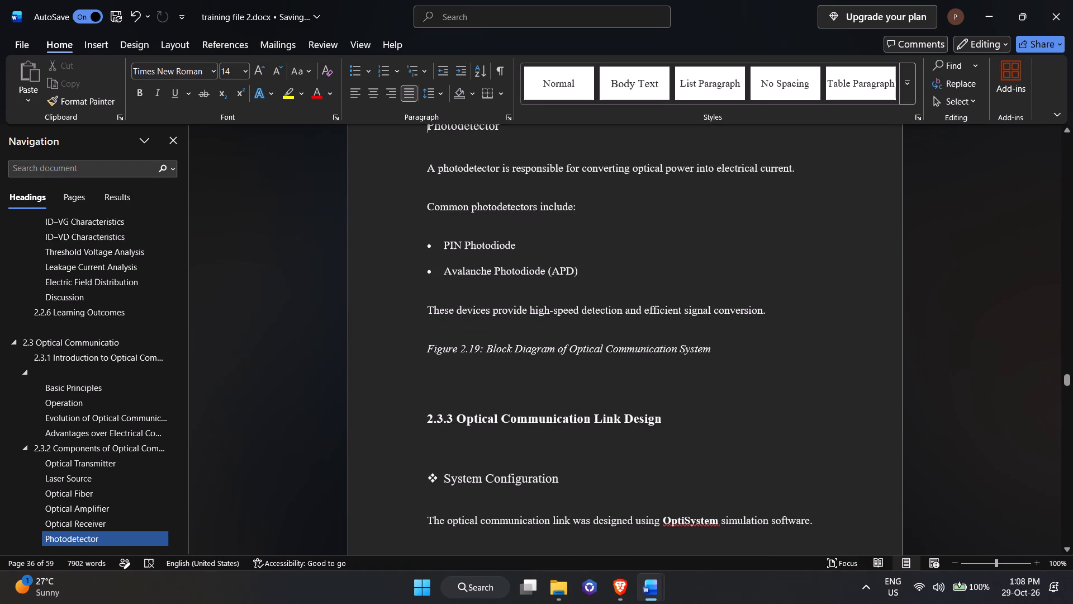
{"action": "scroll", "coordinate": [415, 383], "scroll_direction": "down", "scroll_amount": 1}
{"action": "left_click", "coordinate": [429, 324]}
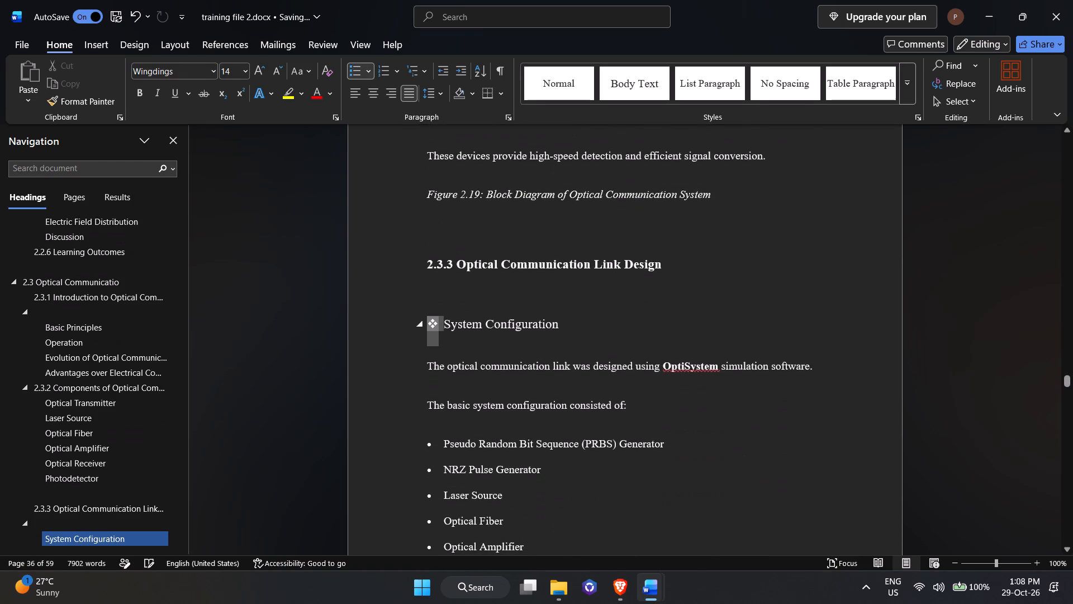
{"action": "key", "text": "BackSpace"}
{"action": "scroll", "coordinate": [429, 324], "scroll_direction": "down", "scroll_amount": 2}
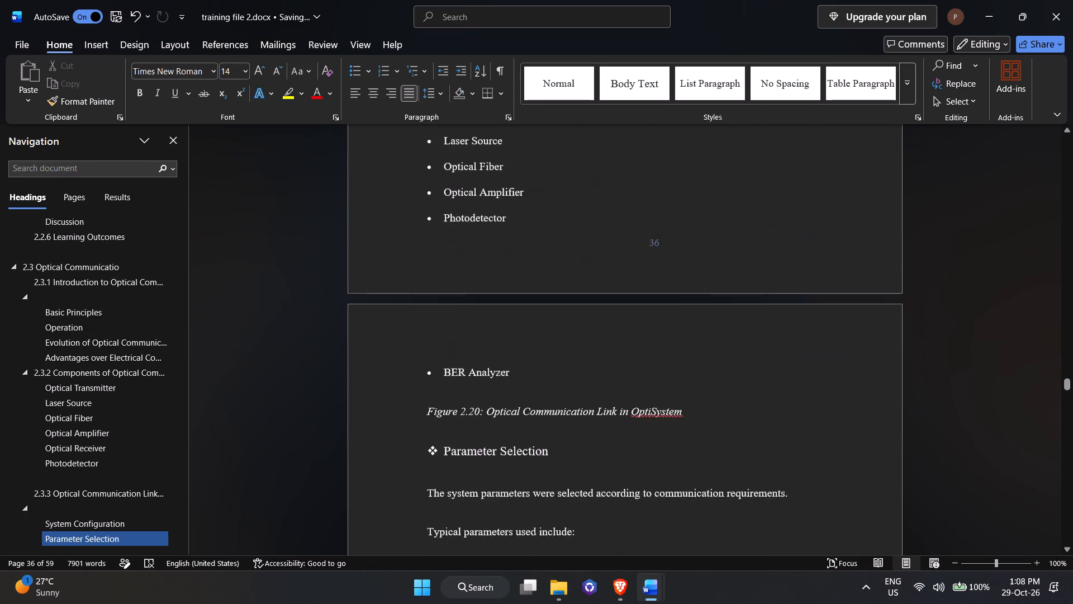
{"action": "scroll", "coordinate": [429, 324], "scroll_direction": "down", "scroll_amount": 1}
{"action": "left_click", "coordinate": [433, 385]}
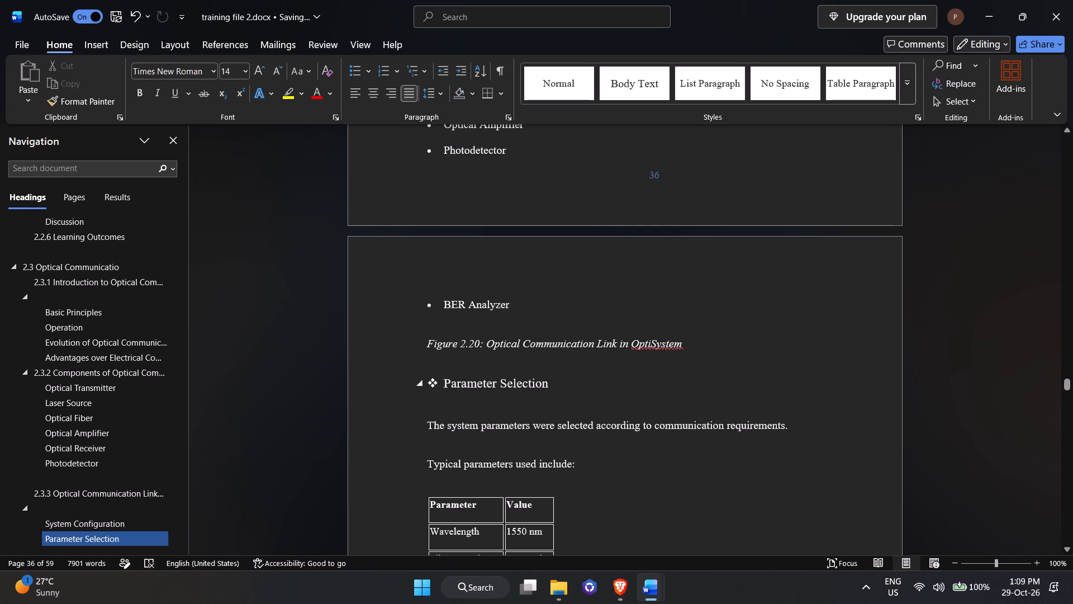
{"action": "key", "text": "BackSpace"}
{"action": "scroll", "coordinate": [433, 385], "scroll_direction": "down", "scroll_amount": 1}
{"action": "scroll", "coordinate": [445, 454], "scroll_direction": "down", "scroll_amount": 1}
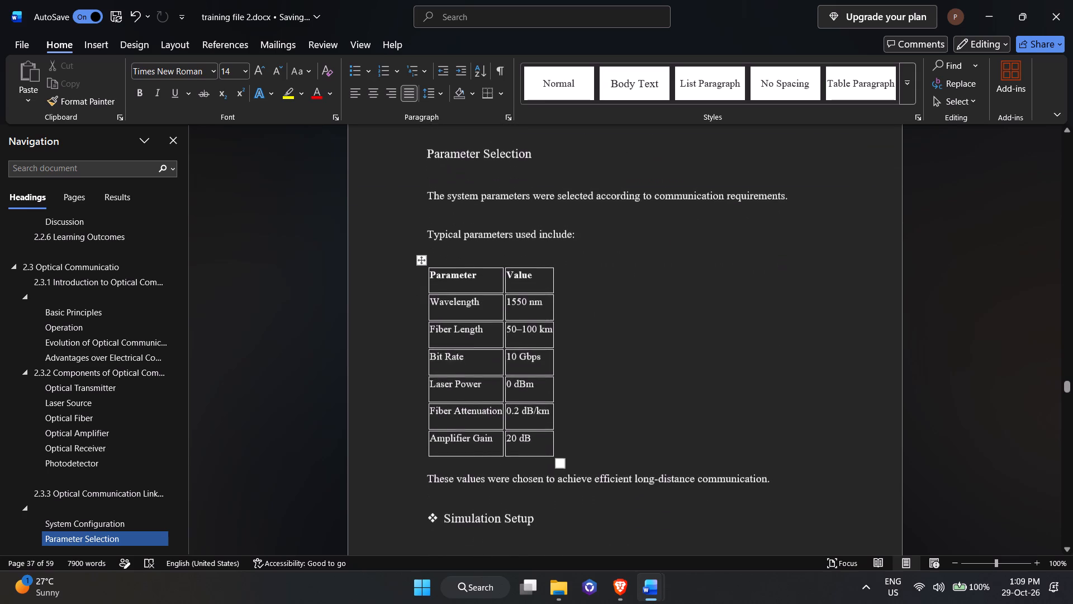
{"action": "scroll", "coordinate": [445, 454], "scroll_direction": "down", "scroll_amount": 1}
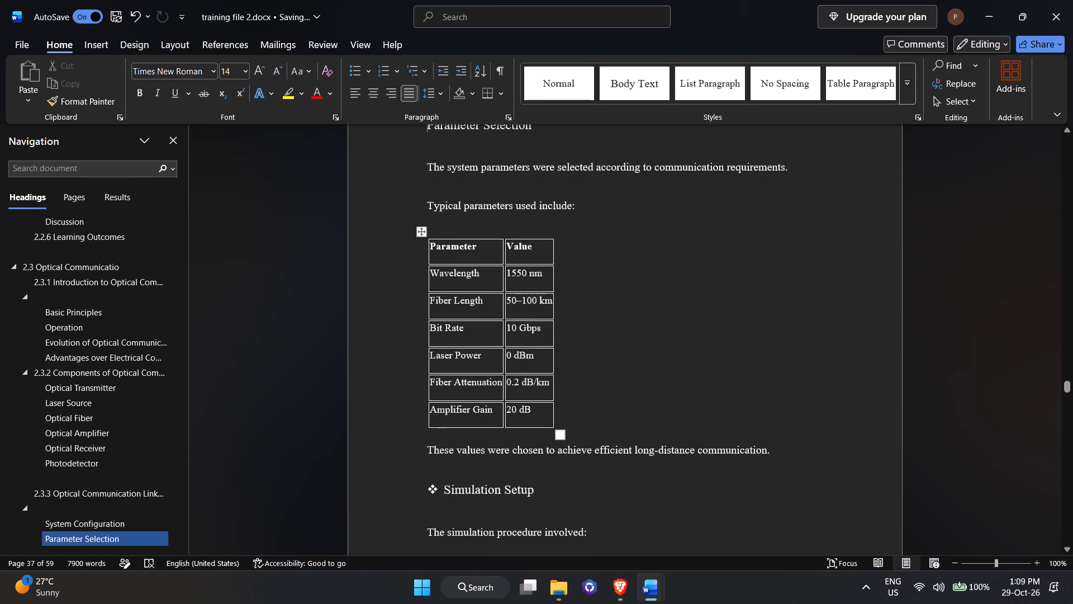
{"action": "scroll", "coordinate": [454, 483], "scroll_direction": "down", "scroll_amount": 1}
{"action": "left_click", "coordinate": [435, 447]}
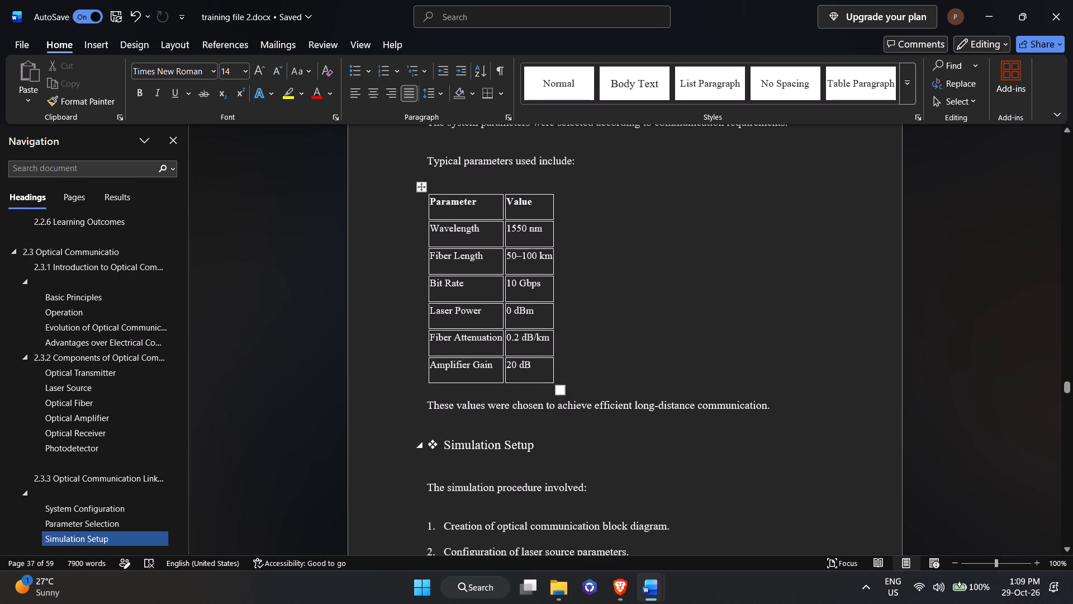
{"action": "key", "text": "Delete"}
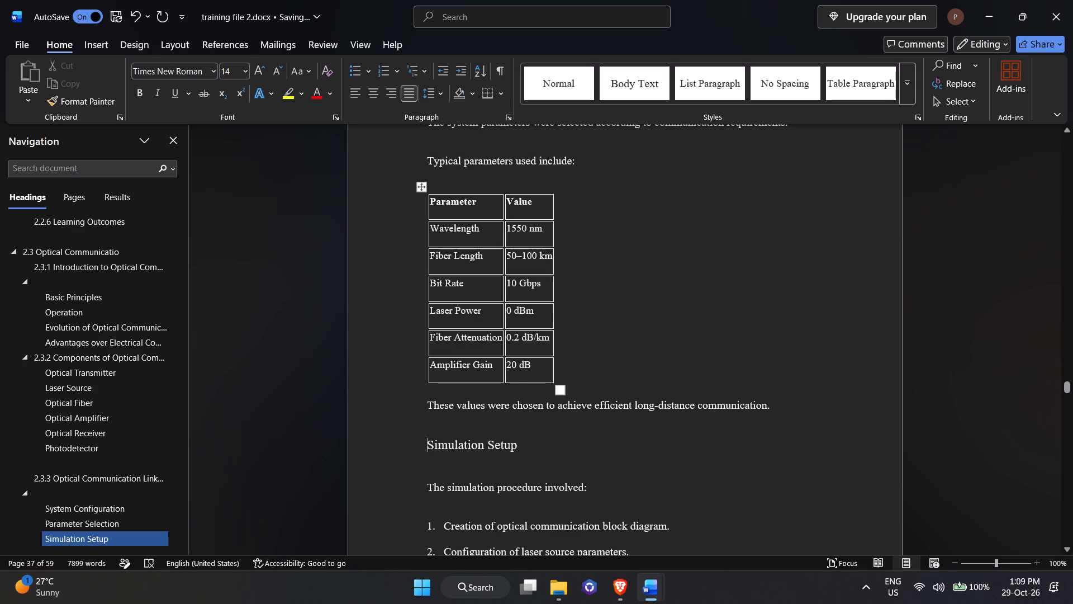
Apply the plain single-line grid table style to the parameter table under Parameter Selection.
{"action": "left_click", "coordinate": [498, 203]}
{"action": "left_click", "coordinate": [455, 43]}
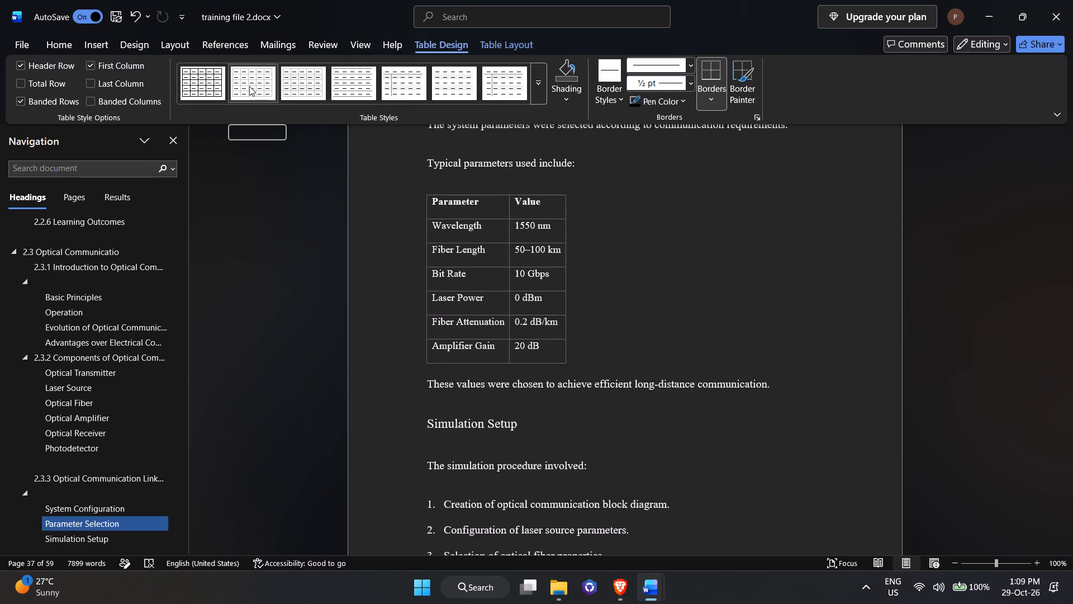
{"action": "left_click", "coordinate": [220, 82]}
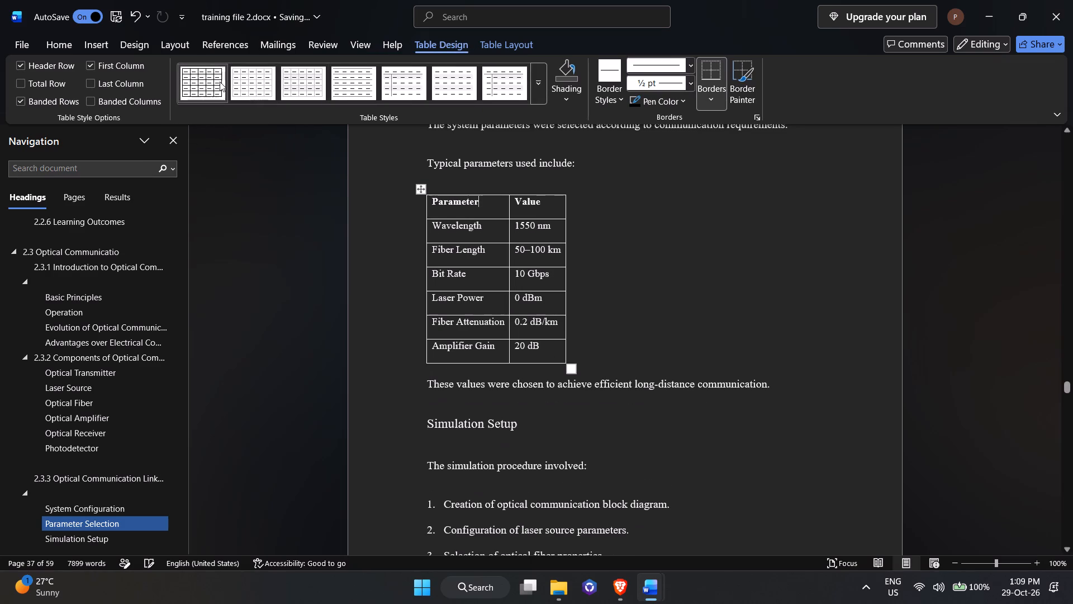
Remove the diamond bullet before the Bit Error Rate (BER) subheading in section 2.3.4.
{"action": "scroll", "coordinate": [573, 353], "scroll_direction": "down", "scroll_amount": 1}
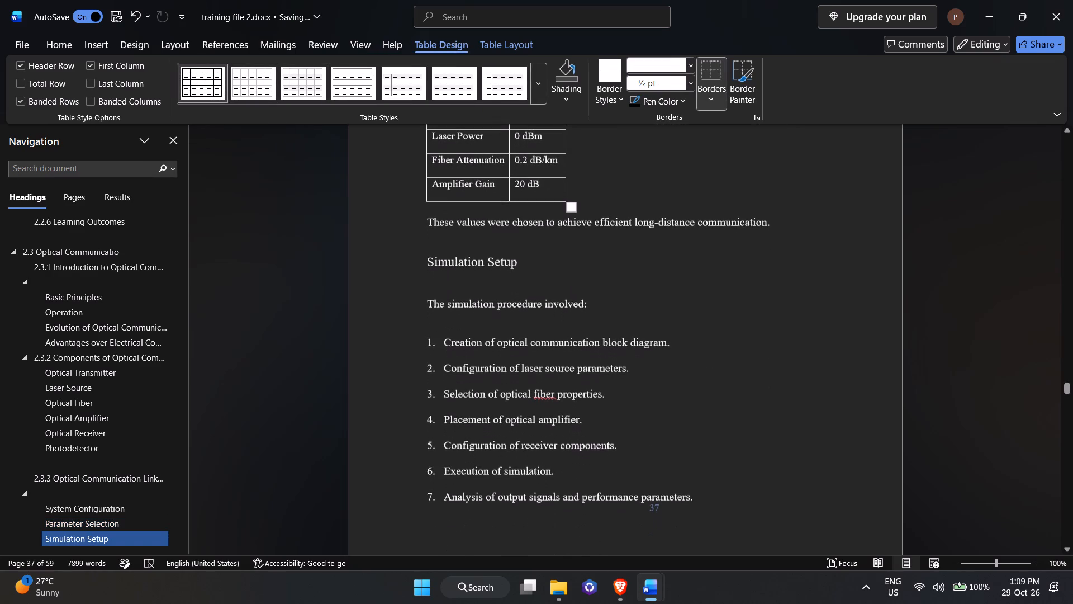
{"action": "scroll", "coordinate": [486, 366], "scroll_direction": "down", "scroll_amount": 1}
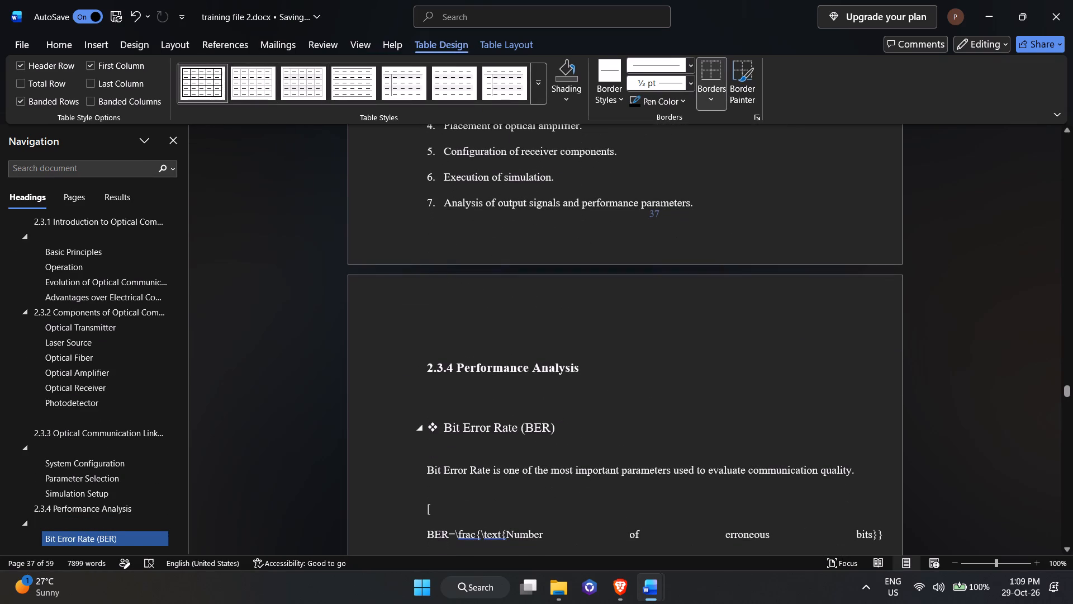
{"action": "left_click", "coordinate": [428, 431]}
{"action": "key", "text": "Delete"}
Remove the diamond bullets before the Broadband Networks and Fiber-to-the-Home (FTTH) subheadings in section 2.3.5.
{"action": "scroll", "coordinate": [428, 431], "scroll_direction": "down", "scroll_amount": 1}
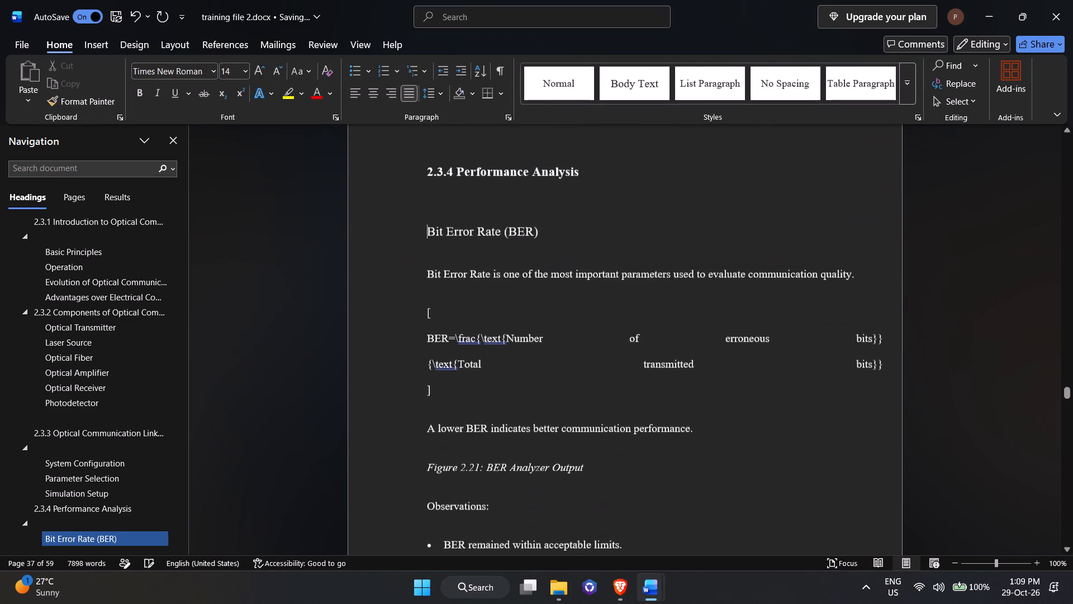
{"action": "scroll", "coordinate": [428, 431], "scroll_direction": "down", "scroll_amount": 3}
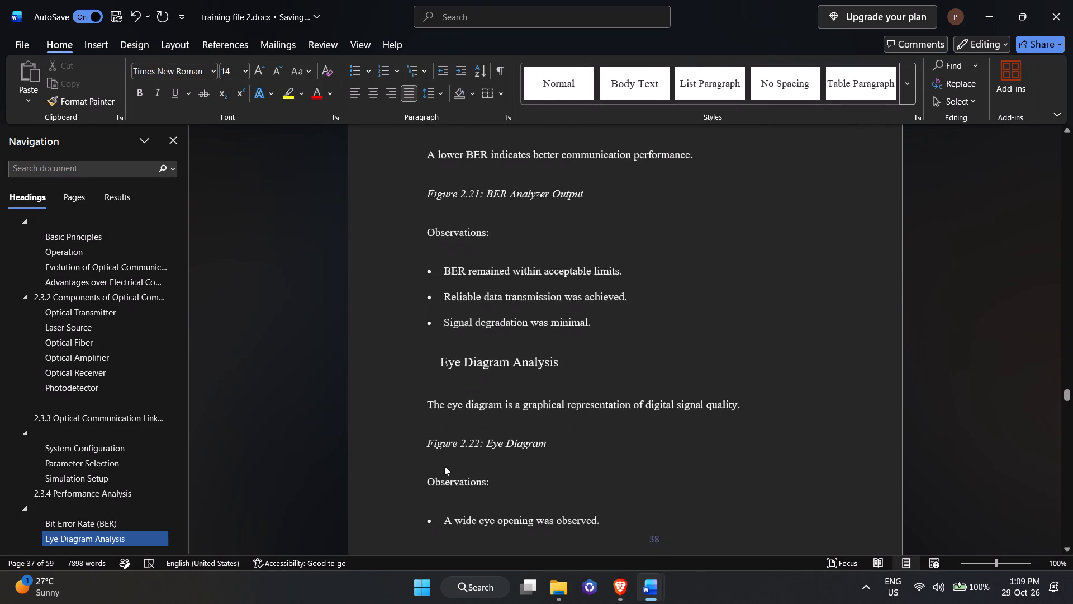
{"action": "scroll", "coordinate": [444, 466], "scroll_direction": "down", "scroll_amount": 3}
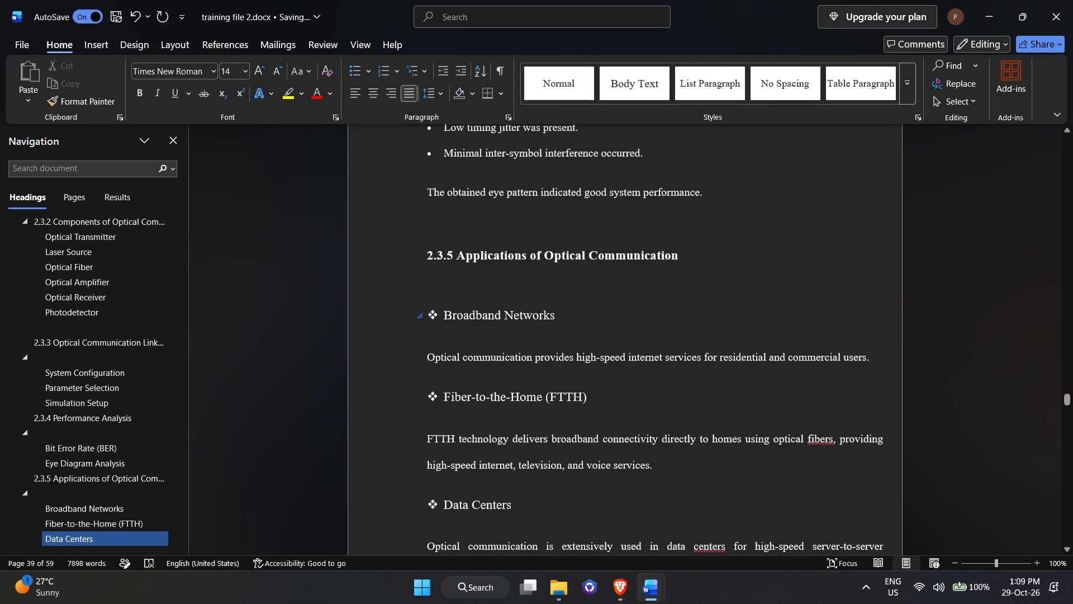
{"action": "left_click", "coordinate": [433, 315]}
{"action": "key", "text": "BackSpace"}
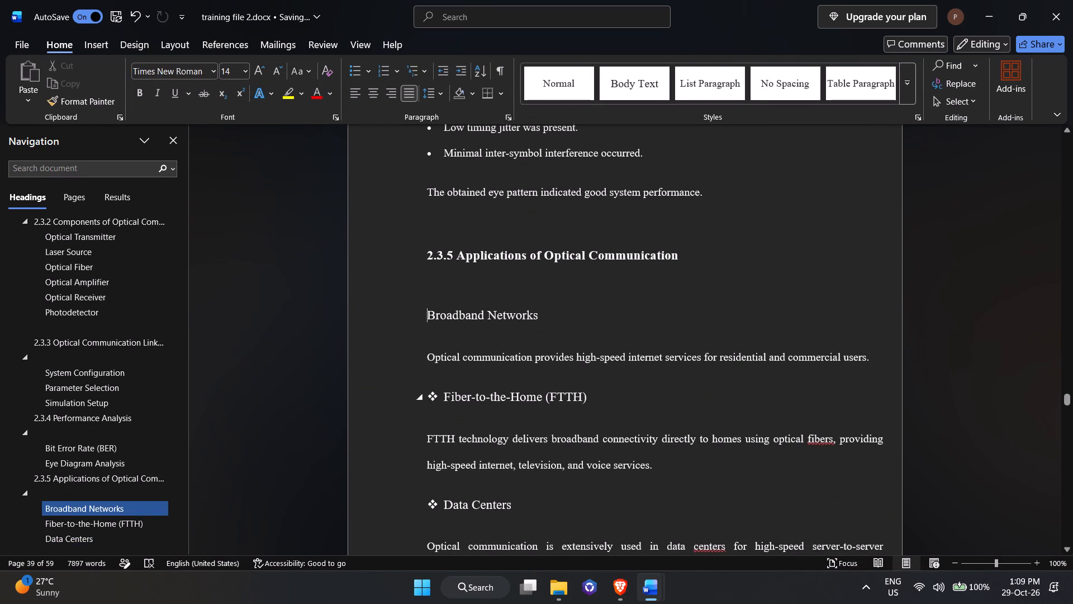
{"action": "left_click", "coordinate": [433, 389]}
{"action": "key", "text": "BackSpace"}
{"action": "key", "text": "ctrl+z"}
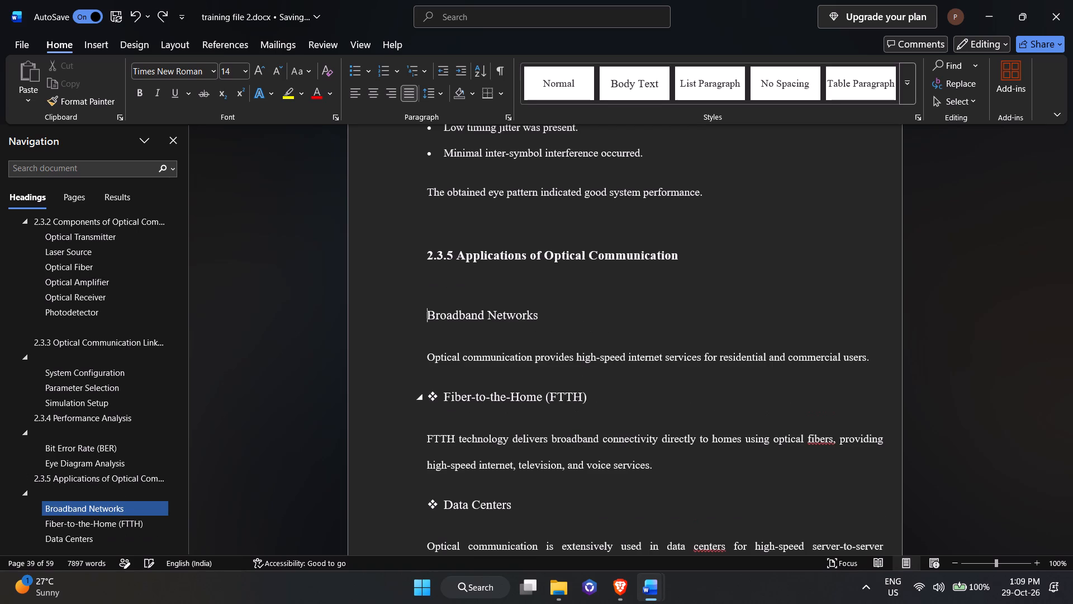
{"action": "left_click", "coordinate": [431, 407]}
{"action": "key", "text": "BackSpace"}
Remove the diamond bullets before the Data Centers and Medical Communication Systems subheadings in section 2.3.5.
{"action": "scroll", "coordinate": [431, 407], "scroll_direction": "down", "scroll_amount": 1}
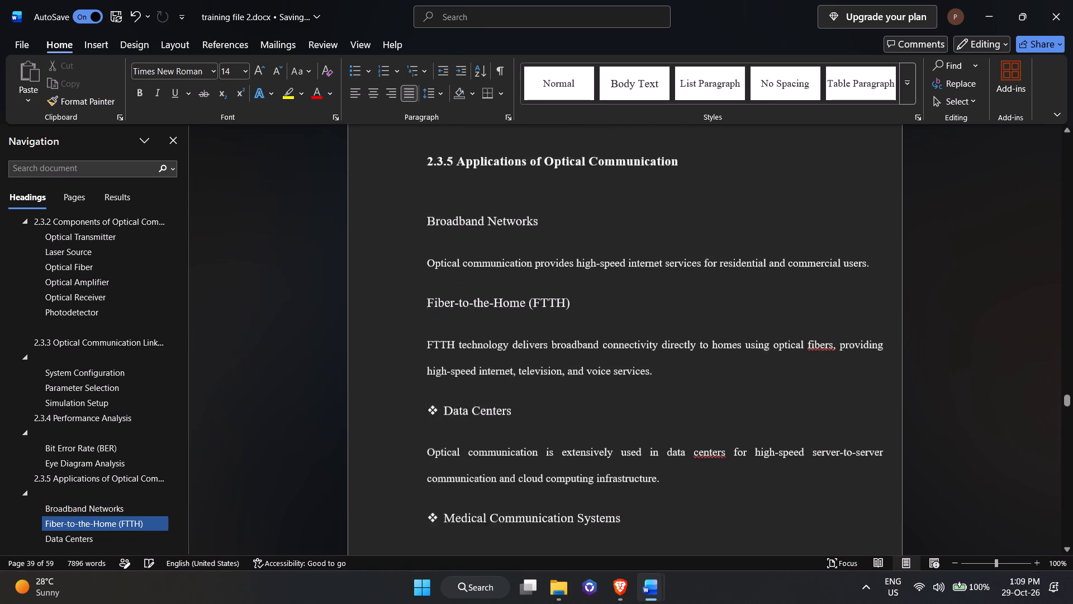
{"action": "scroll", "coordinate": [431, 407], "scroll_direction": "down", "scroll_amount": 1}
{"action": "left_click", "coordinate": [433, 360]}
{"action": "key", "text": "Delete"}
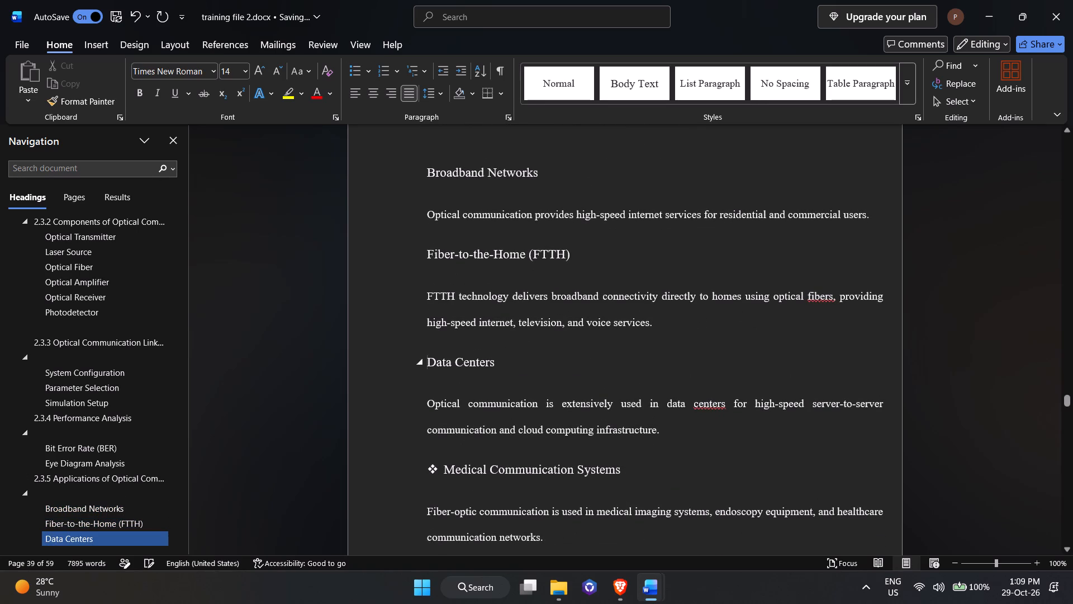
{"action": "left_click", "coordinate": [436, 468]}
{"action": "key", "text": "Delete"}
Remove the diamond bullets before the Defense and Aerospace and Undersea Communication subheadings in section 2.3.5.
{"action": "scroll", "coordinate": [436, 468], "scroll_direction": "down", "scroll_amount": 1}
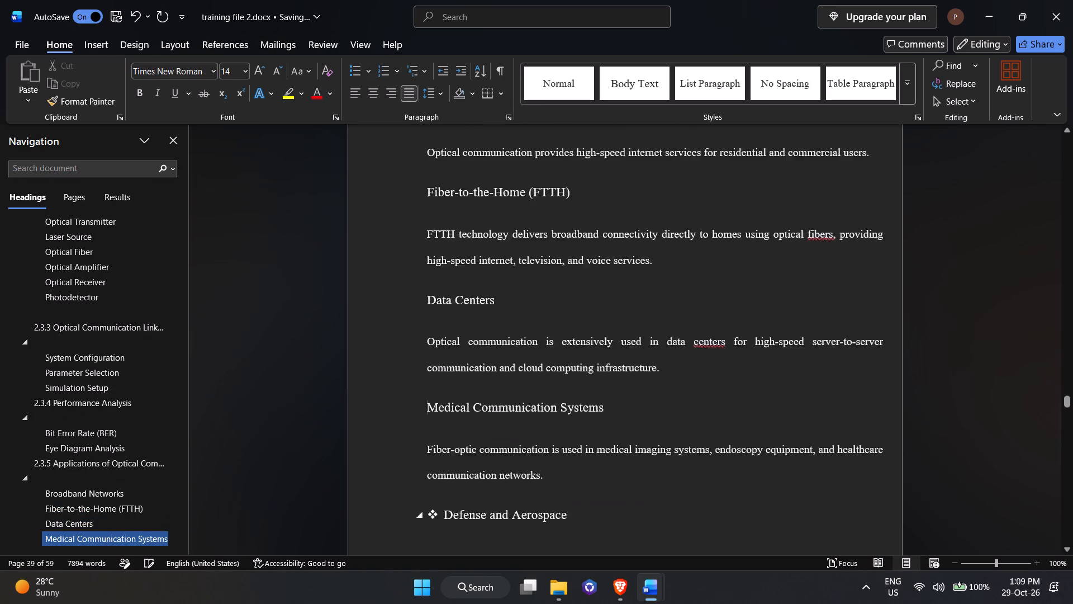
{"action": "scroll", "coordinate": [436, 468], "scroll_direction": "down", "scroll_amount": 1}
{"action": "left_click", "coordinate": [437, 390]}
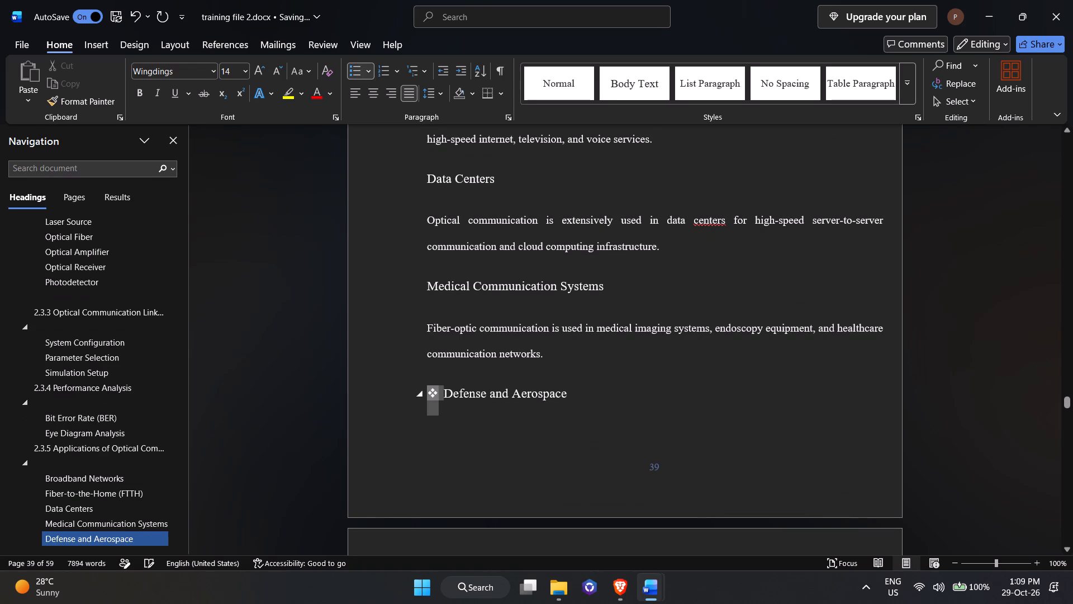
{"action": "key", "text": "Delete"}
{"action": "scroll", "coordinate": [437, 390], "scroll_direction": "down", "scroll_amount": 2}
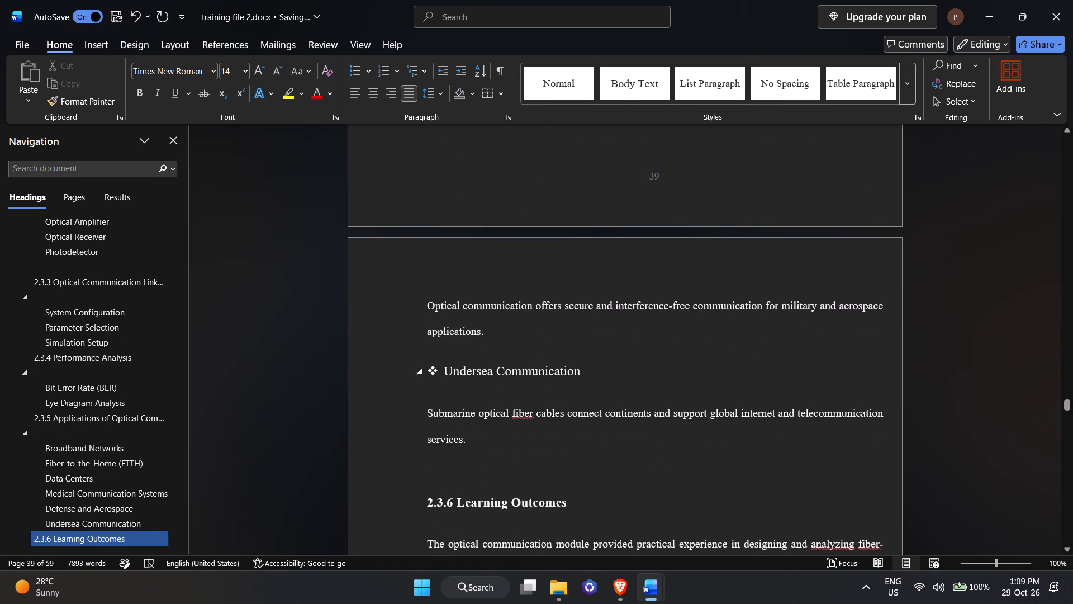
{"action": "left_click", "coordinate": [431, 371]}
{"action": "key", "text": "Delete"}
Delete the empty heading line between 3.2 Antenna Design Results and heading 3.2.1 in Chapter 3.
{"action": "scroll", "coordinate": [431, 371], "scroll_direction": "down", "scroll_amount": 1}
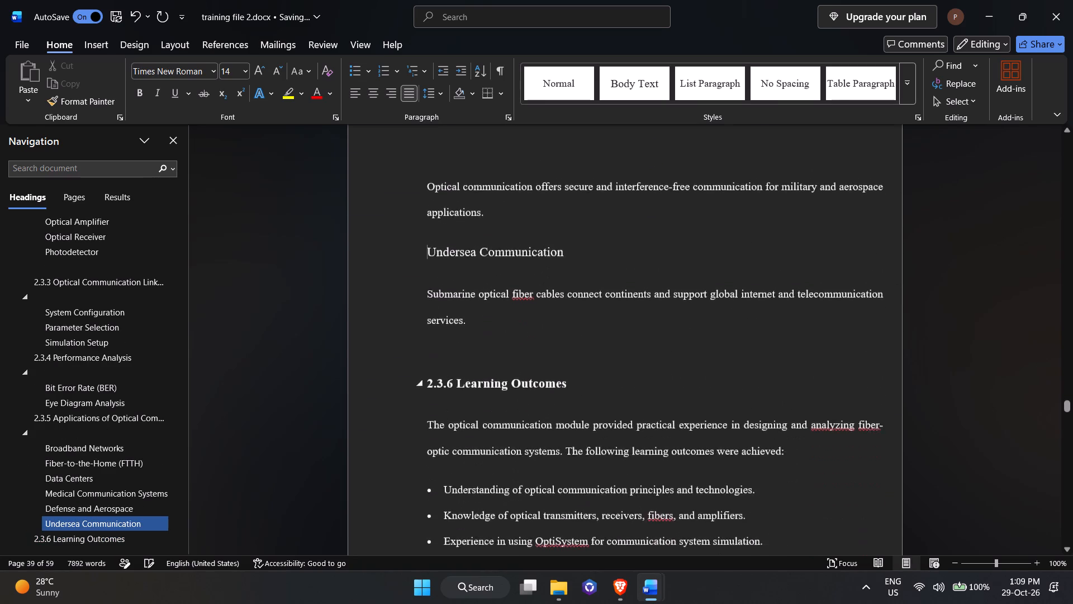
{"action": "scroll", "coordinate": [433, 271], "scroll_direction": "down", "scroll_amount": 2}
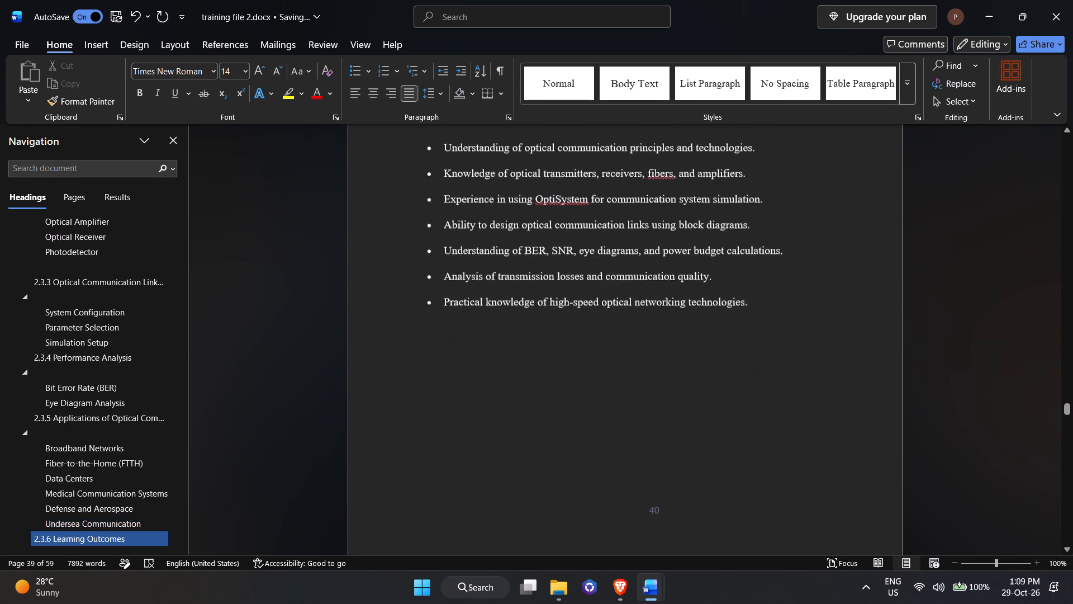
{"action": "scroll", "coordinate": [433, 271], "scroll_direction": "down", "scroll_amount": 4}
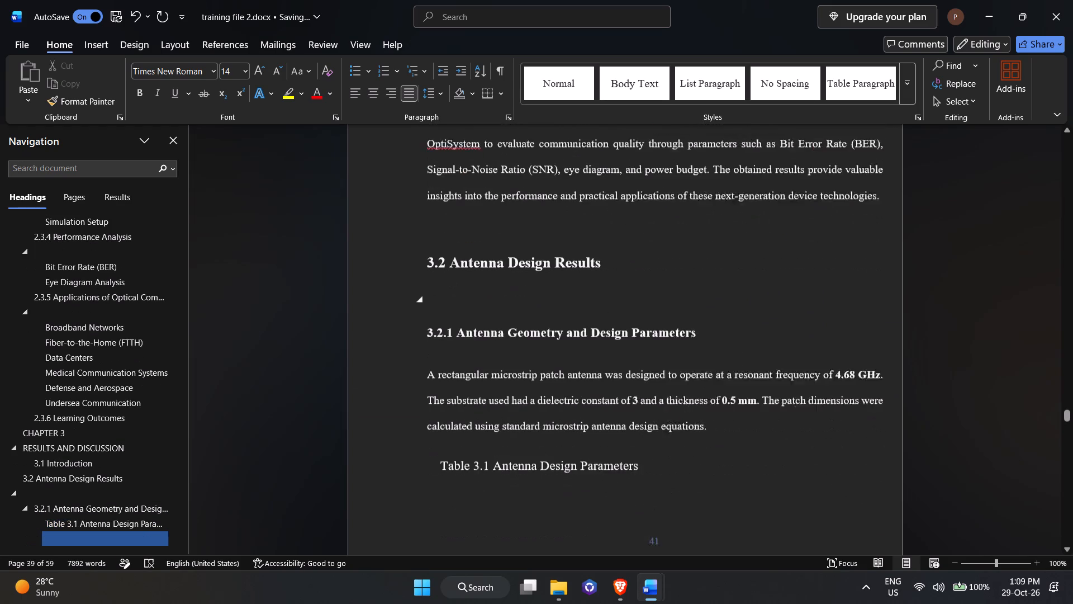
{"action": "scroll", "coordinate": [433, 271], "scroll_direction": "down", "scroll_amount": 1}
{"action": "left_click", "coordinate": [433, 271]}
{"action": "key", "text": "BackSpace"}
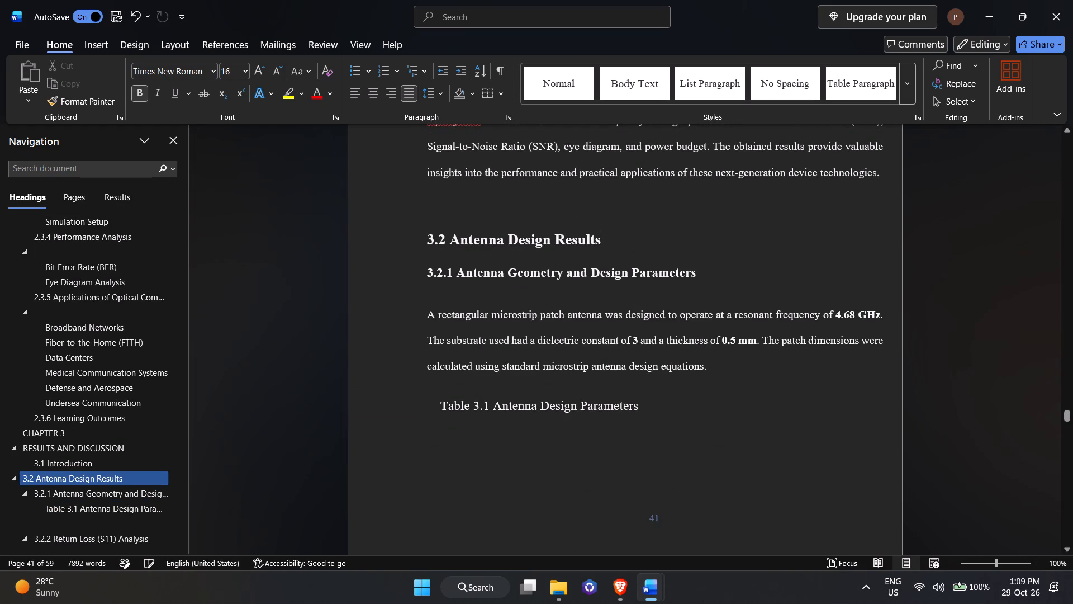
Insert three blank lines after the first paragraph of section 3.2.1 to move the Table 3.1 caption onto the table's page.
{"action": "scroll", "coordinate": [393, 246], "scroll_direction": "down", "scroll_amount": 2}
{"action": "scroll", "coordinate": [393, 246], "scroll_direction": "up", "scroll_amount": 1}
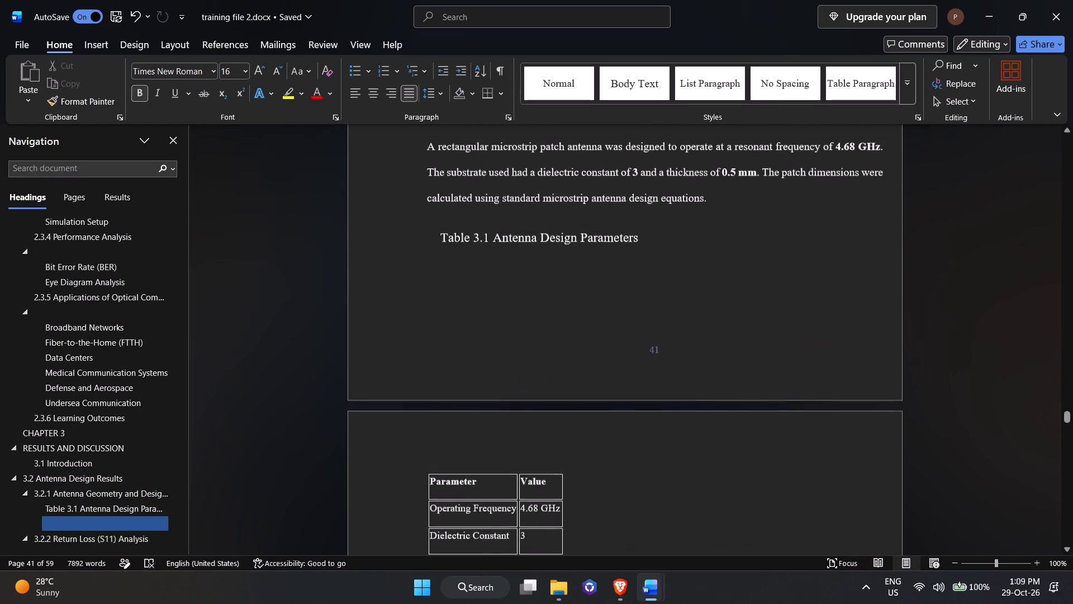
{"action": "left_click", "coordinate": [742, 187]}
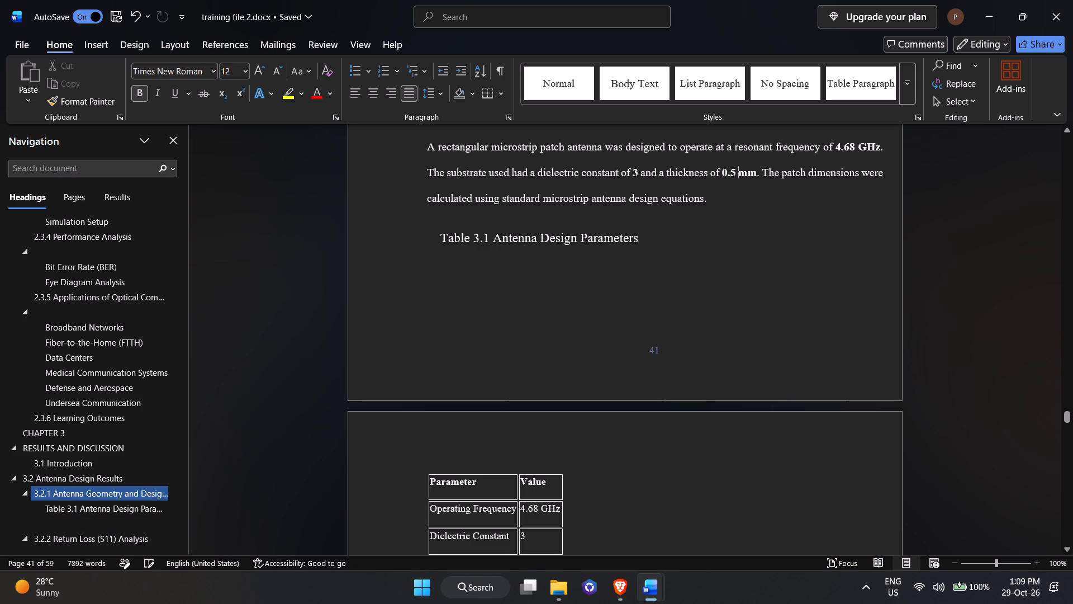
{"action": "left_click", "coordinate": [720, 191]}
{"action": "key", "text": "Return"}
{"action": "key", "text": "Return"}
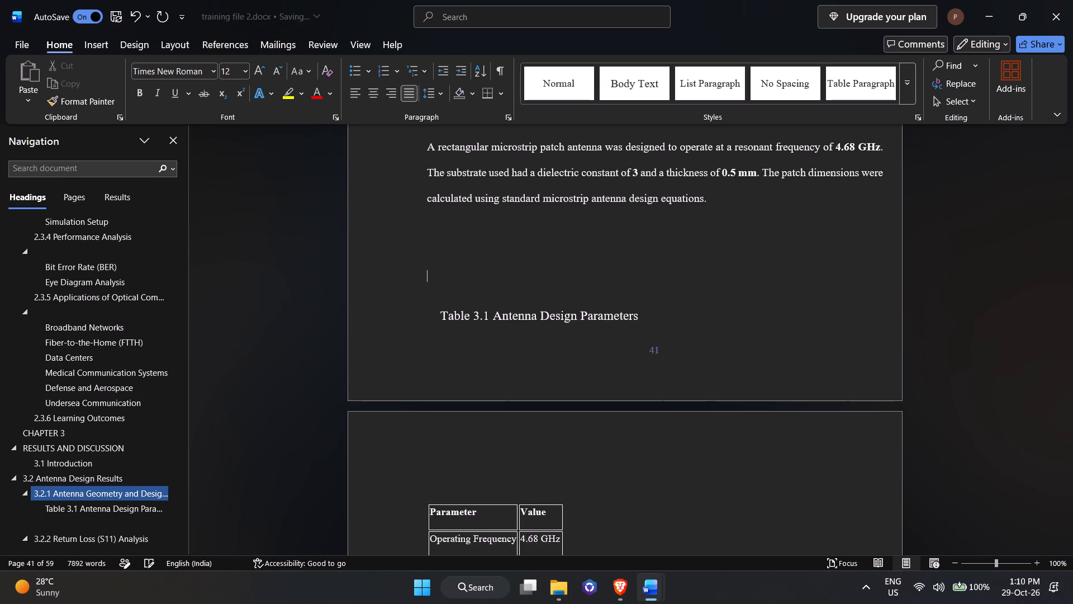
{"action": "key", "text": "Return"}
Delete the empty heading line between the Table 3.1 Antenna Design Parameters caption and its table.
{"action": "scroll", "coordinate": [720, 191], "scroll_direction": "down", "scroll_amount": 2}
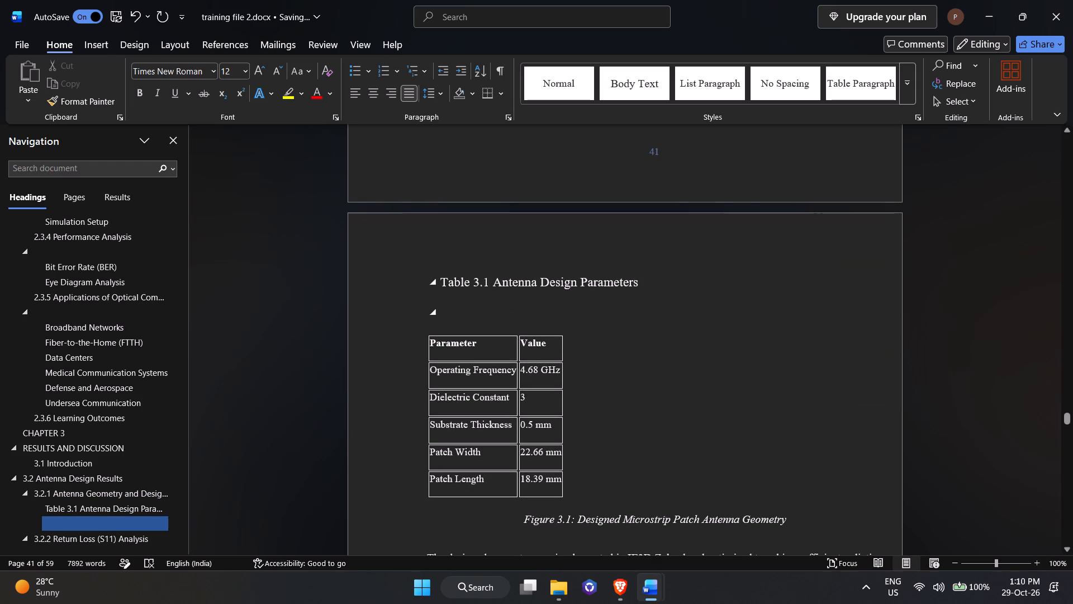
{"action": "left_click", "coordinate": [479, 324]}
{"action": "key", "text": "BackSpace"}
{"action": "key", "text": "BackSpace"}
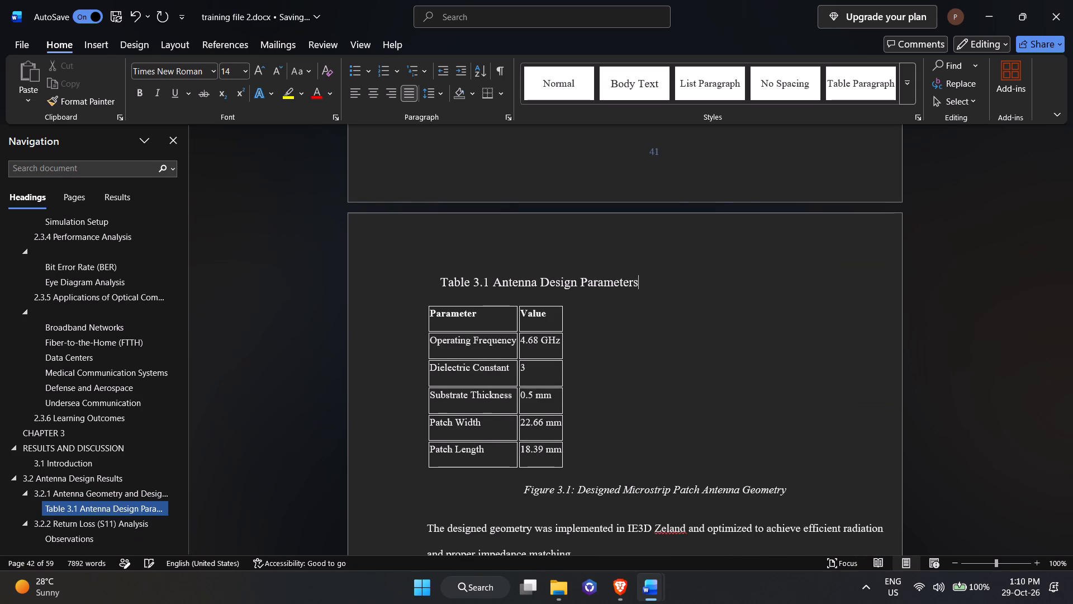
Apply the plain single-line grid table style to the Table 3.1 Antenna Design Parameters table.
{"action": "scroll", "coordinate": [479, 324], "scroll_direction": "down", "scroll_amount": 1}
{"action": "left_click", "coordinate": [467, 327]}
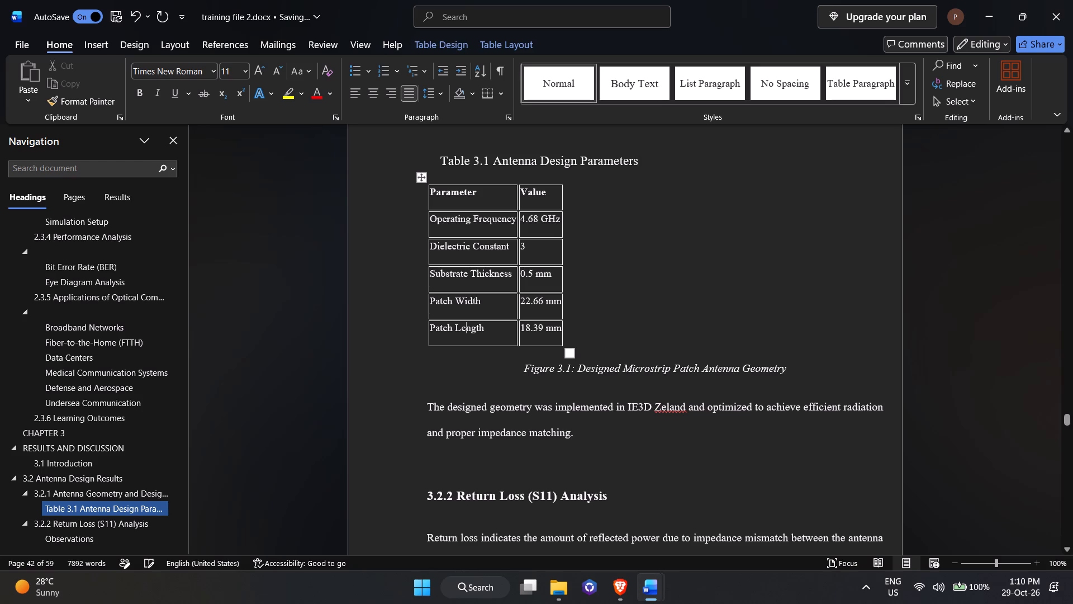
{"action": "left_click", "coordinate": [447, 49]}
{"action": "left_click", "coordinate": [216, 89]}
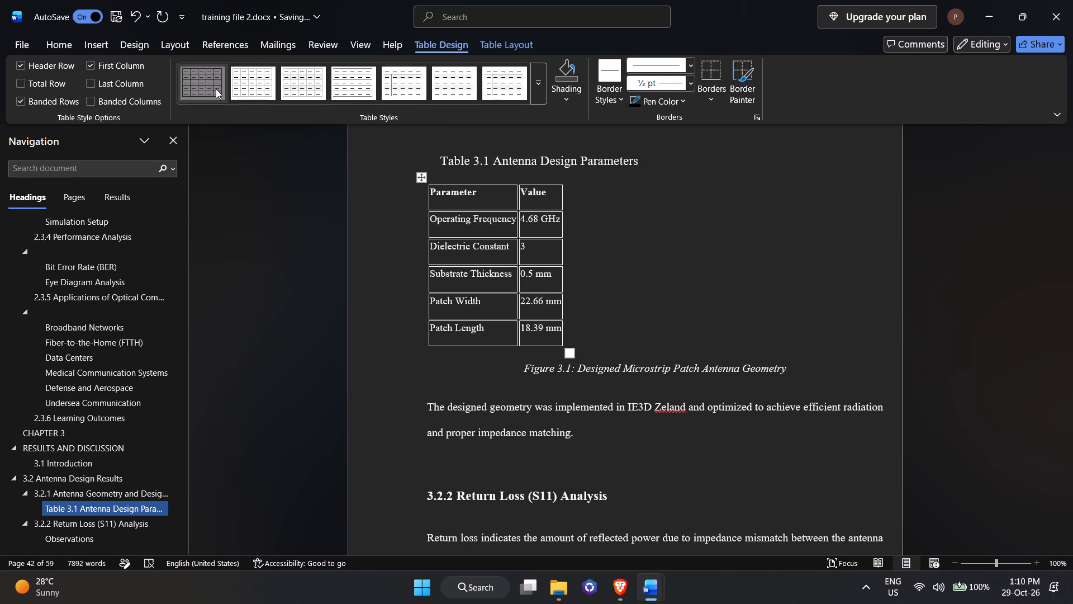
Remove the diamond bullets from the Observations headings in sections 3.2.3 VSWR Analysis and 3.2.4 Gain Analysis.
{"action": "scroll", "coordinate": [583, 372], "scroll_direction": "down", "scroll_amount": 2}
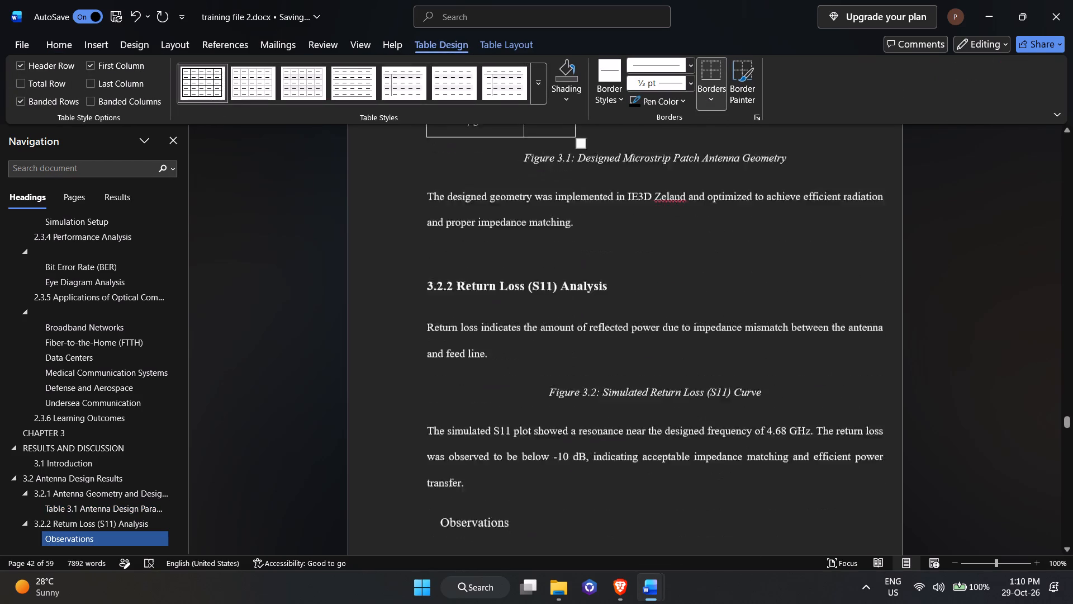
{"action": "scroll", "coordinate": [559, 374], "scroll_direction": "down", "scroll_amount": 1}
{"action": "scroll", "coordinate": [469, 375], "scroll_direction": "down", "scroll_amount": 1}
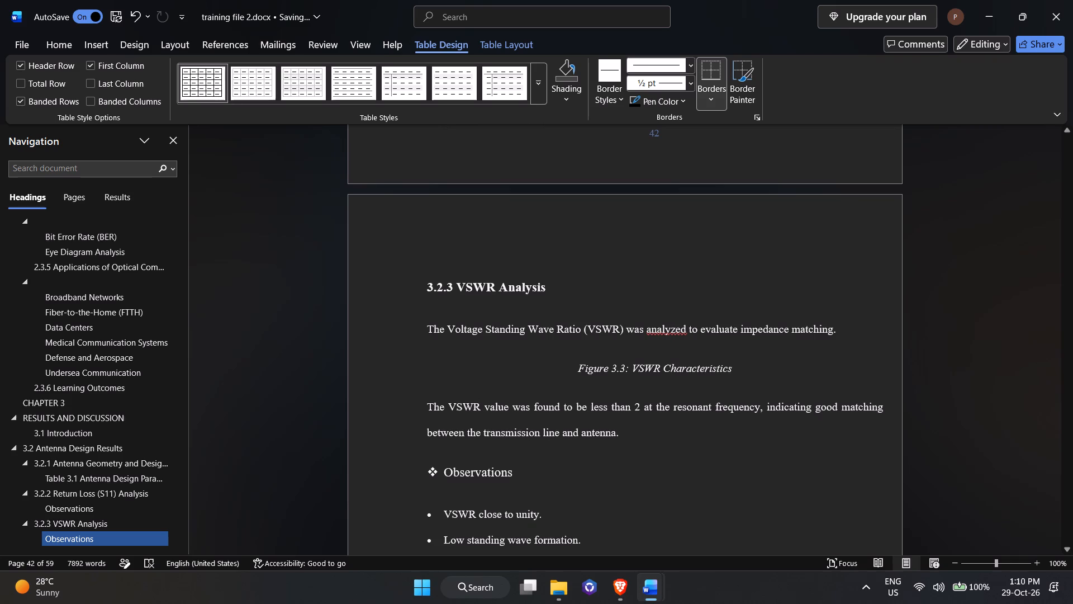
{"action": "left_click", "coordinate": [429, 476]}
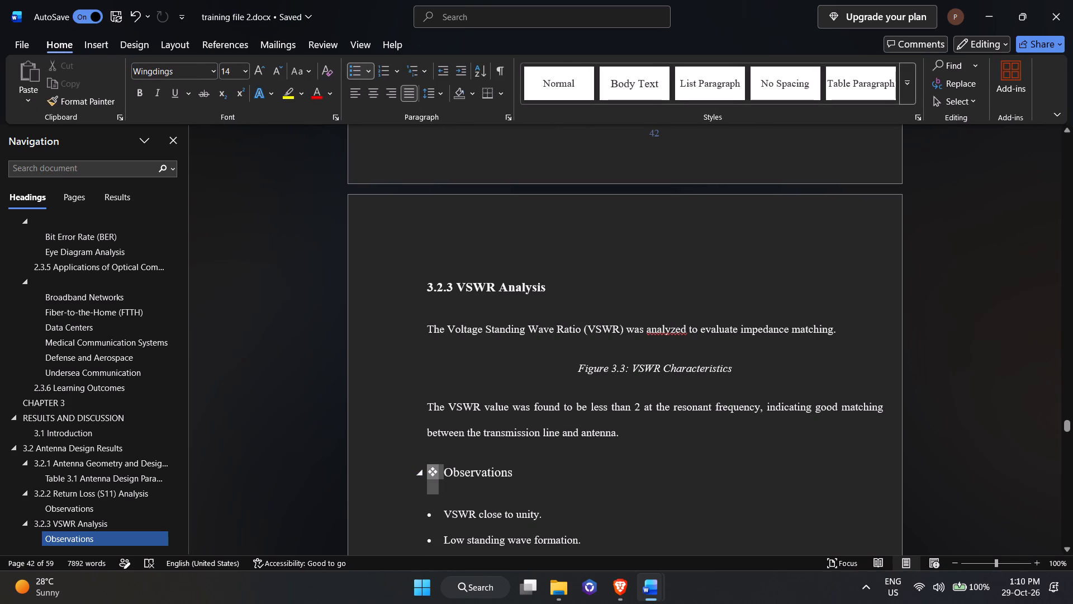
{"action": "key", "text": "Delete"}
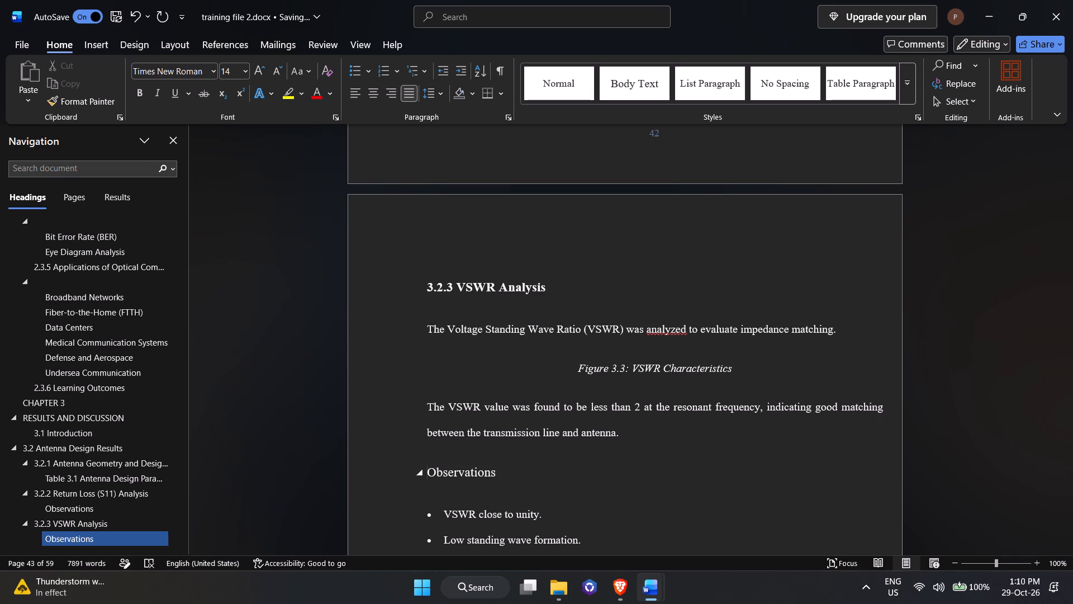
{"action": "scroll", "coordinate": [501, 422], "scroll_direction": "down", "scroll_amount": 1}
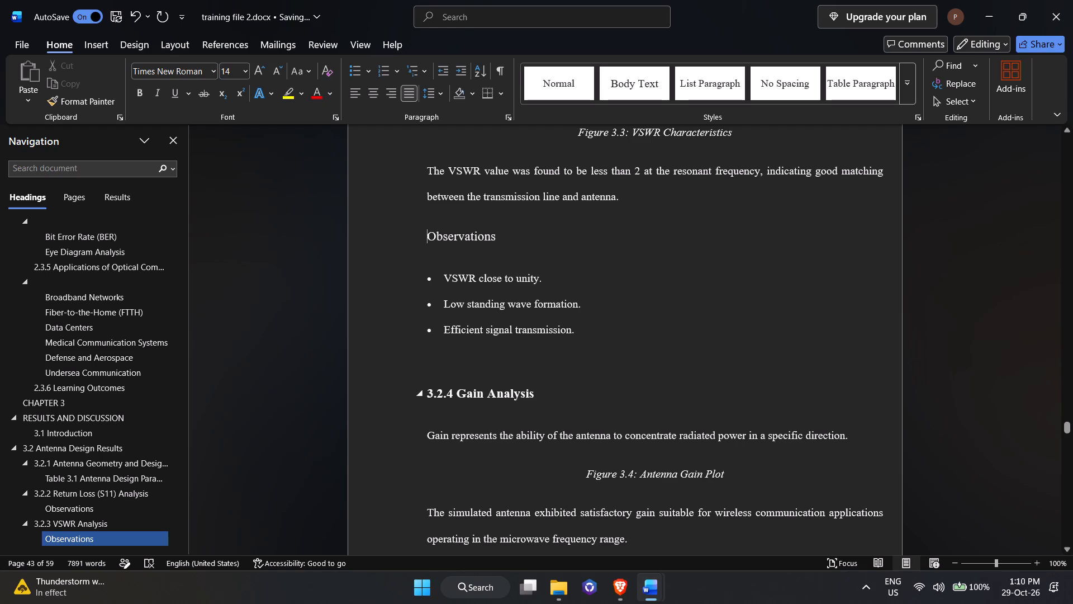
{"action": "scroll", "coordinate": [539, 402], "scroll_direction": "down", "scroll_amount": 2}
{"action": "left_click", "coordinate": [429, 260]}
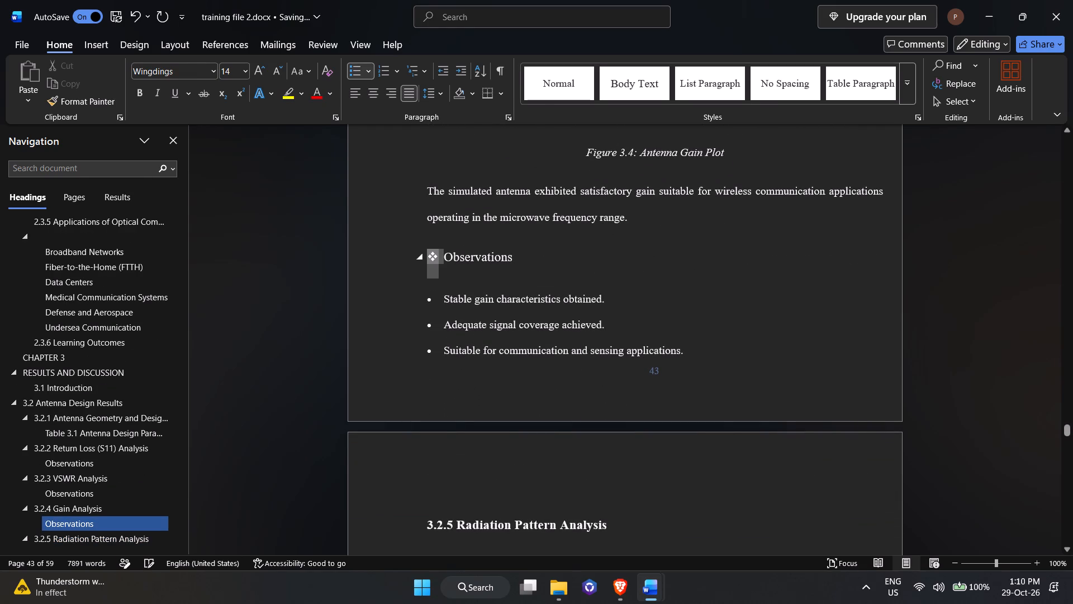
{"action": "key", "text": "Delete"}
Remove the diamond bullets from the Observations headings in sections 3.2.5 Radiation Pattern Analysis and 3.2.6 Bandwidth and Efficiency Analysis.
{"action": "scroll", "coordinate": [429, 260], "scroll_direction": "down", "scroll_amount": 2}
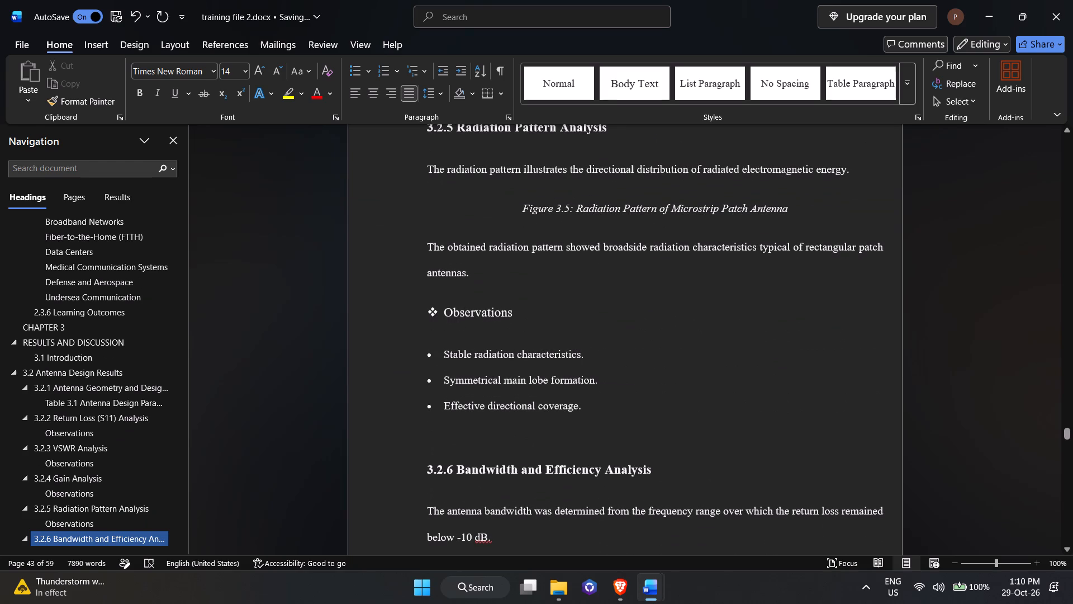
{"action": "left_click", "coordinate": [428, 315]}
{"action": "key", "text": "Delete"}
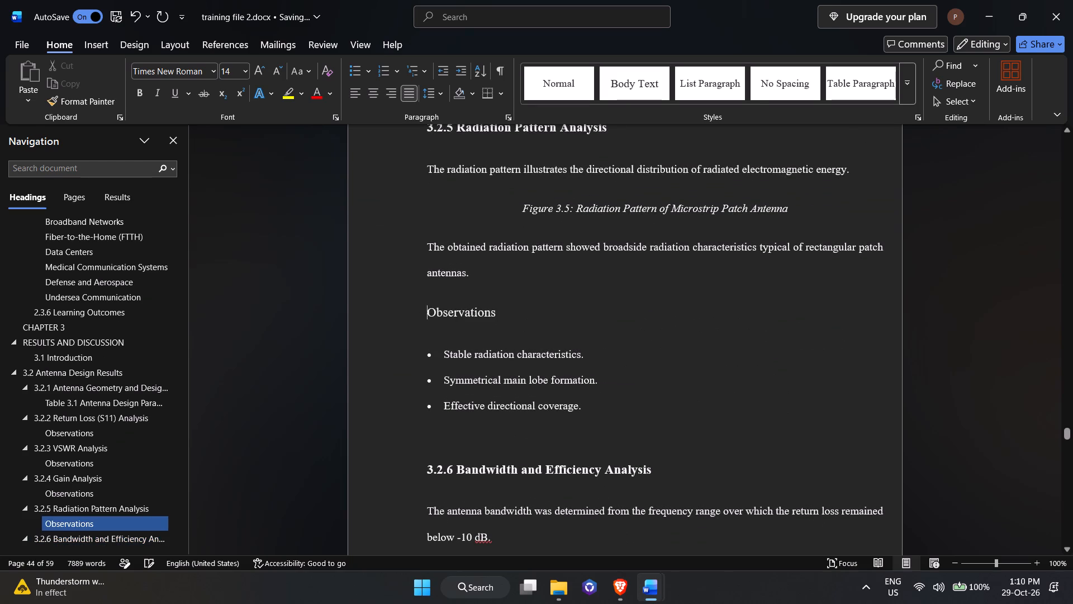
{"action": "scroll", "coordinate": [516, 367], "scroll_direction": "down", "scroll_amount": 1}
{"action": "left_click", "coordinate": [433, 271]}
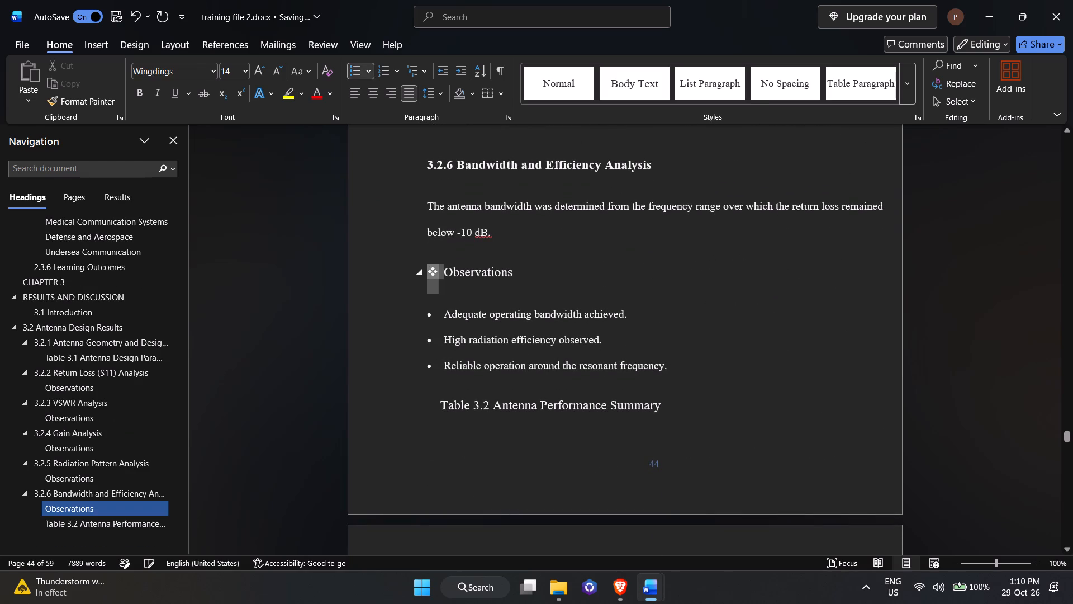
{"action": "key", "text": "Delete"}
Apply the plain single-line grid table style to the Table 3.2 Antenna Performance Summary table.
{"action": "scroll", "coordinate": [433, 271], "scroll_direction": "down", "scroll_amount": 2}
{"action": "scroll", "coordinate": [458, 367], "scroll_direction": "down", "scroll_amount": 1}
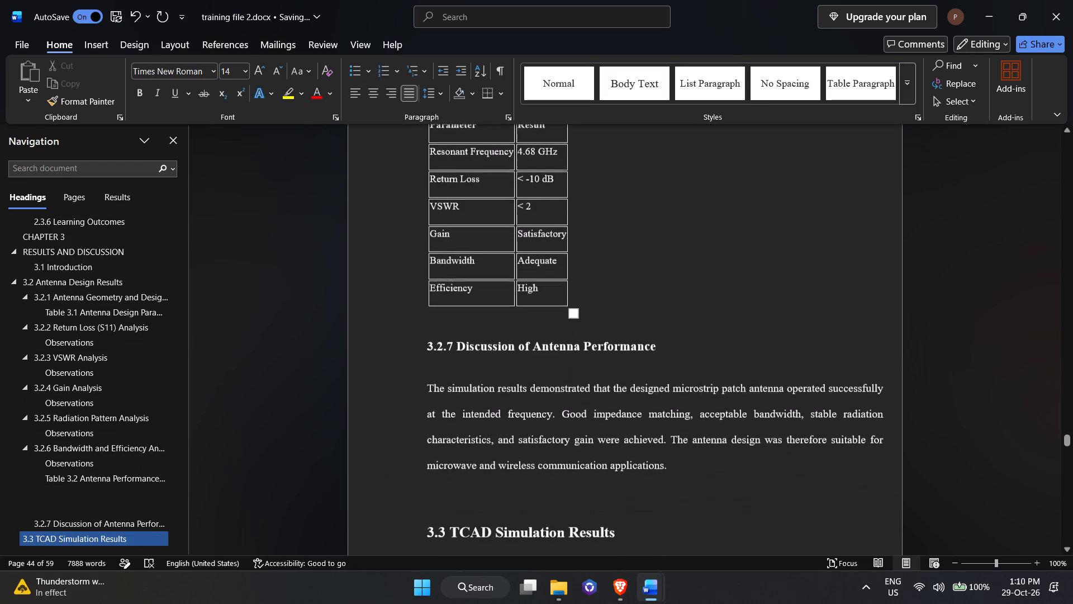
{"action": "left_click", "coordinate": [492, 291]}
{"action": "left_click", "coordinate": [457, 53]}
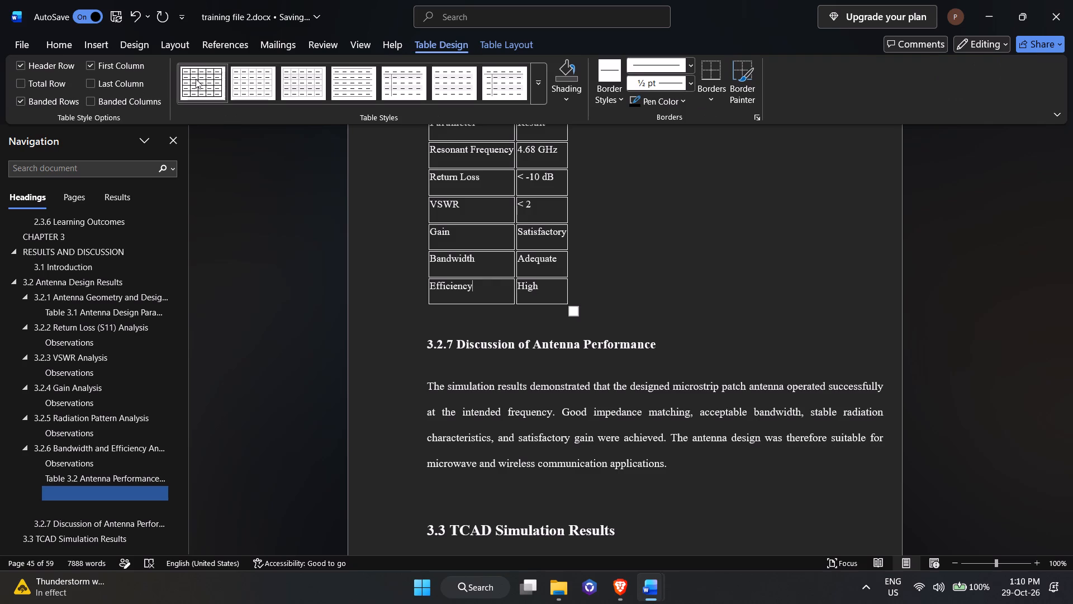
{"action": "left_click", "coordinate": [187, 81]}
Remove the diamond bullets from the Device Structure, ID–VG Characteristics and ID–VD Characteristics headings in section 3.3.1 MOSFET Simulation Results.
{"action": "scroll", "coordinate": [442, 238], "scroll_direction": "down", "scroll_amount": 1}
{"action": "scroll", "coordinate": [463, 331], "scroll_direction": "down", "scroll_amount": 1}
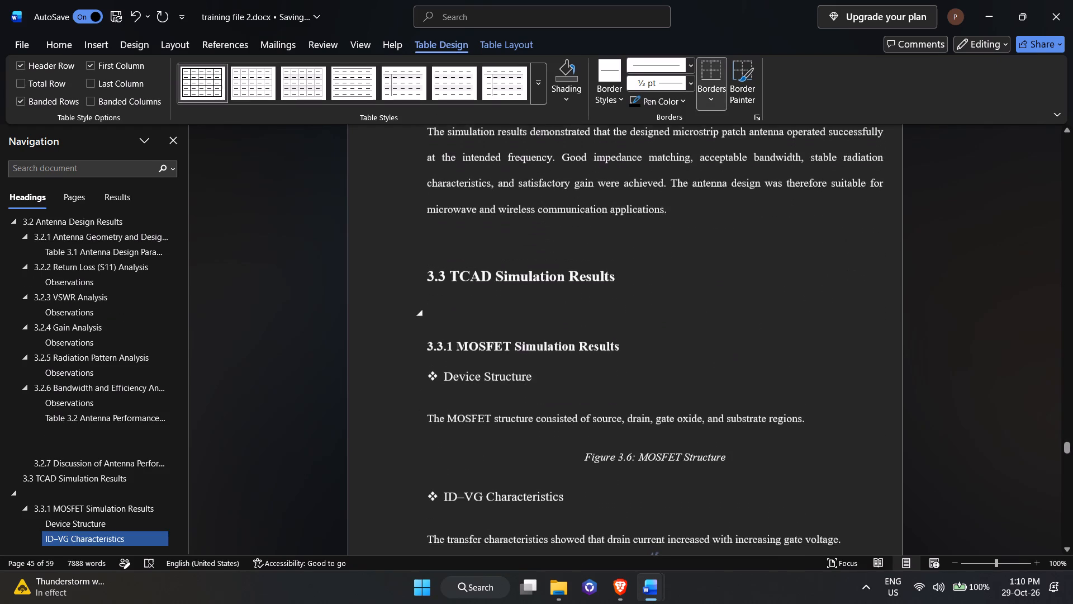
{"action": "left_click", "coordinate": [436, 375]}
{"action": "key", "text": "Delete"}
{"action": "scroll", "coordinate": [436, 375], "scroll_direction": "down", "scroll_amount": 1}
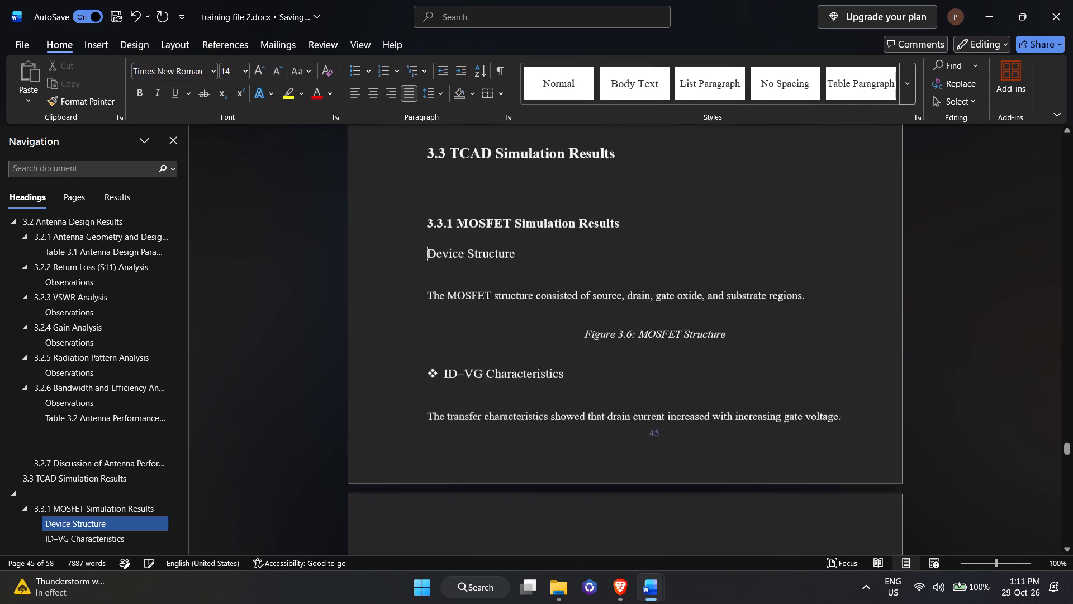
{"action": "scroll", "coordinate": [436, 375], "scroll_direction": "down", "scroll_amount": 1}
{"action": "left_click", "coordinate": [433, 295]}
{"action": "key", "text": "Delete"}
{"action": "scroll", "coordinate": [433, 295], "scroll_direction": "down", "scroll_amount": 1}
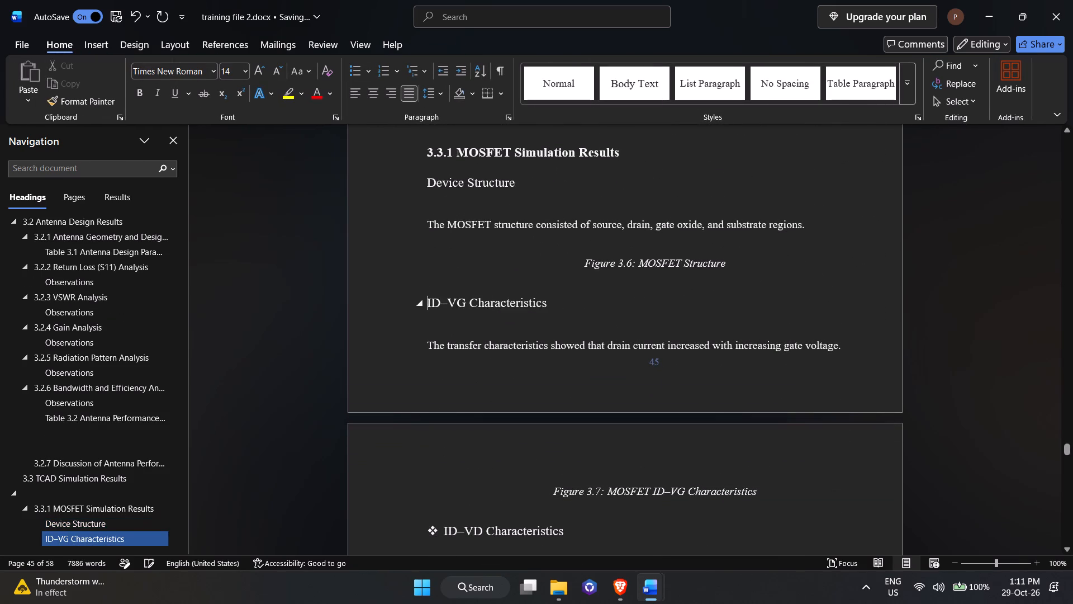
{"action": "scroll", "coordinate": [433, 295], "scroll_direction": "down", "scroll_amount": 1}
{"action": "left_click", "coordinate": [435, 376]}
{"action": "key", "text": "Delete"}
Remove the diamond bullets from the Threshold Voltage Analysis, Leakage Current Analysis and Observations headings in section 3.3.1.
{"action": "scroll", "coordinate": [435, 376], "scroll_direction": "down", "scroll_amount": 1}
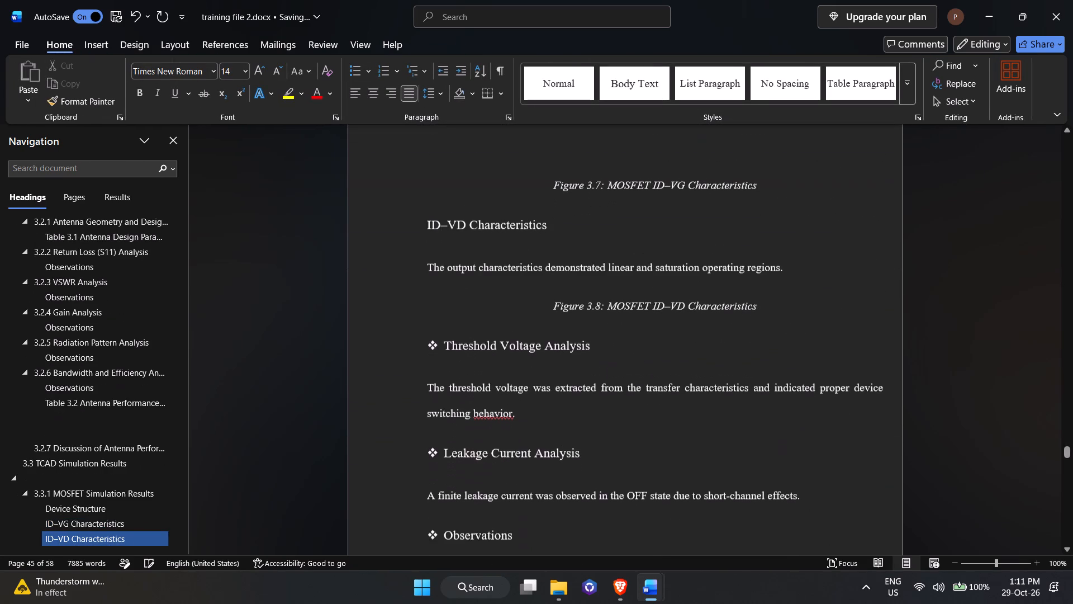
{"action": "left_click", "coordinate": [435, 345]}
{"action": "key", "text": "Delete"}
{"action": "scroll", "coordinate": [435, 345], "scroll_direction": "down", "scroll_amount": 1}
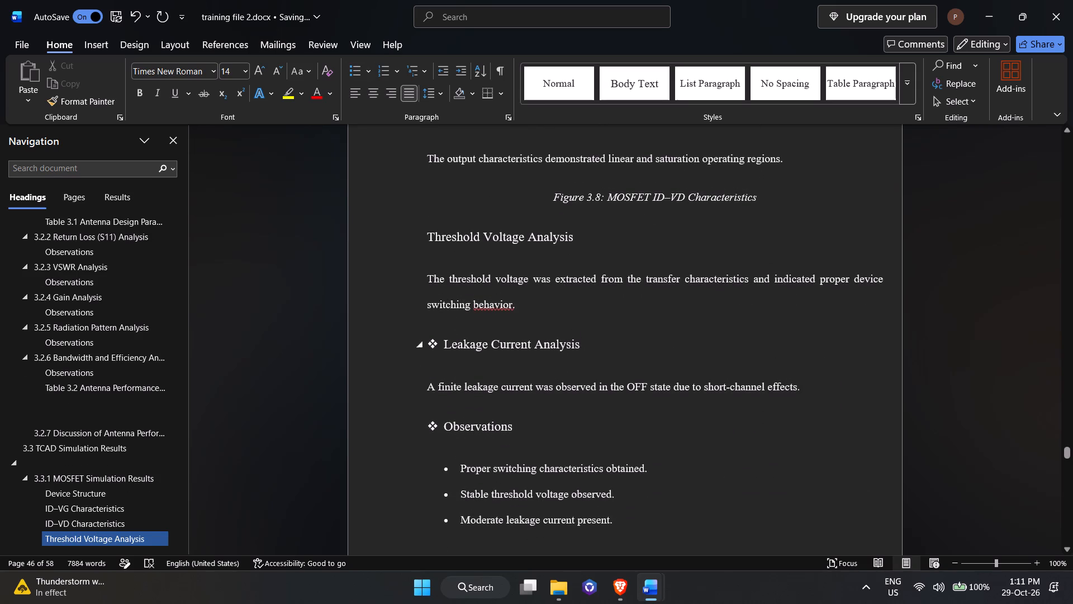
{"action": "key", "text": "Delete"}
{"action": "key", "text": "ctrl+z"}
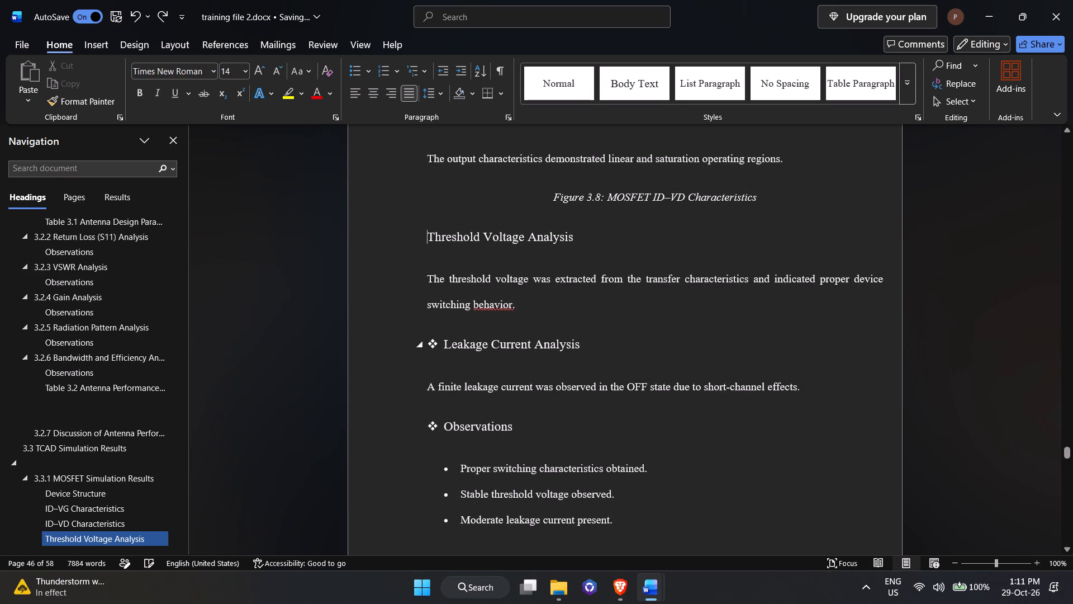
{"action": "left_click", "coordinate": [431, 346]}
{"action": "key", "text": "Delete"}
{"action": "scroll", "coordinate": [439, 240], "scroll_direction": "down", "scroll_amount": 1}
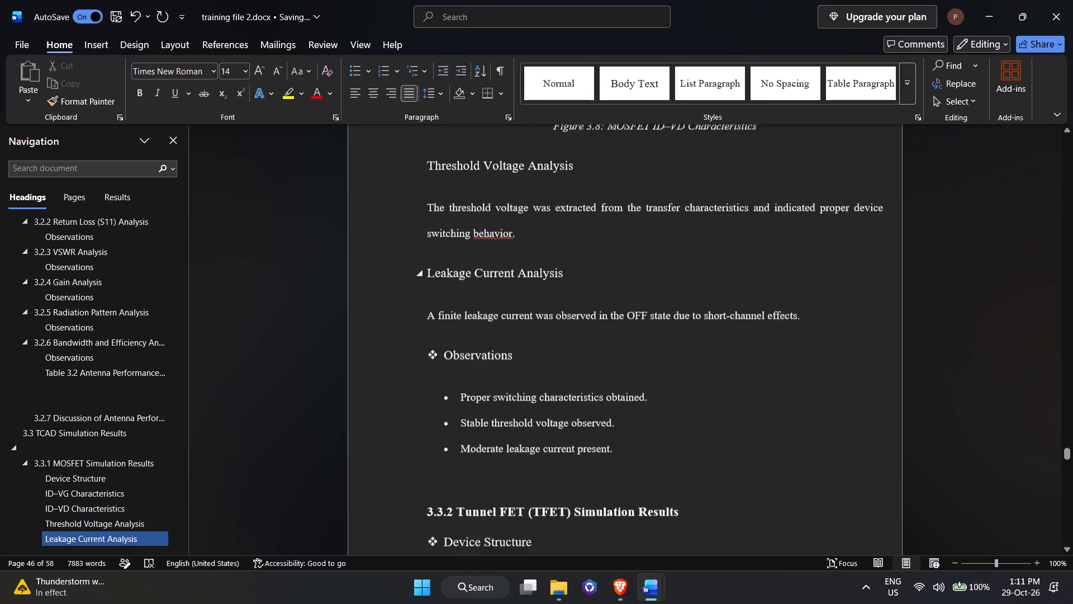
{"action": "left_click", "coordinate": [432, 328]}
{"action": "key", "text": "Delete"}
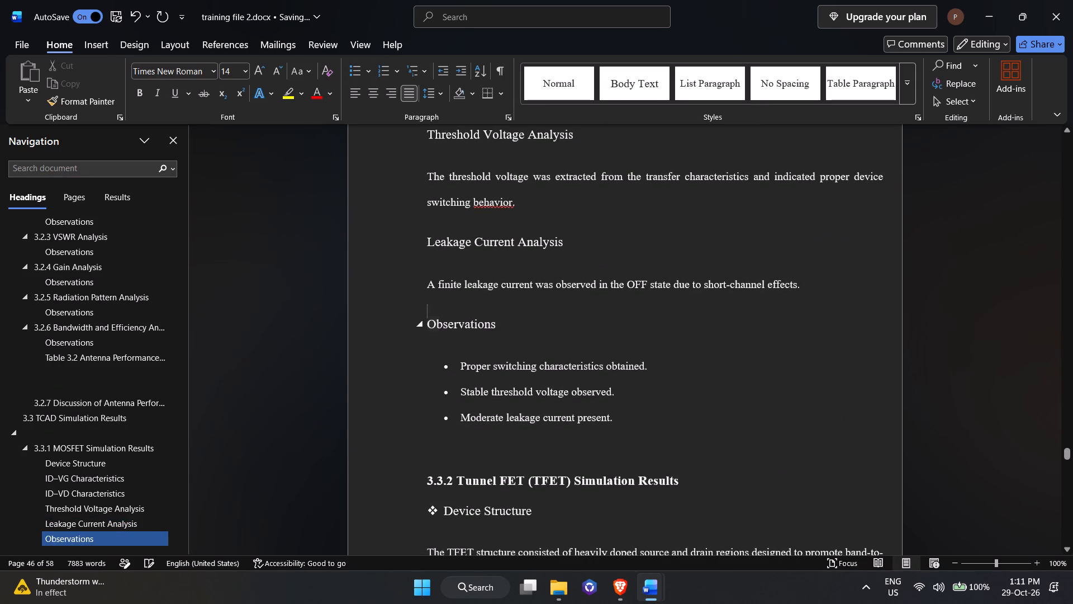
Remove the diamond bullets from the Device Structure, Transfer Characteristics and Output Characteristics headings in section 3.3.2 Tunnel FET (TFET) Simulation Results.
{"action": "scroll", "coordinate": [432, 328], "scroll_direction": "down", "scroll_amount": 1}
{"action": "left_click", "coordinate": [434, 409]}
{"action": "key", "text": "Delete"}
{"action": "scroll", "coordinate": [434, 409], "scroll_direction": "down", "scroll_amount": 2}
{"action": "left_click", "coordinate": [432, 364]}
{"action": "key", "text": "Delete"}
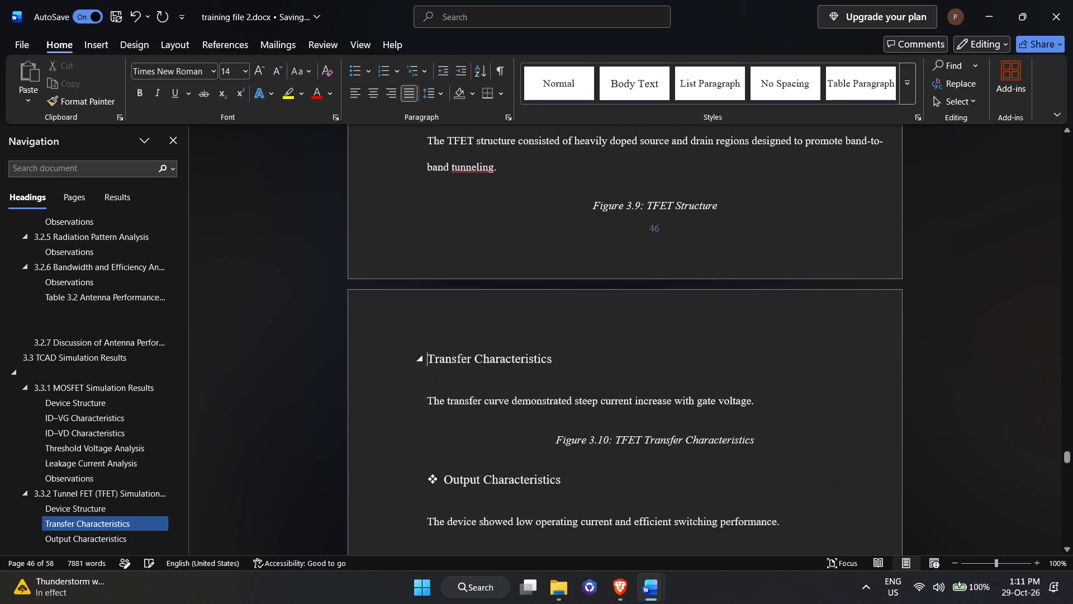
{"action": "left_click", "coordinate": [434, 483]}
{"action": "key", "text": "Delete"}
Remove the diamond bullets from the Subthreshold Behavior, Leakage Current Analysis and Observations headings in section 3.3.2.
{"action": "scroll", "coordinate": [434, 483], "scroll_direction": "down", "scroll_amount": 2}
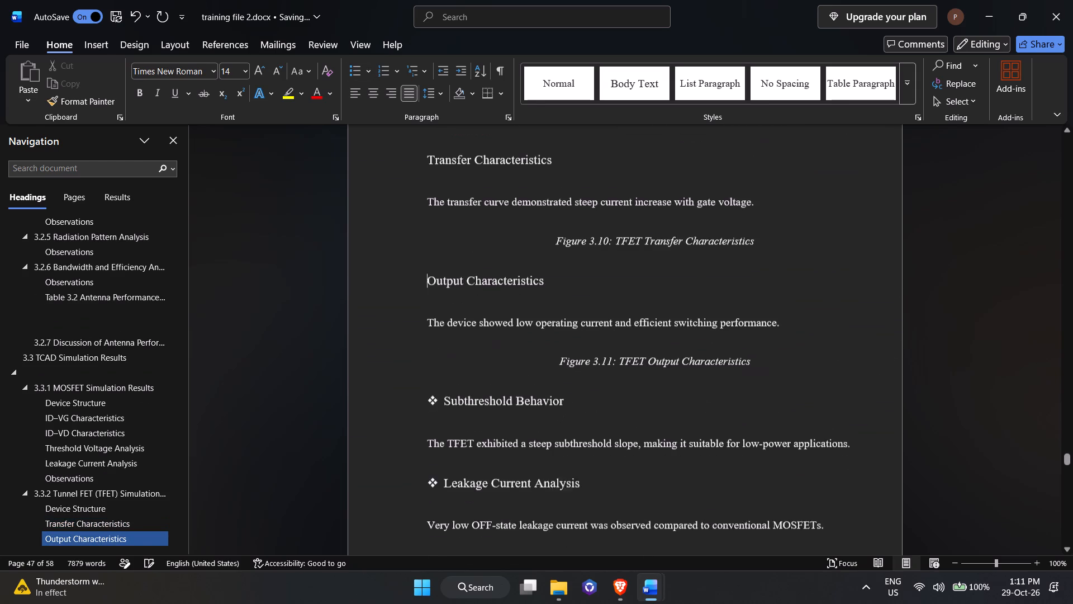
{"action": "left_click", "coordinate": [436, 369]}
{"action": "key", "text": "Delete"}
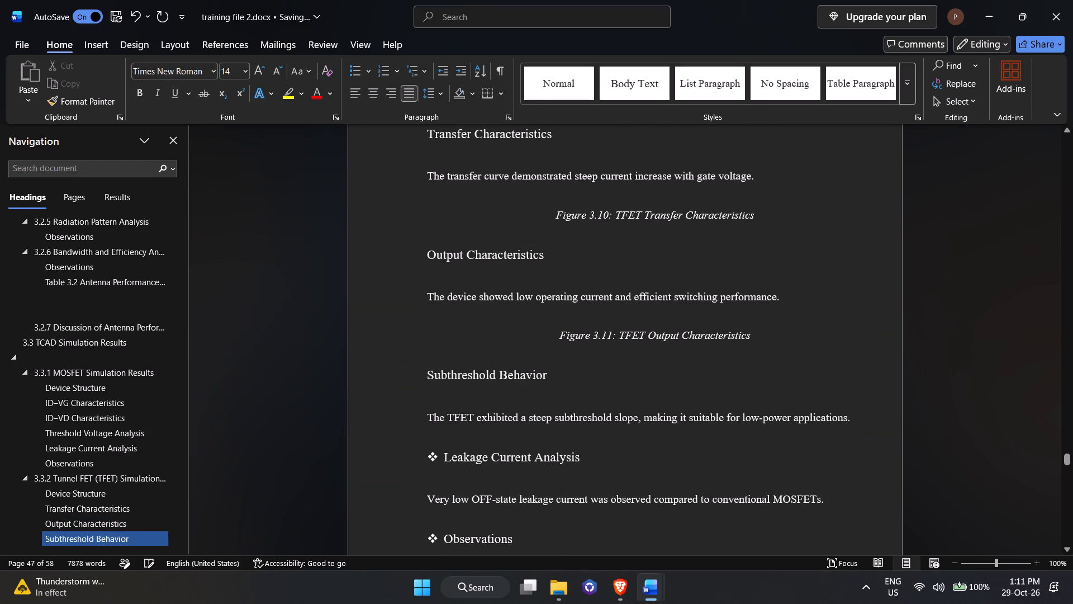
{"action": "left_click", "coordinate": [436, 452]}
{"action": "key", "text": "Delete"}
{"action": "scroll", "coordinate": [436, 452], "scroll_direction": "down", "scroll_amount": 1}
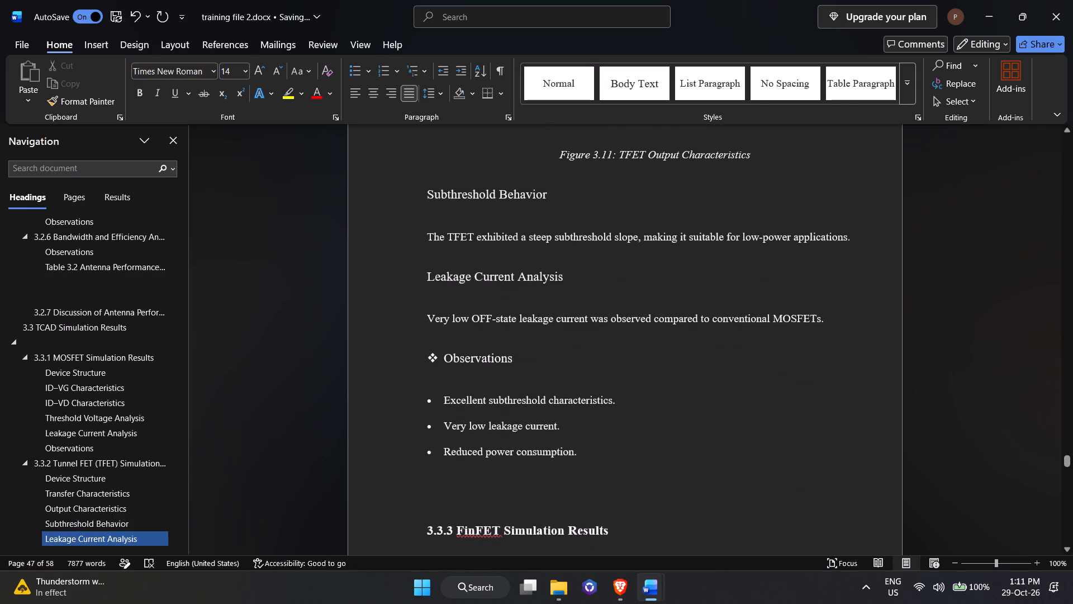
{"action": "left_click", "coordinate": [433, 358]}
{"action": "key", "text": "Delete"}
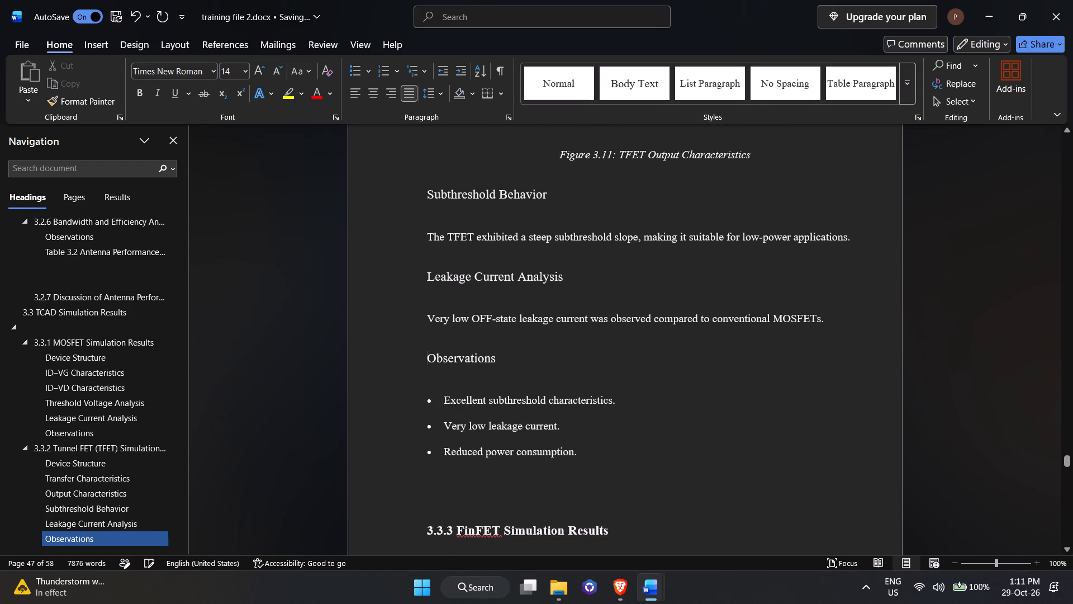
Remove the diamond bullets from the Device Structure, ID–VG Characteristics and ID–VD Characteristics headings in section 3.3.3 FinFET Simulation Results.
{"action": "scroll", "coordinate": [435, 450], "scroll_direction": "down", "scroll_amount": 3}
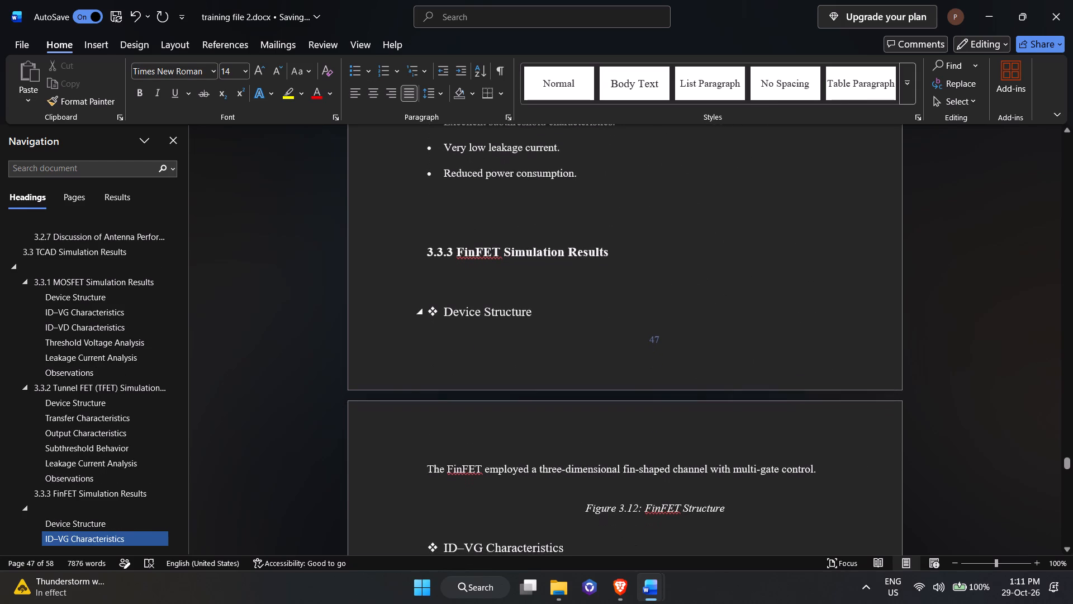
{"action": "left_click", "coordinate": [433, 317]}
{"action": "key", "text": "Delete"}
{"action": "scroll", "coordinate": [433, 317], "scroll_direction": "down", "scroll_amount": 1}
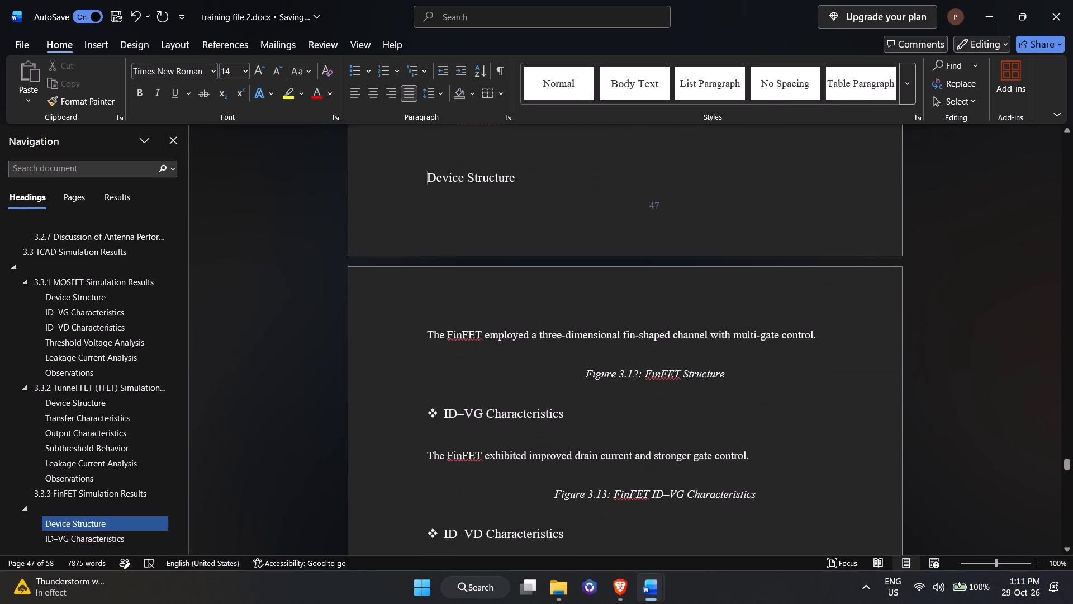
{"action": "left_click", "coordinate": [435, 412]}
{"action": "key", "text": "Delete"}
{"action": "scroll", "coordinate": [435, 412], "scroll_direction": "down", "scroll_amount": 1}
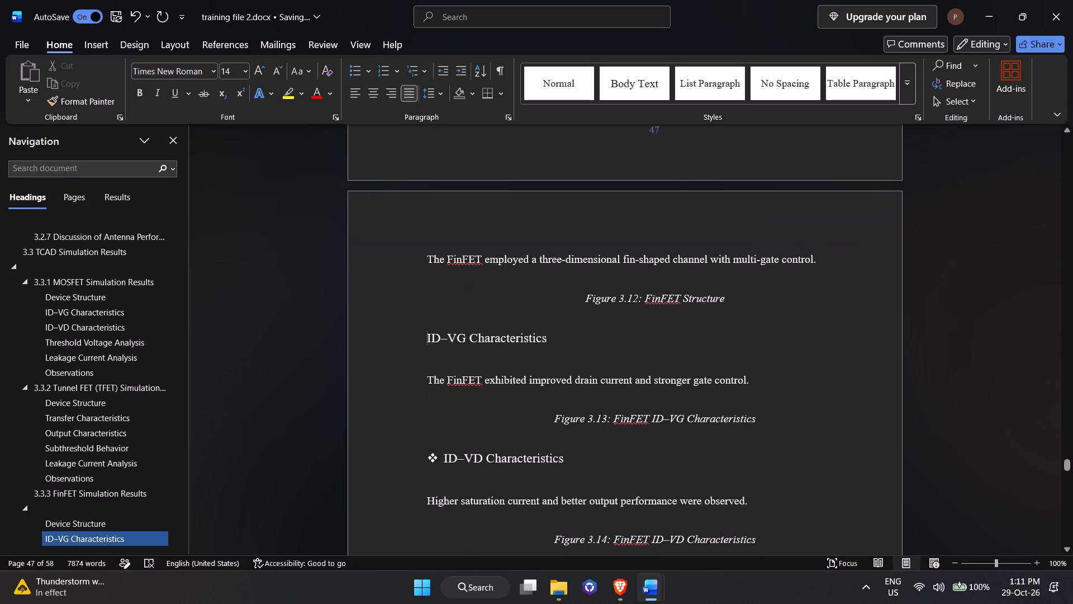
{"action": "left_click", "coordinate": [433, 455]}
{"action": "key", "text": "Delete"}
Remove the diamond bullets from the Electric Field Distribution, Performance Analysis and Observations headings in section 3.3.3.
{"action": "scroll", "coordinate": [433, 455], "scroll_direction": "down", "scroll_amount": 1}
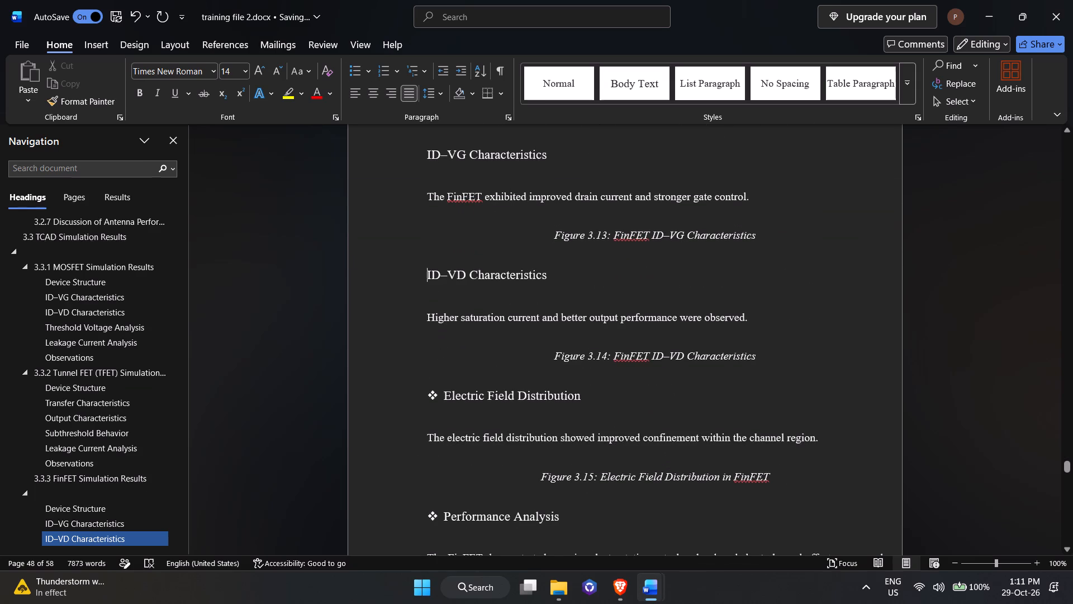
{"action": "left_click", "coordinate": [433, 393]}
{"action": "key", "text": "Delete"}
{"action": "scroll", "coordinate": [433, 393], "scroll_direction": "down", "scroll_amount": 1}
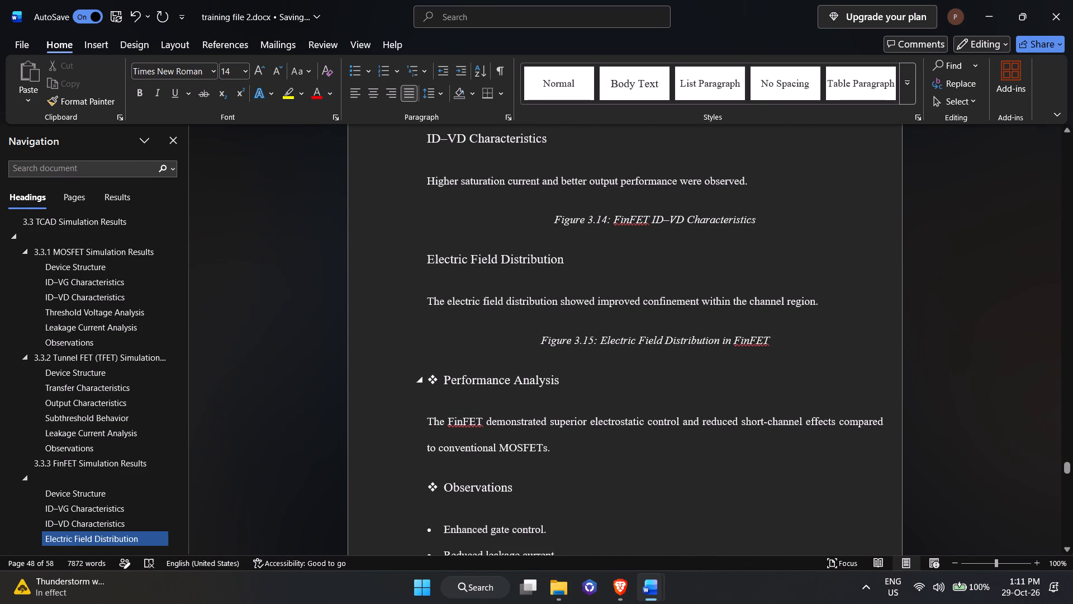
{"action": "left_click", "coordinate": [430, 377]}
{"action": "key", "text": "Delete"}
{"action": "scroll", "coordinate": [430, 377], "scroll_direction": "down", "scroll_amount": 1}
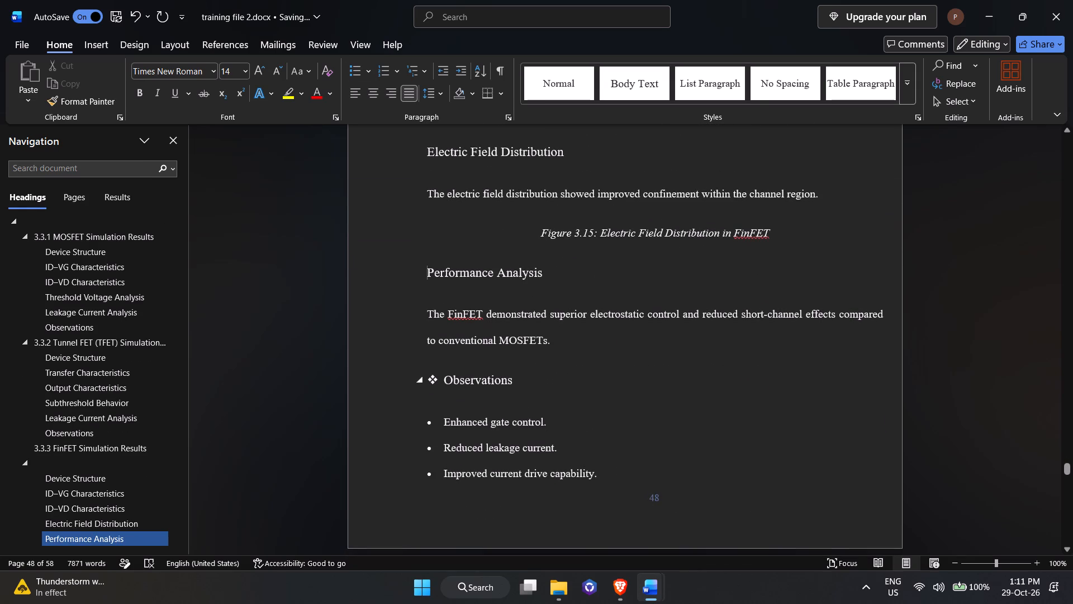
{"action": "left_click", "coordinate": [431, 381]}
{"action": "key", "text": "Delete"}
Delete the two empty lines between the last Observations bullet of section 3.3.3 and heading 3.3.4 Comparative Analysis.
{"action": "scroll", "coordinate": [431, 381], "scroll_direction": "down", "scroll_amount": 2}
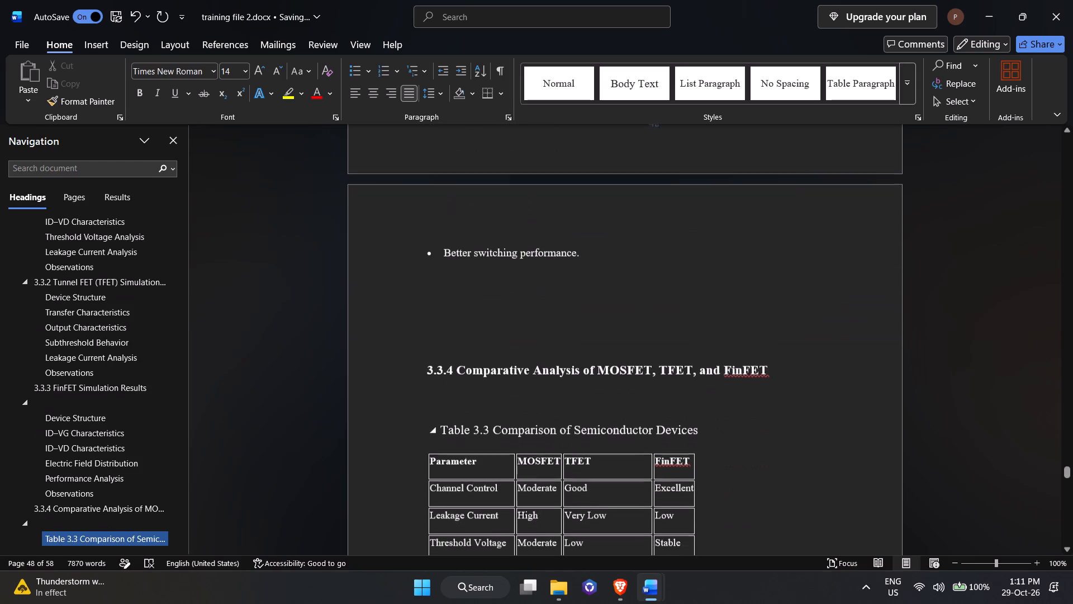
{"action": "scroll", "coordinate": [438, 419], "scroll_direction": "down", "scroll_amount": 1}
{"action": "left_click", "coordinate": [450, 350]}
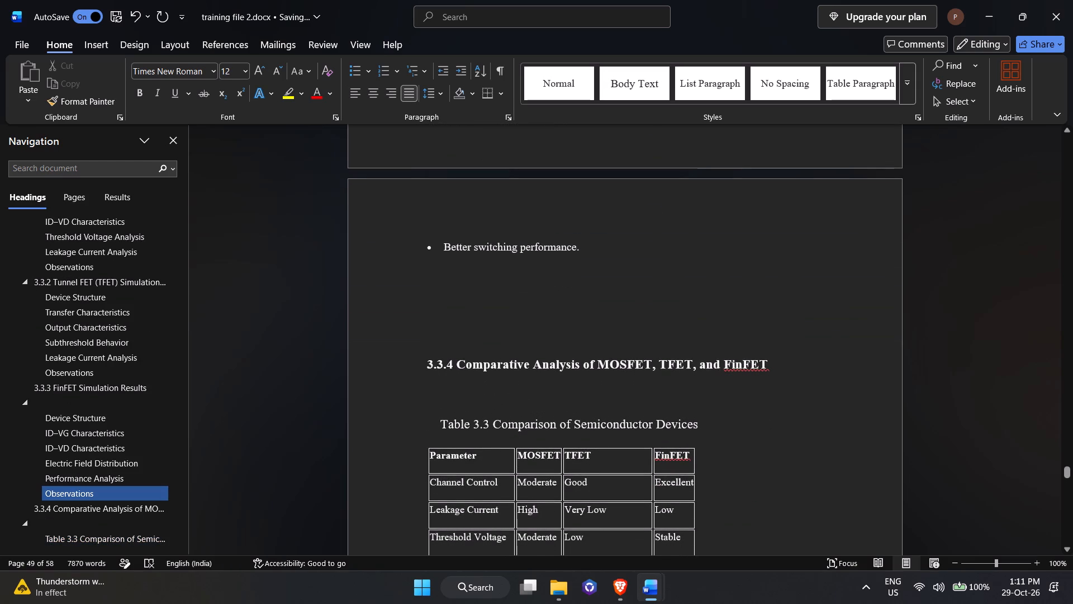
{"action": "key", "text": "BackSpace"}
{"action": "key", "text": "BackSpace"}
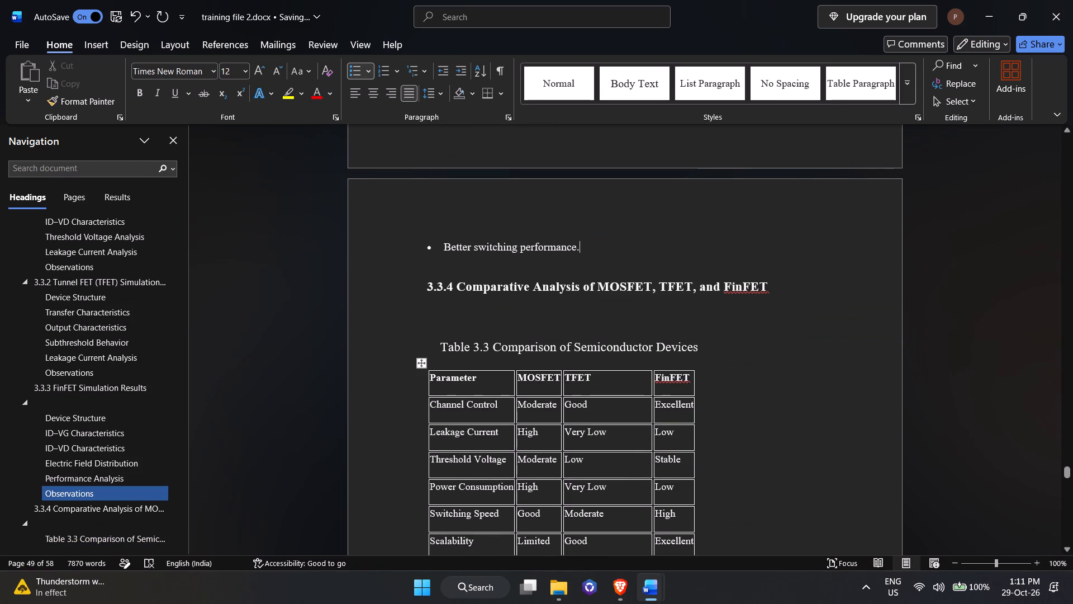
Remove the diamond bullets from the Observations headings in sections 3.4.2 BER Analysis, 3.4.3 SNR Analysis and 3.4.4 Eye Diagram Analysis.
{"action": "scroll", "coordinate": [450, 404], "scroll_direction": "down", "scroll_amount": 3}
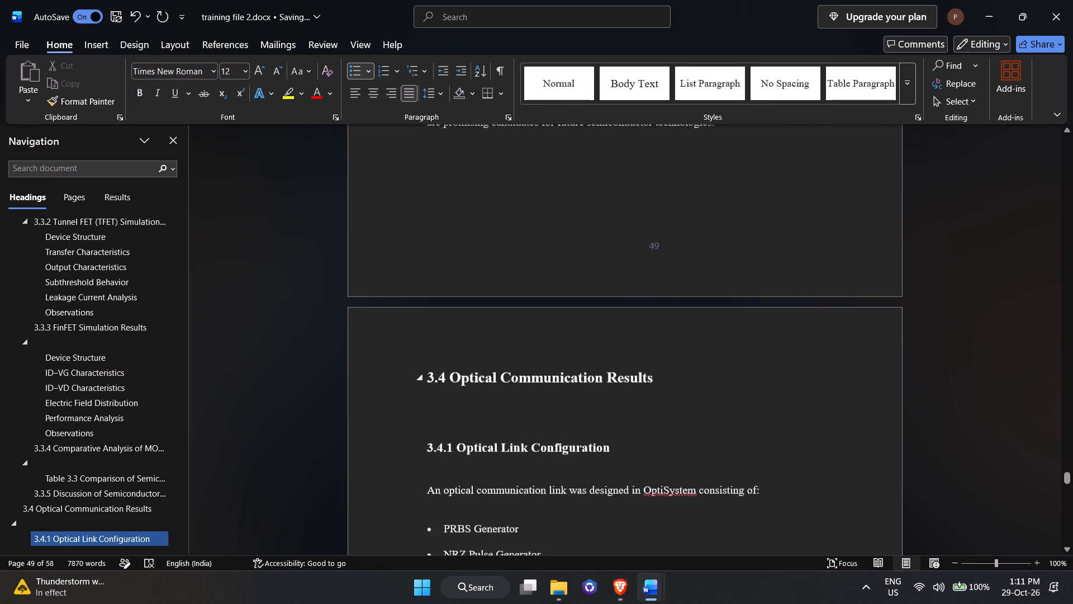
{"action": "scroll", "coordinate": [448, 364], "scroll_direction": "down", "scroll_amount": 4}
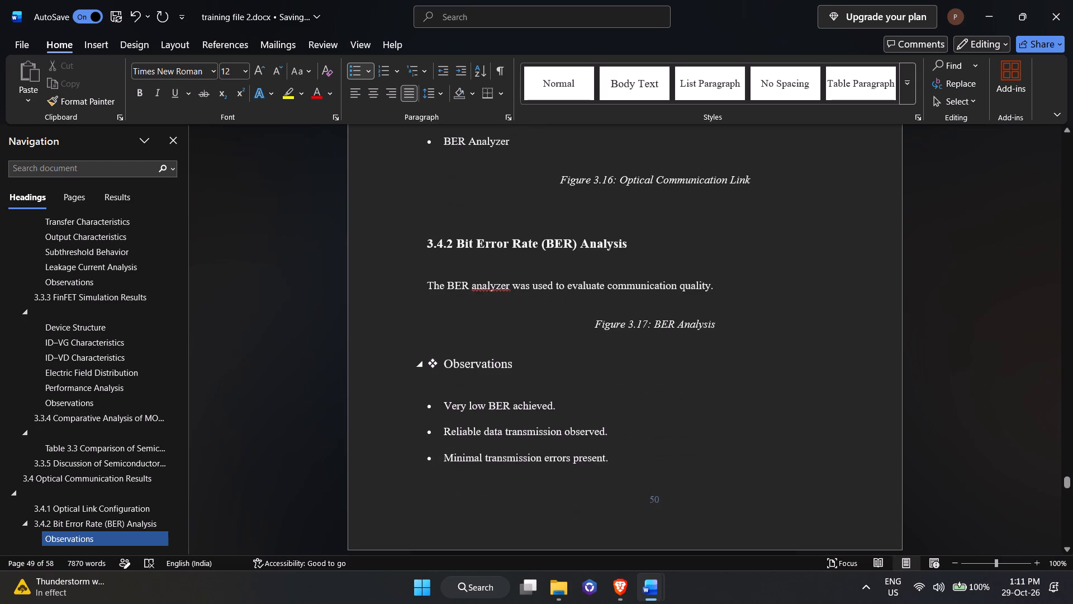
{"action": "scroll", "coordinate": [448, 364], "scroll_direction": "down", "scroll_amount": 1}
{"action": "left_click", "coordinate": [435, 354]}
{"action": "key", "text": "BackSpace"}
{"action": "scroll", "coordinate": [435, 354], "scroll_direction": "down", "scroll_amount": 1}
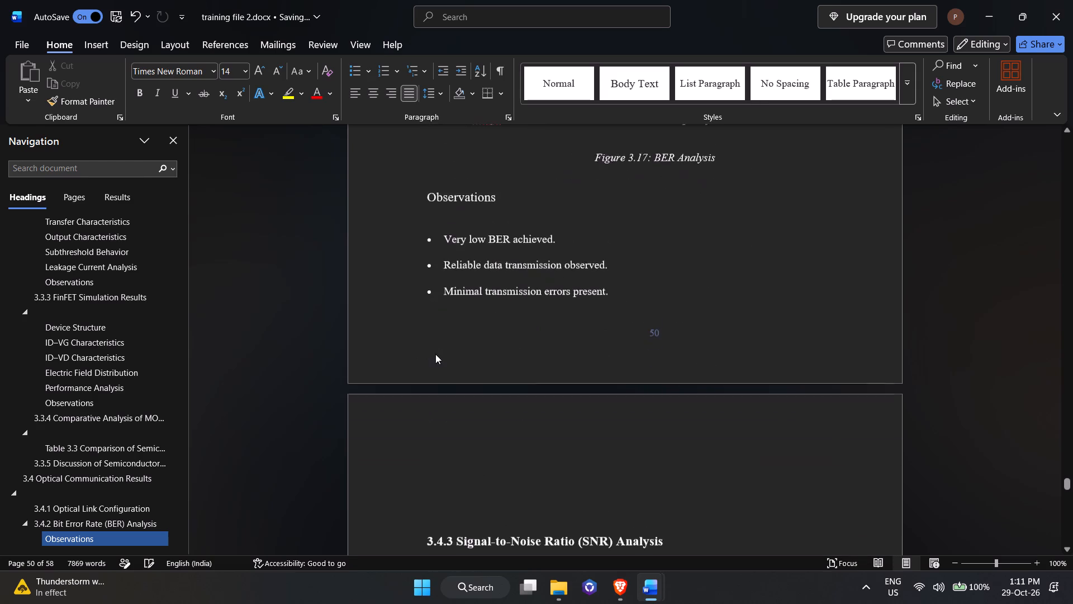
{"action": "scroll", "coordinate": [435, 354], "scroll_direction": "down", "scroll_amount": 3}
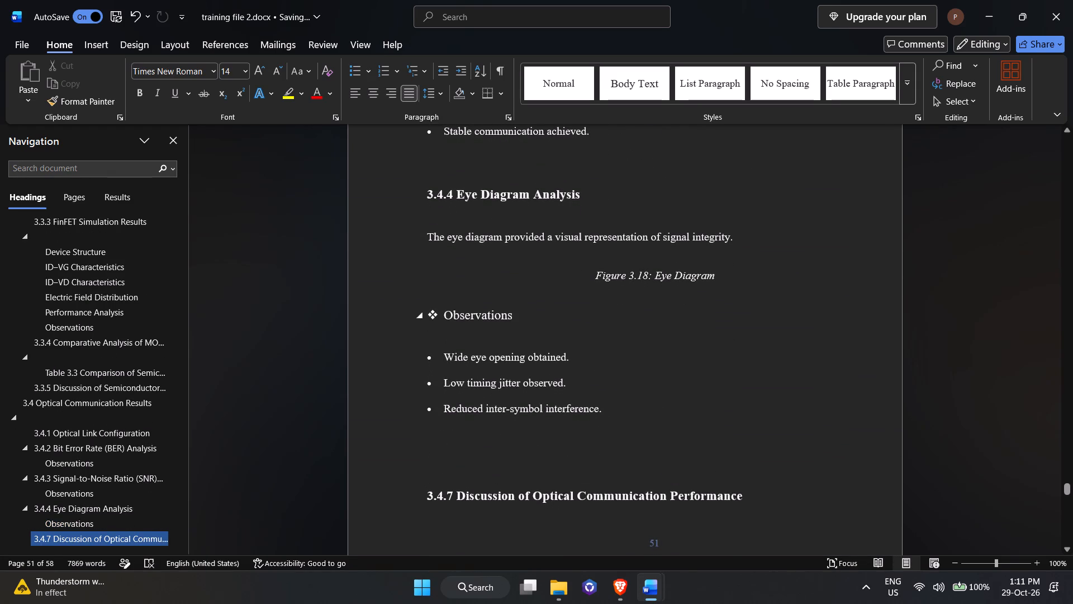
{"action": "left_click", "coordinate": [435, 318]}
{"action": "key", "text": "BackSpace"}
{"action": "scroll", "coordinate": [435, 318], "scroll_direction": "up", "scroll_amount": 1}
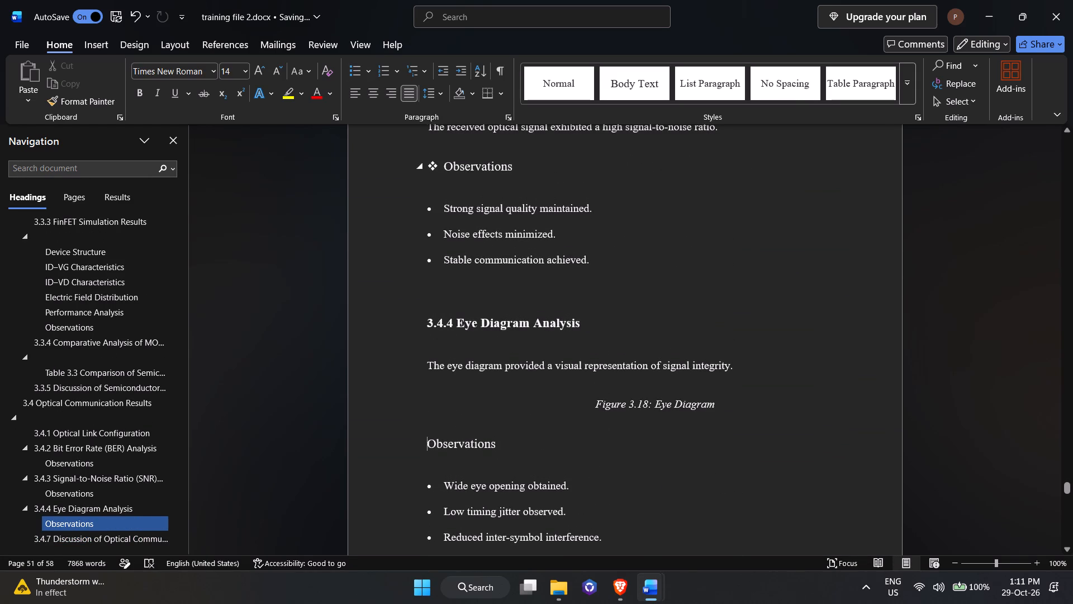
{"action": "left_click", "coordinate": [432, 167]}
{"action": "key", "text": "BackSpace"}
Look through section 3.5, Chapter 4 and the References list to check their heading and paragraph formatting.
{"action": "scroll", "coordinate": [432, 167], "scroll_direction": "down", "scroll_amount": 3}
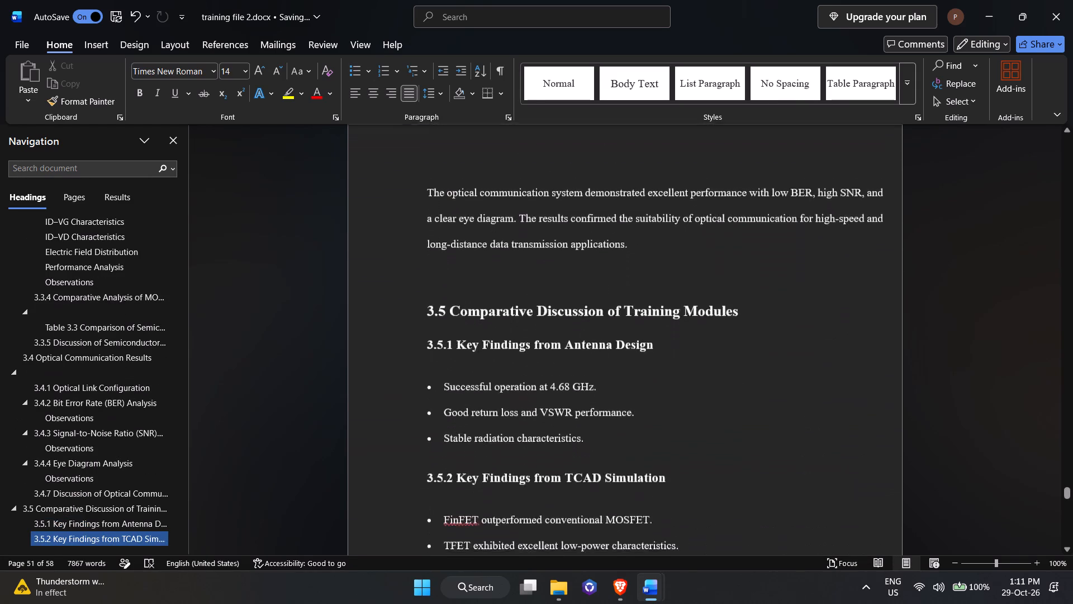
{"action": "scroll", "coordinate": [432, 167], "scroll_direction": "down", "scroll_amount": 5}
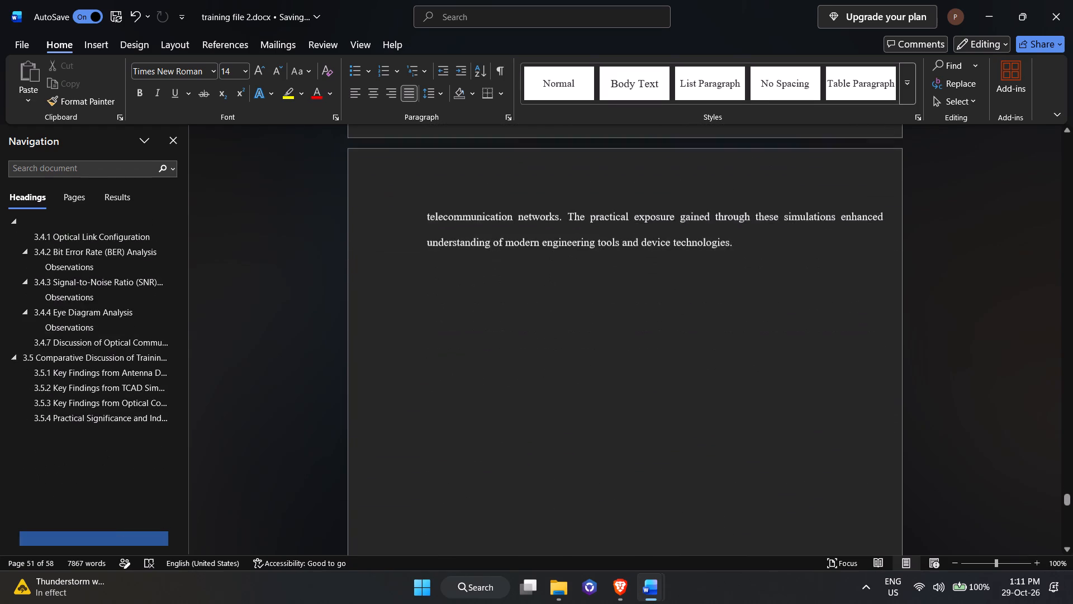
{"action": "scroll", "coordinate": [432, 167], "scroll_direction": "down", "scroll_amount": 3}
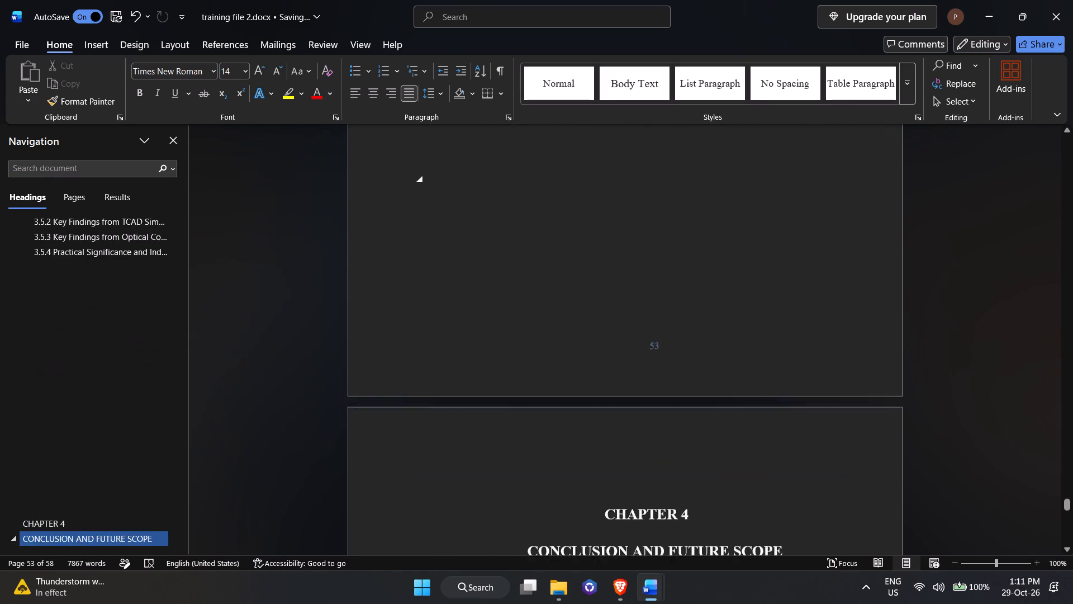
{"action": "scroll", "coordinate": [432, 167], "scroll_direction": "down", "scroll_amount": 1}
{"action": "scroll", "coordinate": [432, 167], "scroll_direction": "up", "scroll_amount": 2}
{"action": "scroll", "coordinate": [432, 167], "scroll_direction": "down", "scroll_amount": 4}
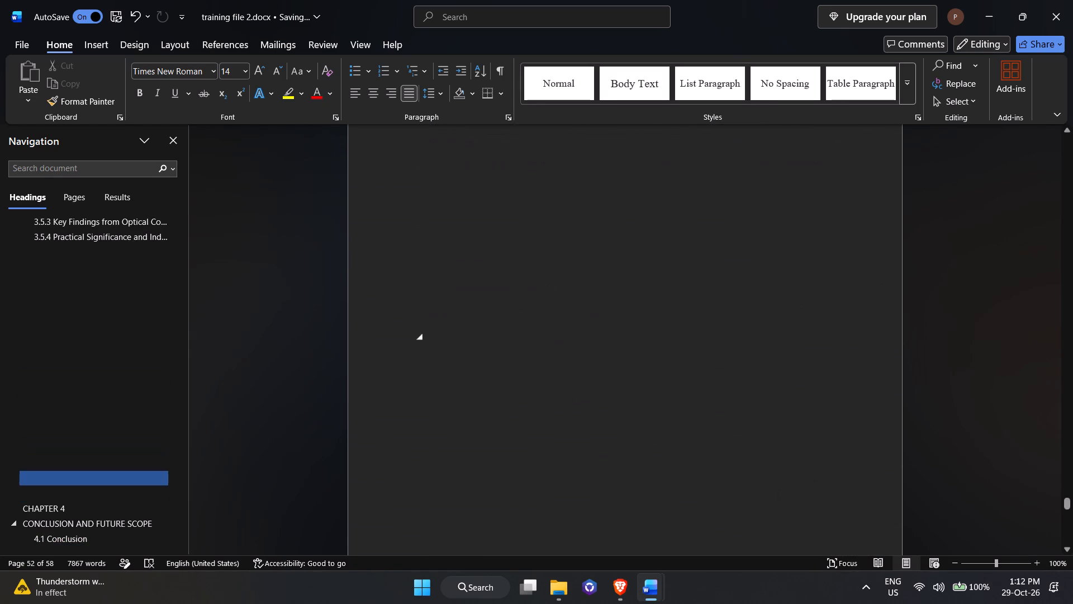
{"action": "scroll", "coordinate": [432, 167], "scroll_direction": "down", "scroll_amount": 4}
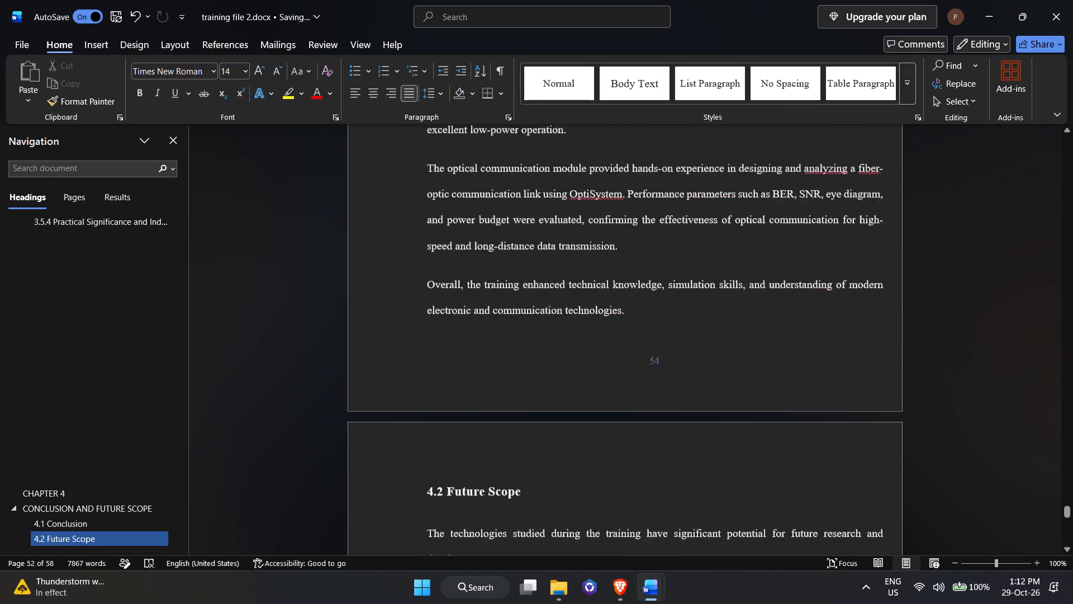
{"action": "scroll", "coordinate": [432, 167], "scroll_direction": "down", "scroll_amount": 7}
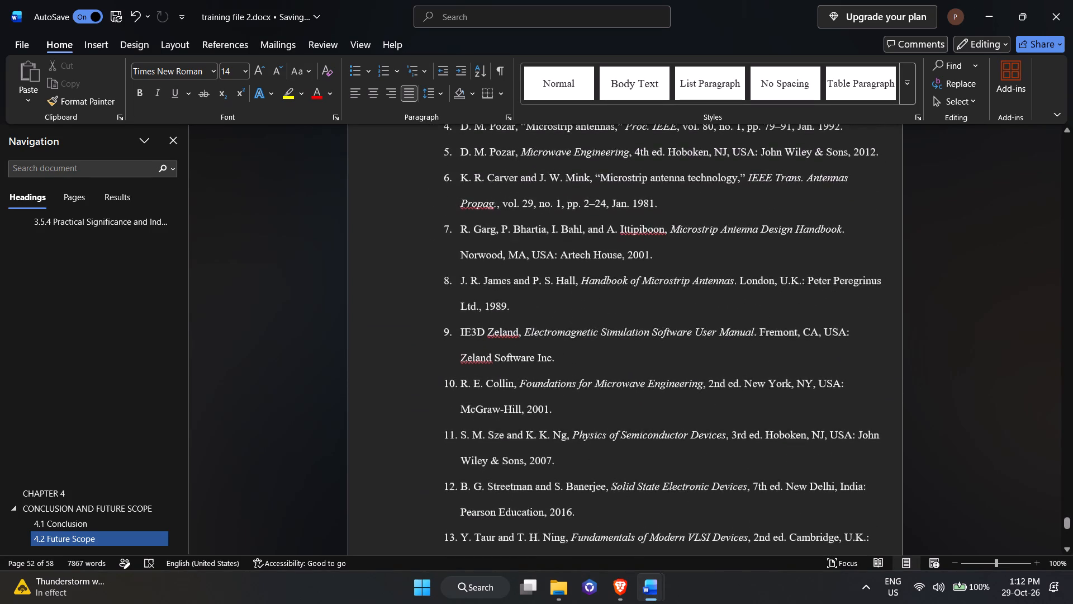
{"action": "scroll", "coordinate": [432, 167], "scroll_direction": "up", "scroll_amount": 2}
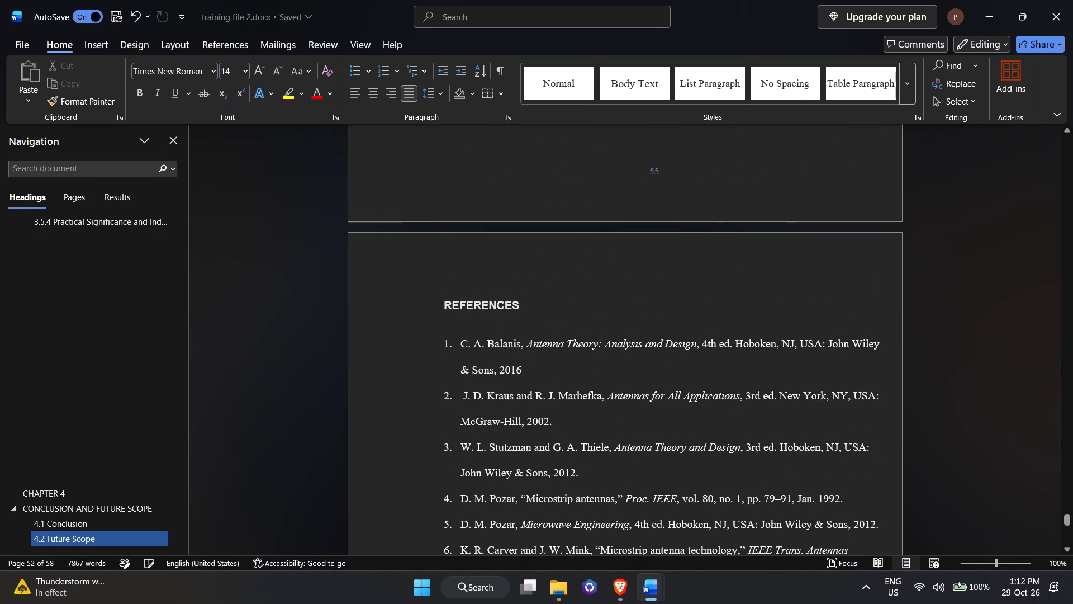
Switch to format.pdf in Brave and read the contents layout, heading numbering note and GNDEC citation reference rules.
{"action": "key", "text": "alt+Tab"}
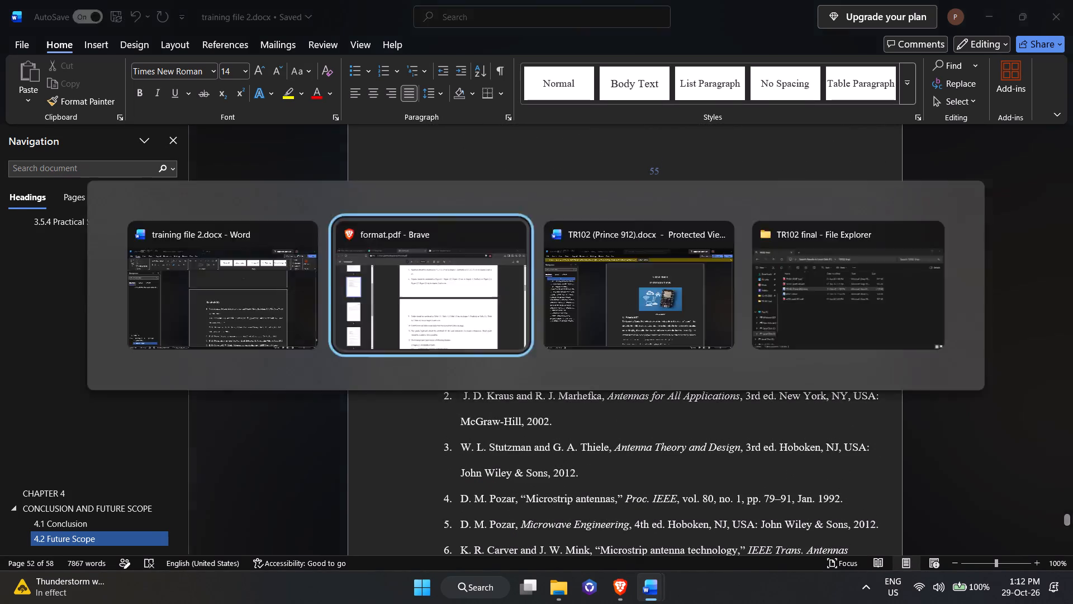
{"action": "scroll", "coordinate": [657, 168], "scroll_direction": "down", "scroll_amount": 11}
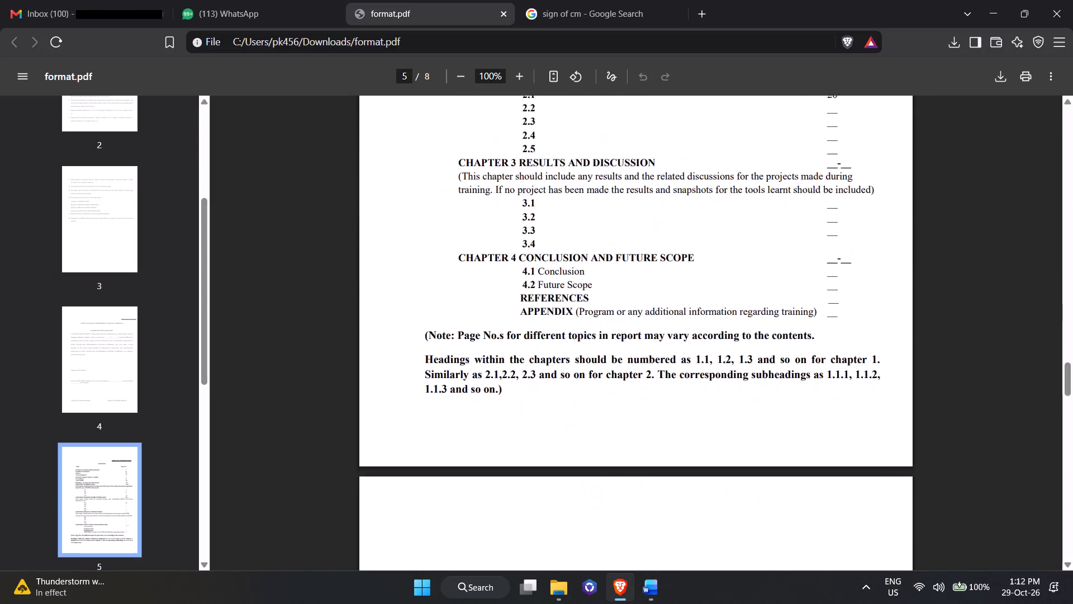
{"action": "scroll", "coordinate": [657, 168], "scroll_direction": "up", "scroll_amount": 2}
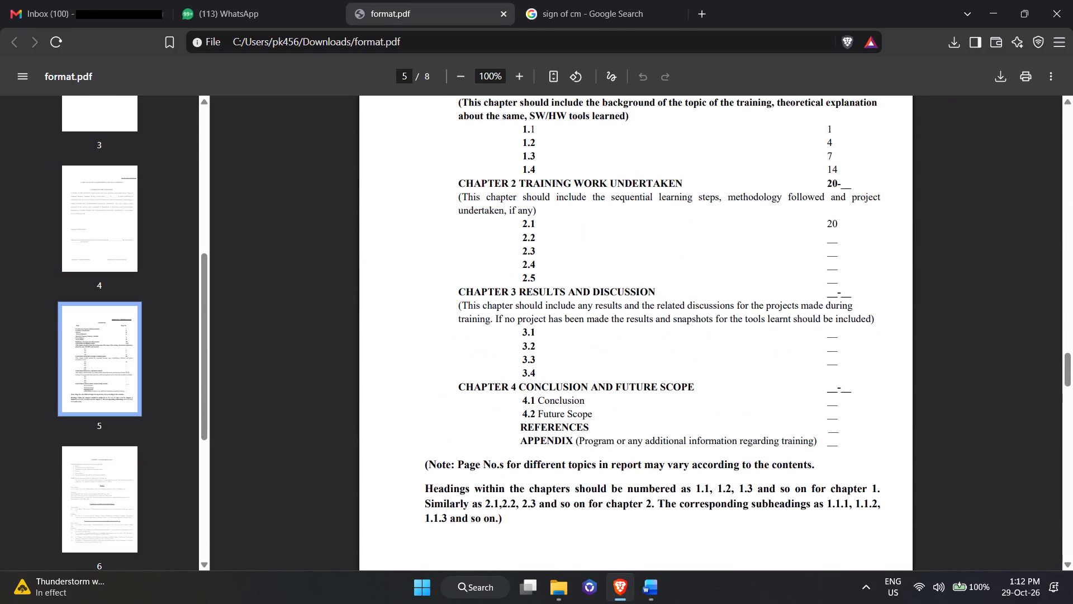
{"action": "scroll", "coordinate": [657, 168], "scroll_direction": "down", "scroll_amount": 1}
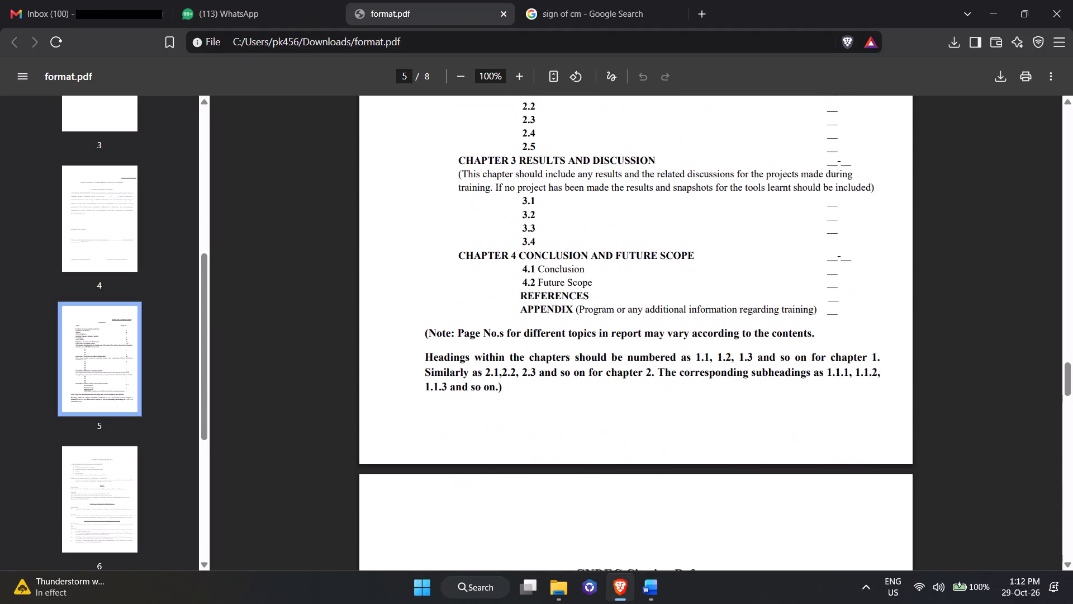
{"action": "scroll", "coordinate": [657, 168], "scroll_direction": "down", "scroll_amount": 1}
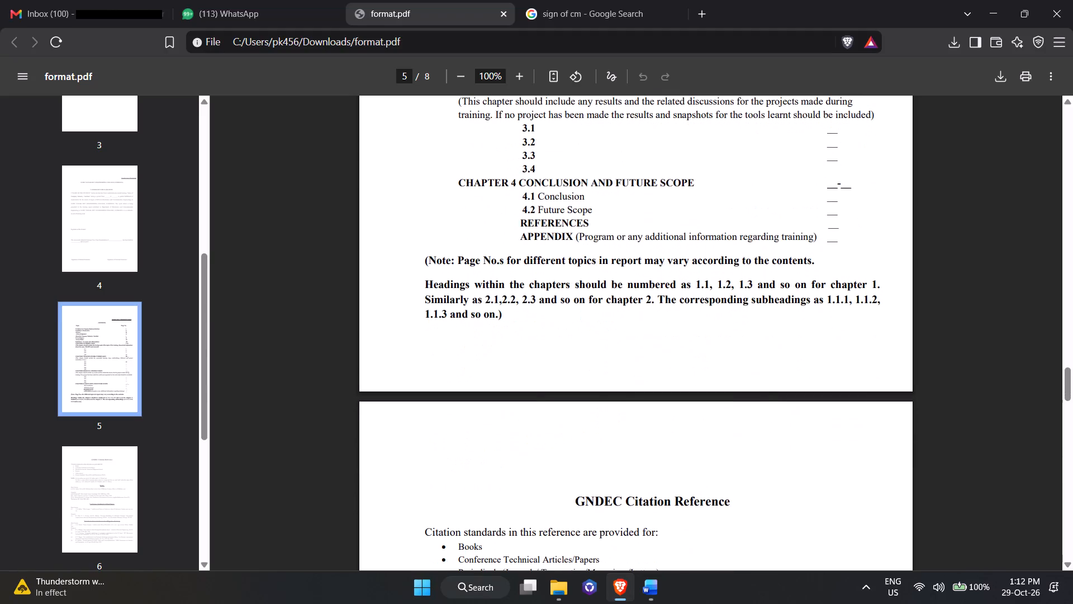
{"action": "scroll", "coordinate": [657, 168], "scroll_direction": "down", "scroll_amount": 5}
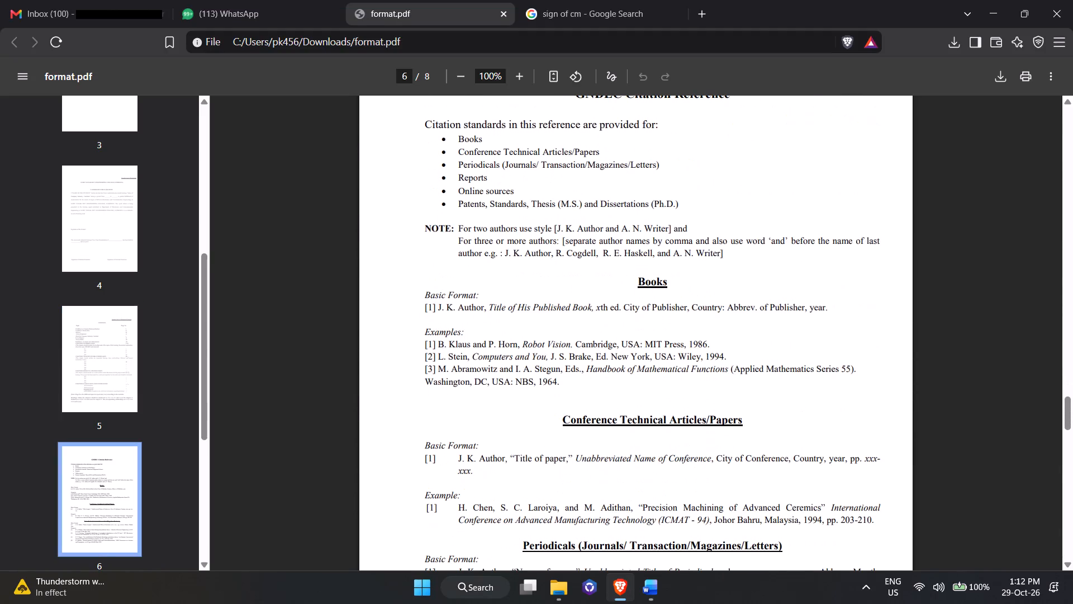
{"action": "scroll", "coordinate": [657, 168], "scroll_direction": "down", "scroll_amount": 8}
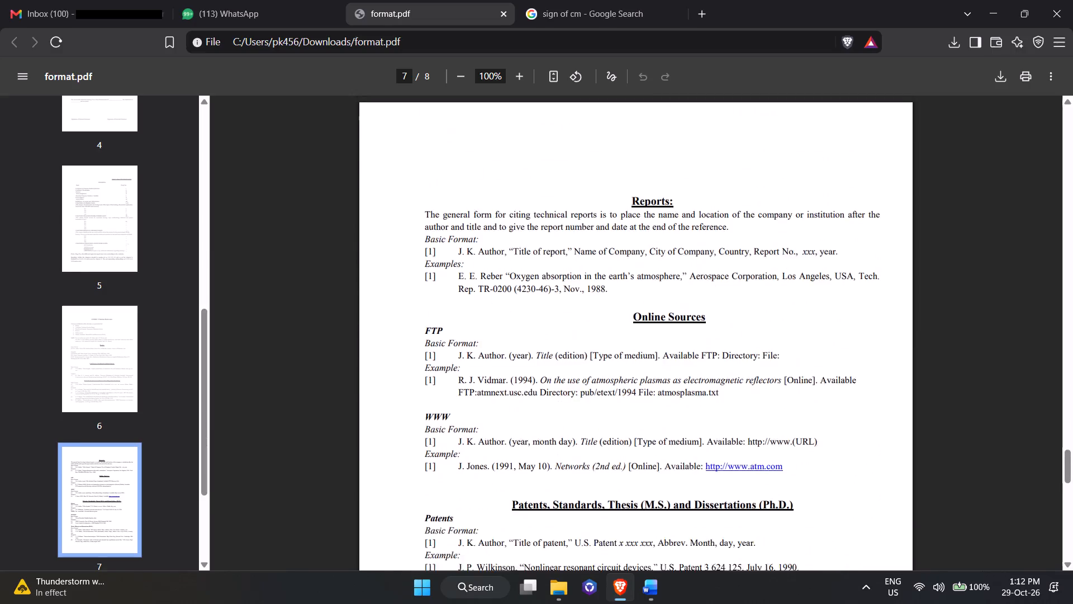
{"action": "scroll", "coordinate": [657, 168], "scroll_direction": "down", "scroll_amount": 10}
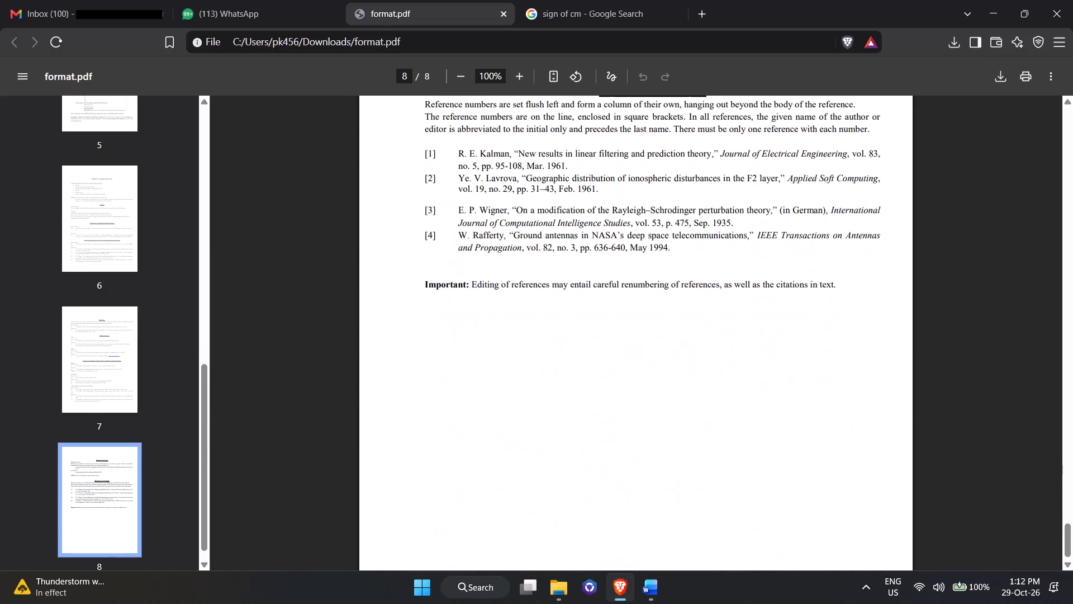
{"action": "scroll", "coordinate": [657, 168], "scroll_direction": "down", "scroll_amount": 3}
Switch back to training file 2.docx in Word and save the document.
{"action": "key", "text": "alt+Tab"}
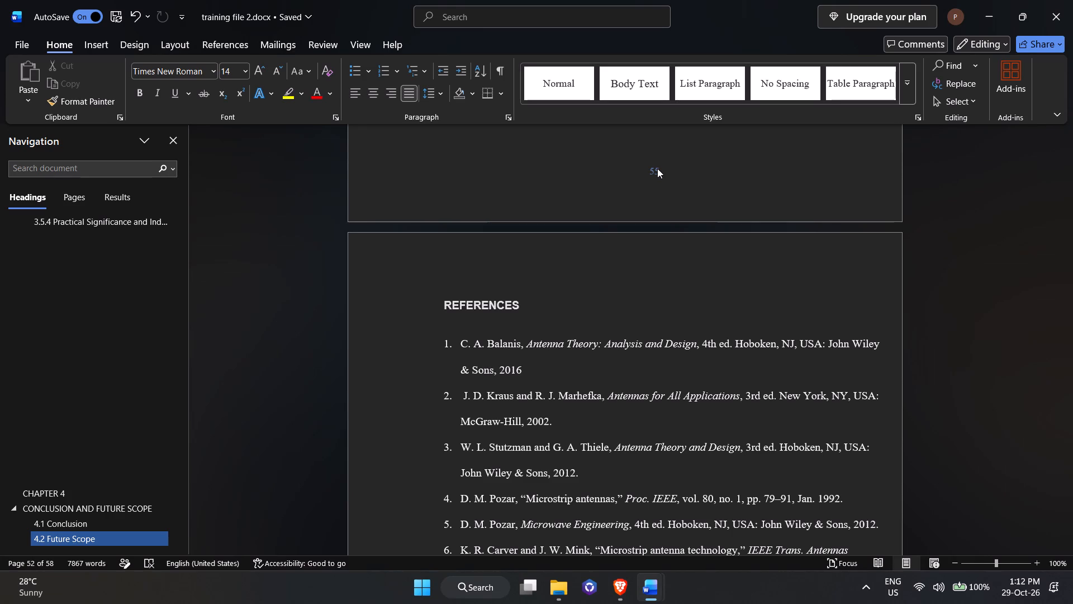
{"action": "key", "text": "ctrl+s"}
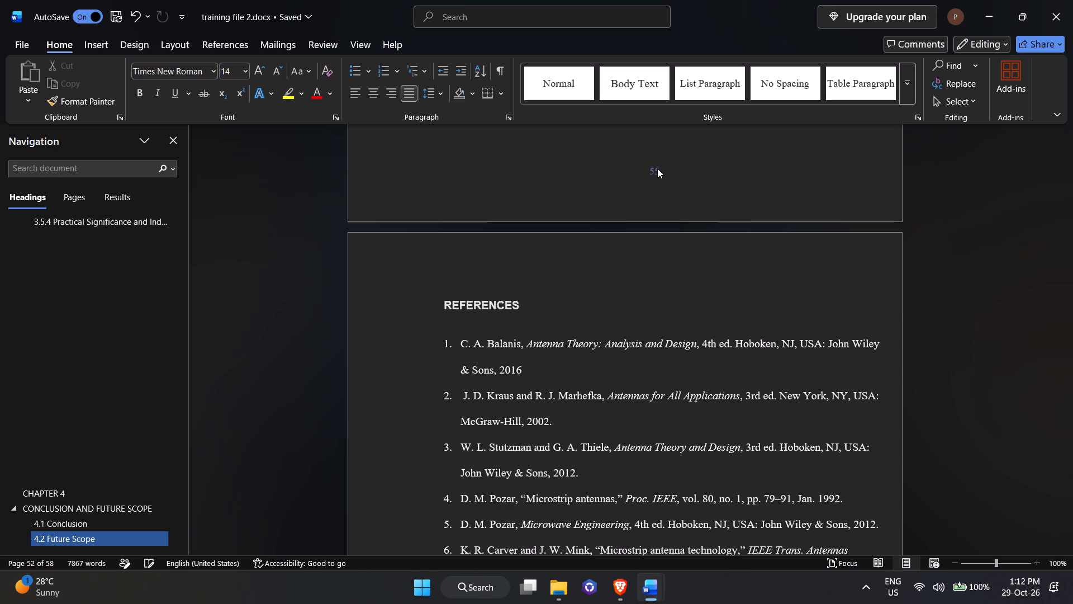
Look back over the pages of Chapter 4 and section 3.5 to check their layout and spacing.
{"action": "scroll", "coordinate": [657, 168], "scroll_direction": "up", "scroll_amount": 1}
{"action": "scroll", "coordinate": [658, 255], "scroll_direction": "up", "scroll_amount": 1}
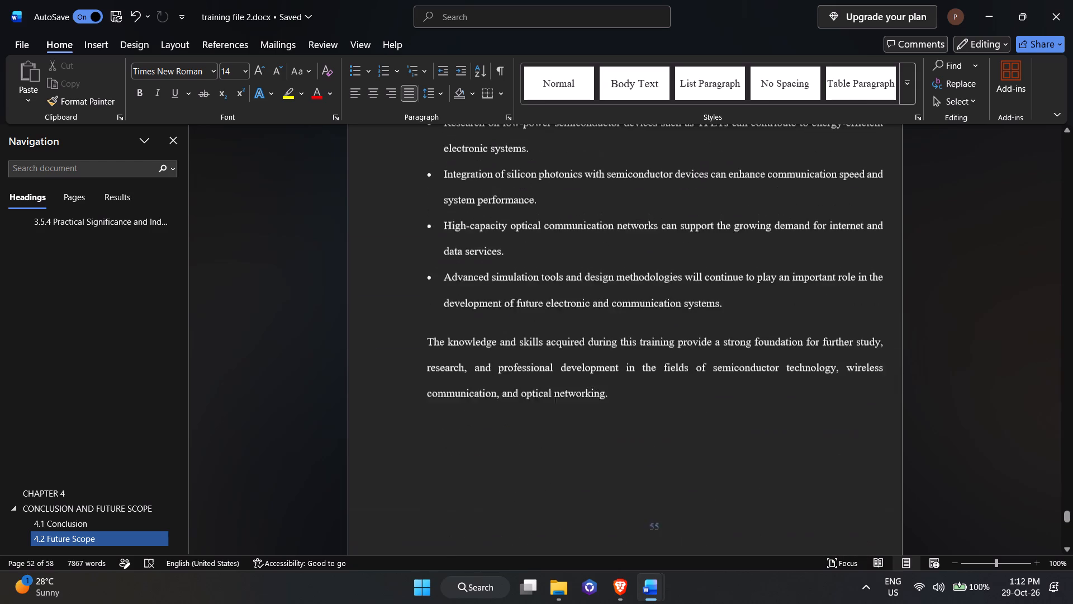
{"action": "scroll", "coordinate": [658, 255], "scroll_direction": "up", "scroll_amount": 4}
{"action": "scroll", "coordinate": [658, 255], "scroll_direction": "down", "scroll_amount": 1}
{"action": "scroll", "coordinate": [680, 191], "scroll_direction": "up", "scroll_amount": 1}
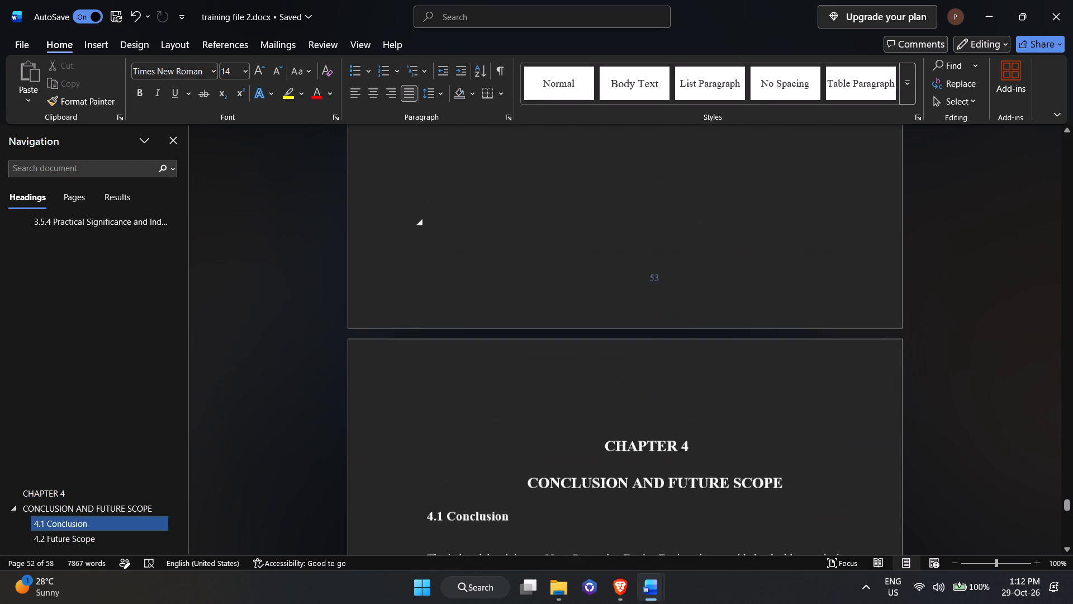
{"action": "scroll", "coordinate": [680, 191], "scroll_direction": "up", "scroll_amount": 5}
{"action": "scroll", "coordinate": [680, 191], "scroll_direction": "down", "scroll_amount": 2}
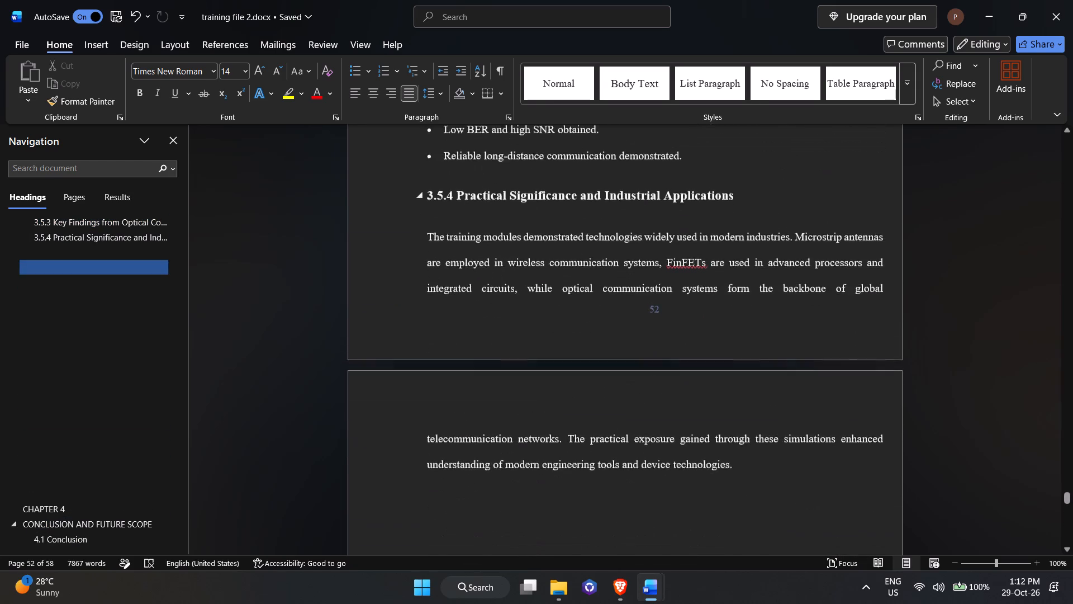
{"action": "scroll", "coordinate": [680, 191], "scroll_direction": "up", "scroll_amount": 4}
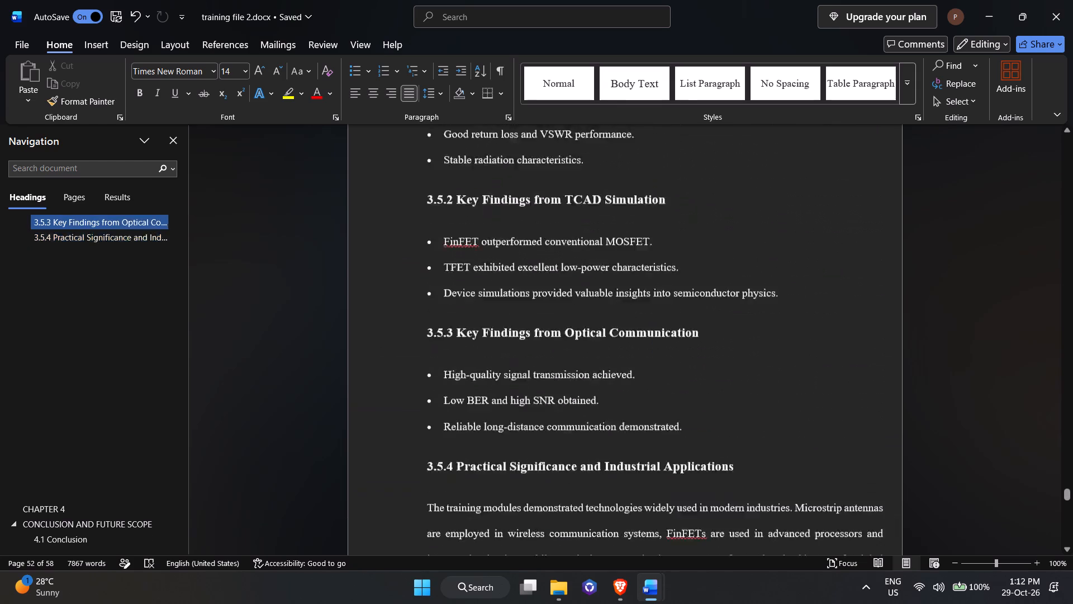
Remove the indent of heading 1.2 Importance of Next Generation Device Engineering and delete the empty line above it.
{"action": "scroll", "coordinate": [680, 191], "scroll_direction": "up", "scroll_amount": 20}
{"action": "scroll", "coordinate": [680, 191], "scroll_direction": "up", "scroll_amount": 11}
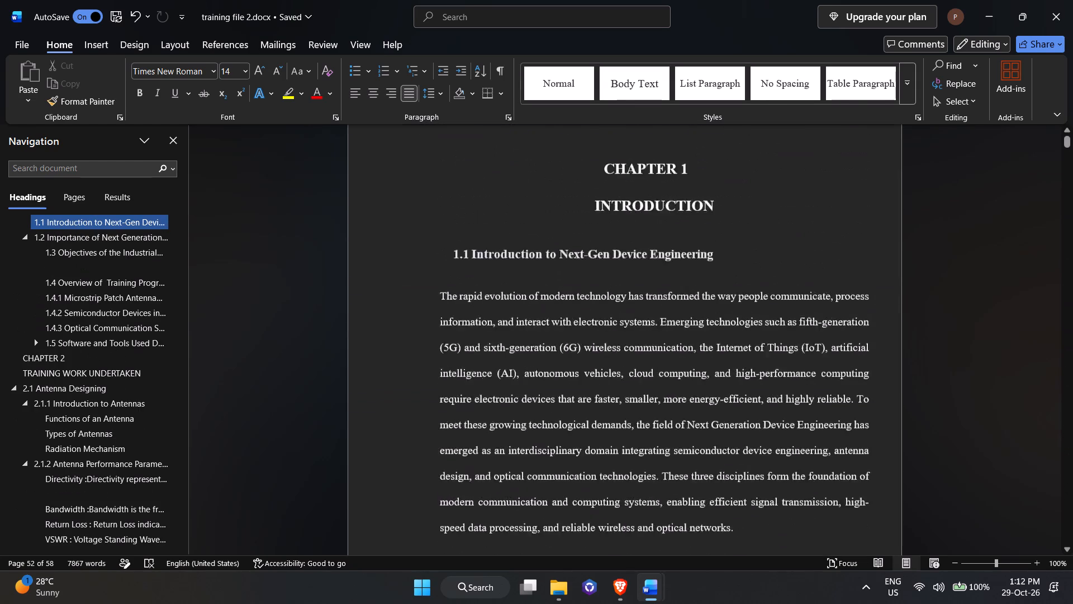
{"action": "scroll", "coordinate": [680, 191], "scroll_direction": "up", "scroll_amount": 8}
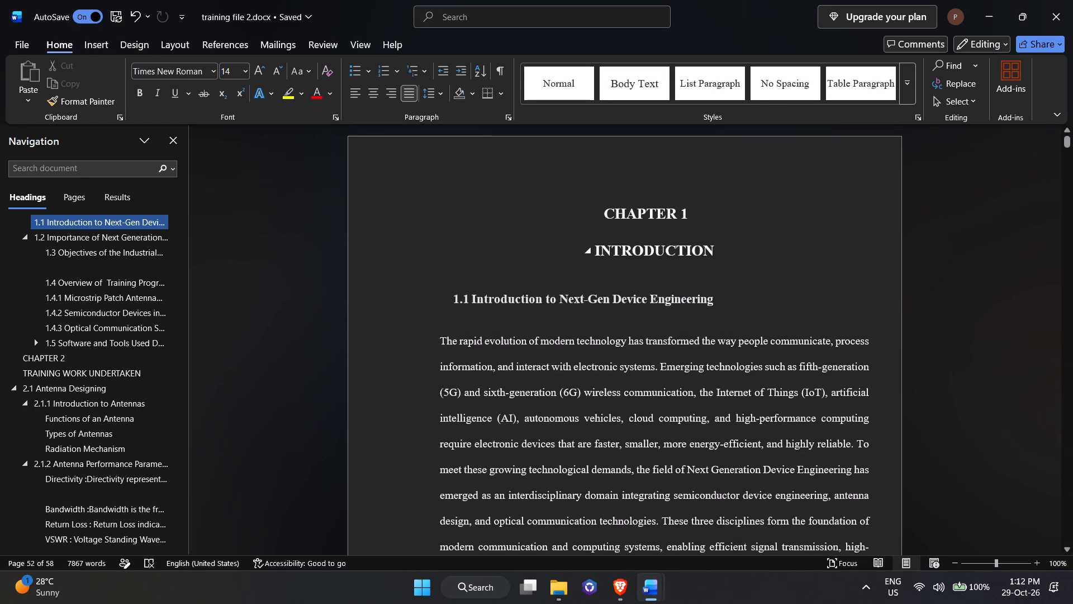
{"action": "scroll", "coordinate": [640, 318], "scroll_direction": "down", "scroll_amount": 6}
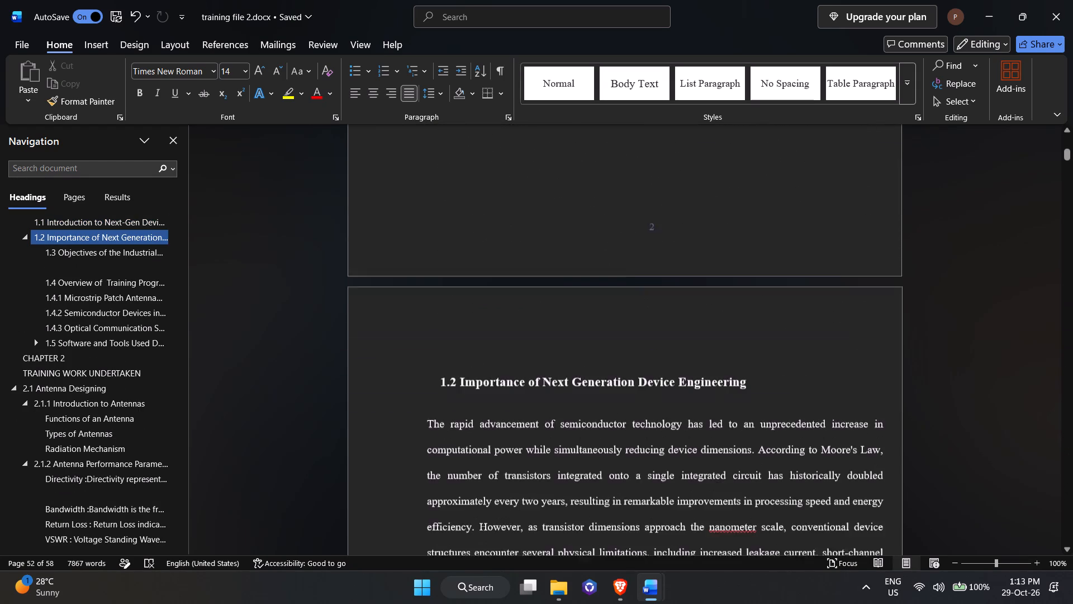
{"action": "left_click", "coordinate": [433, 327]}
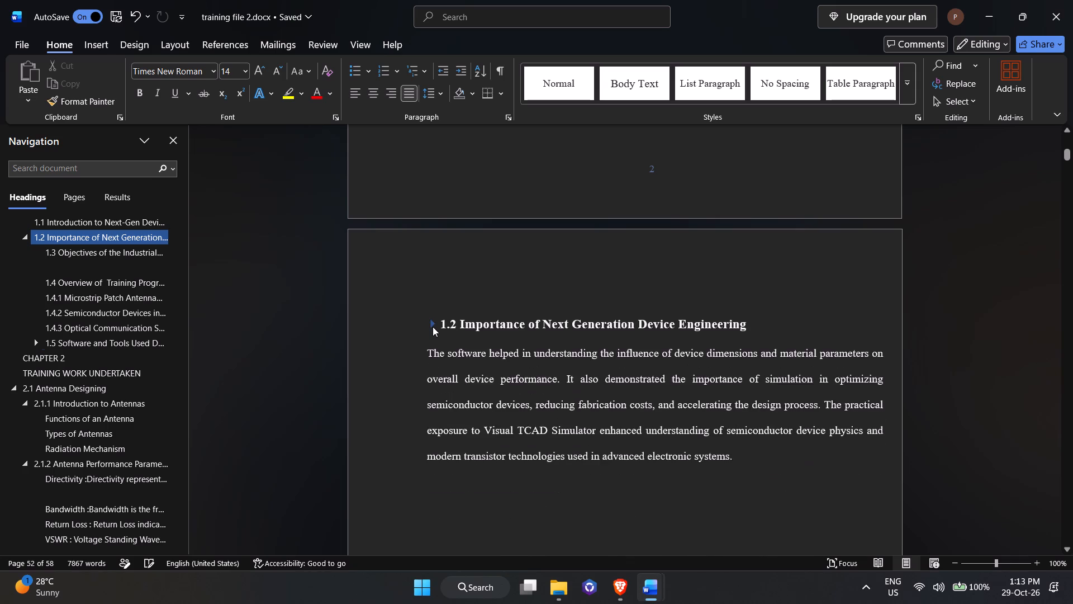
{"action": "left_click", "coordinate": [433, 327]}
{"action": "left_click", "coordinate": [443, 322]}
{"action": "key", "text": "BackSpace"}
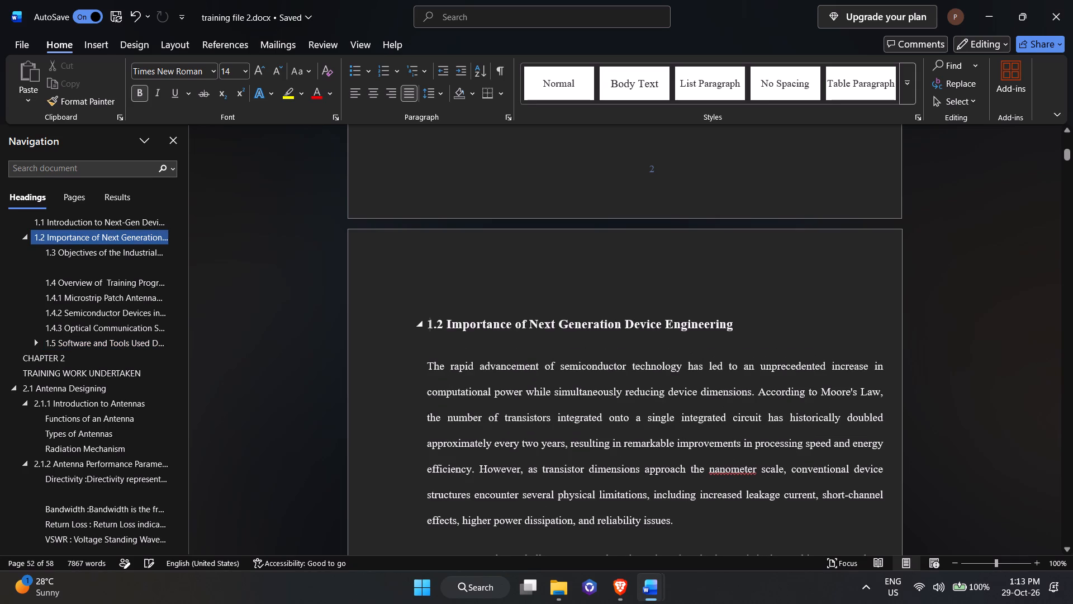
{"action": "key", "text": "BackSpace"}
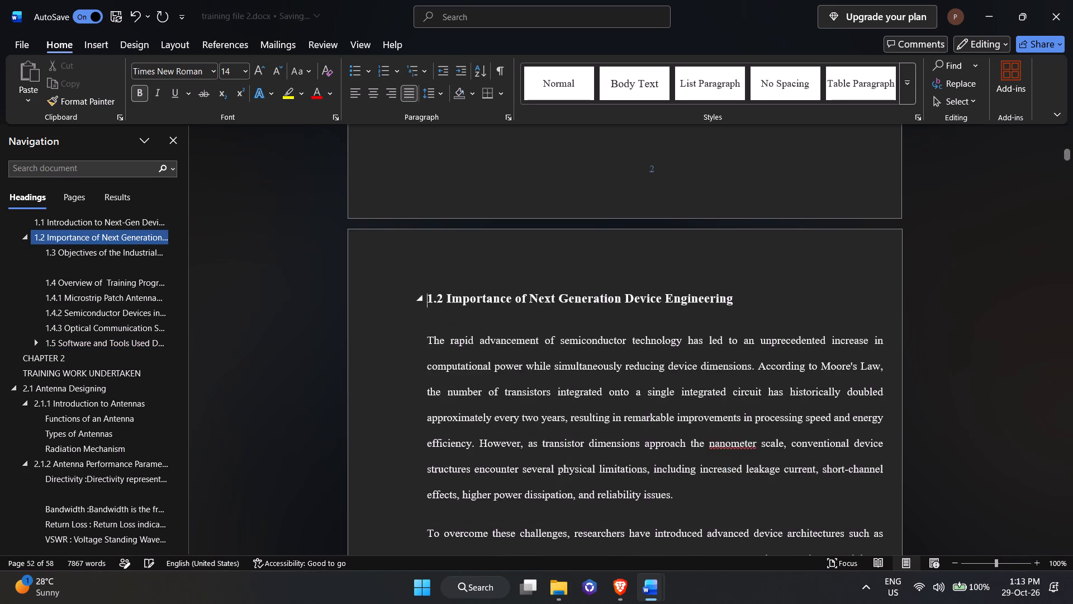